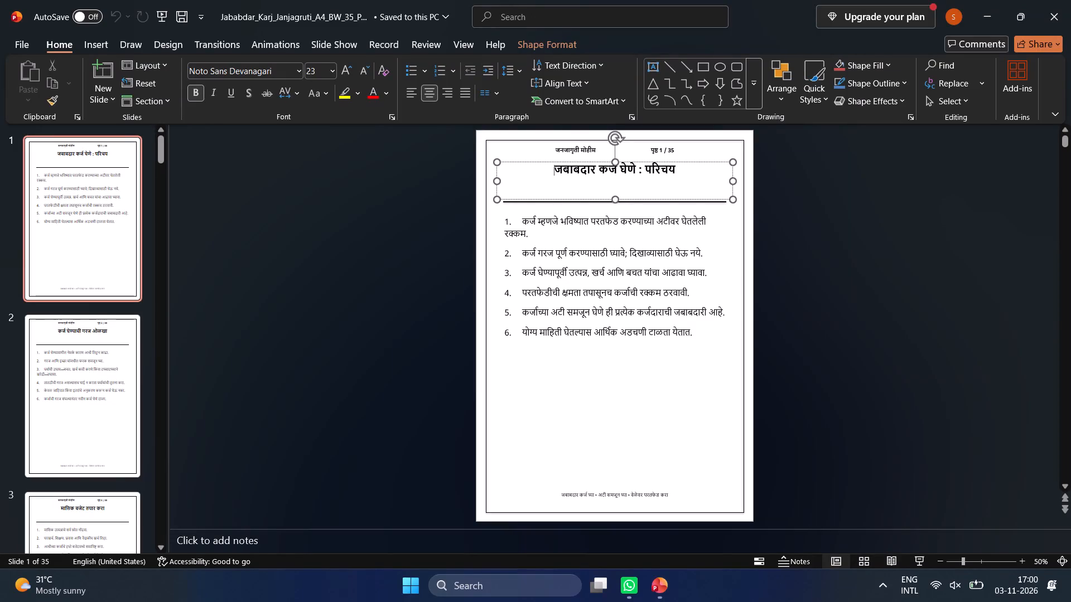
Add one blank line after the title text in the title box of slide 1.
click(546, 168)
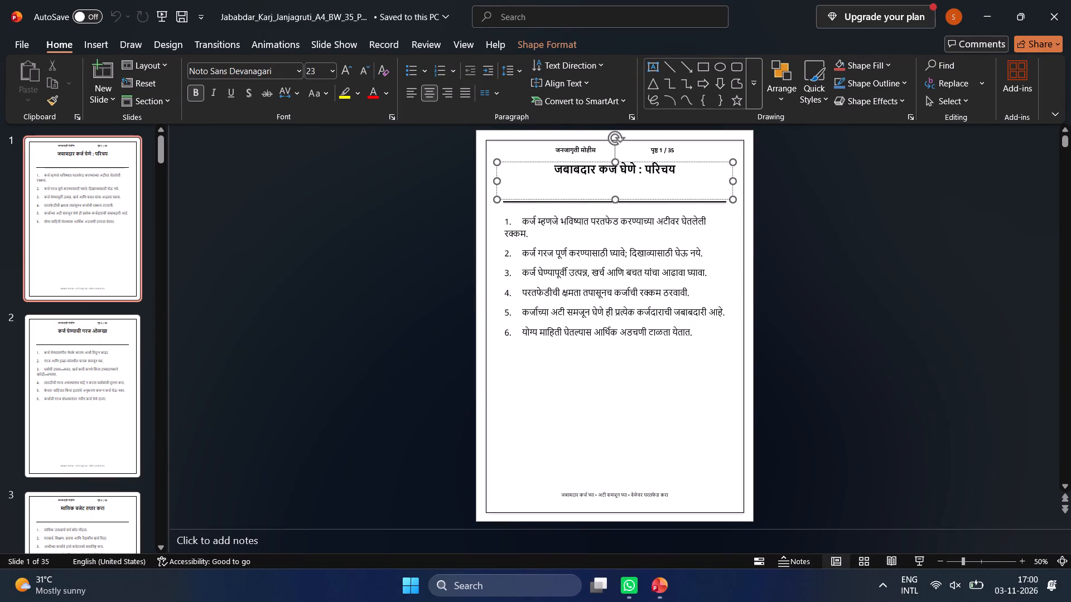
click(546, 168)
click(542, 181)
click(695, 167)
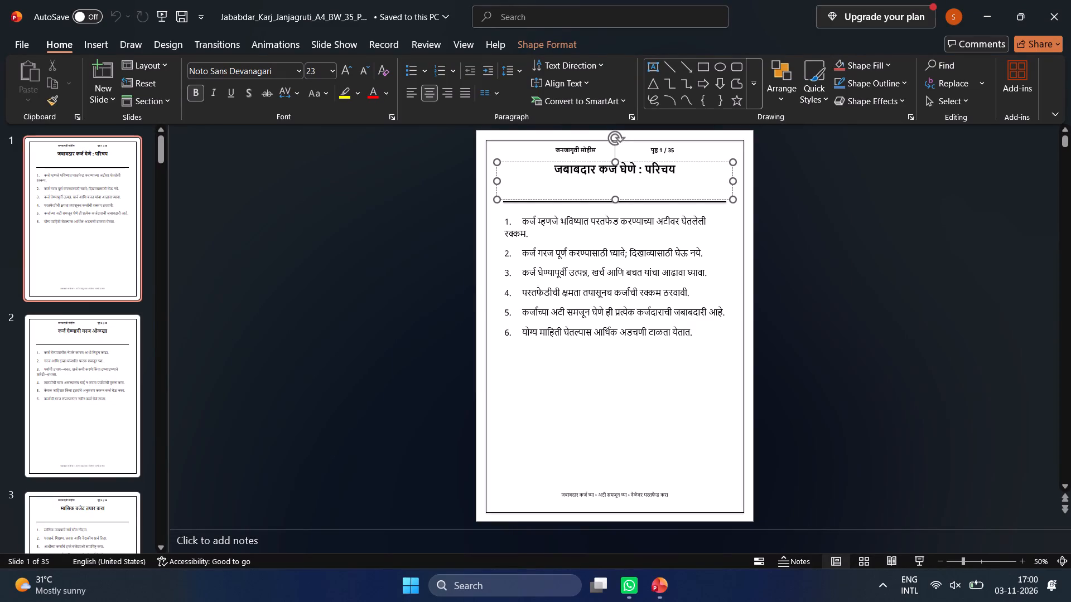
click(687, 167)
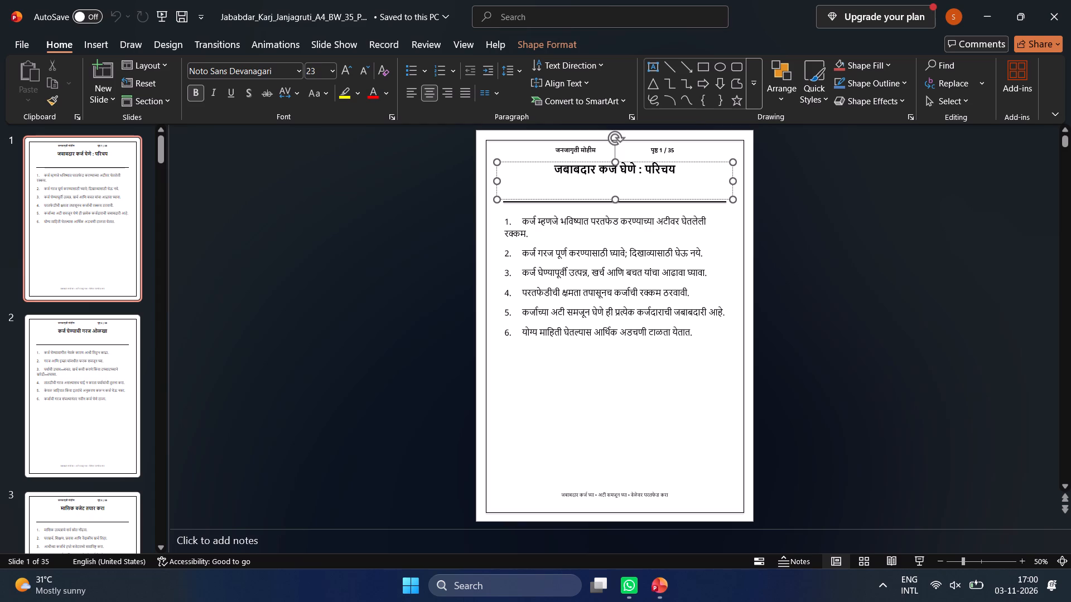
click(682, 169)
click(682, 169)
key(Return)
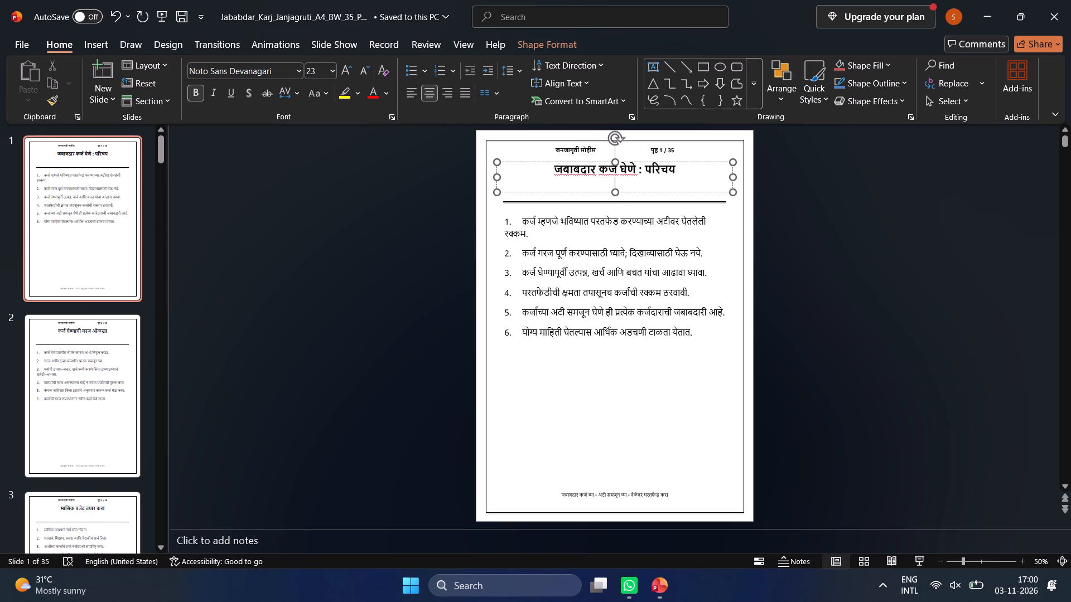
key(Return)
key(Return)
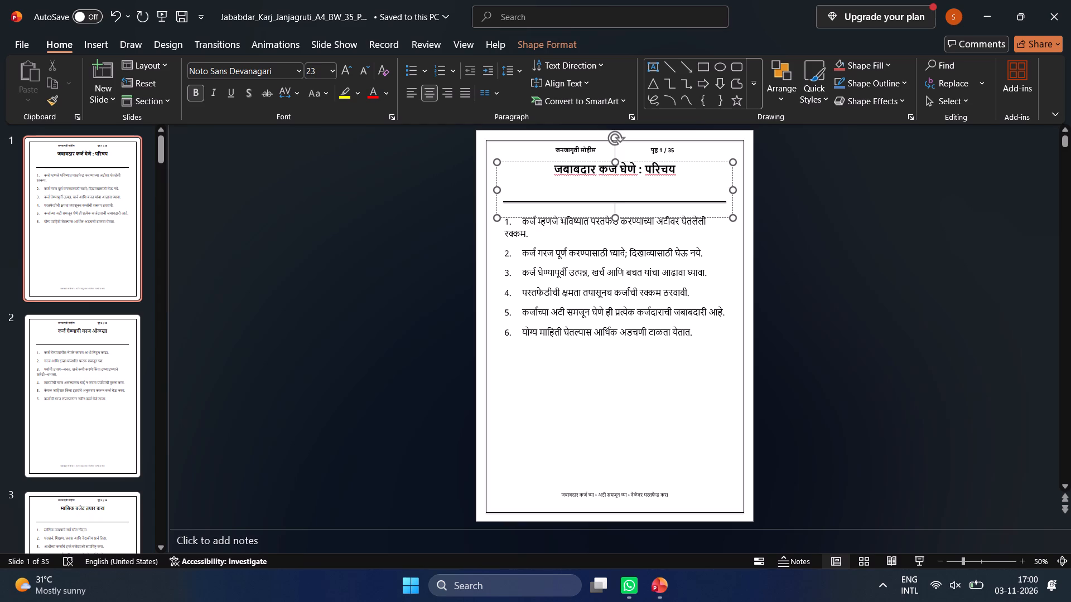
key(BackSpace)
key(BackSpace)
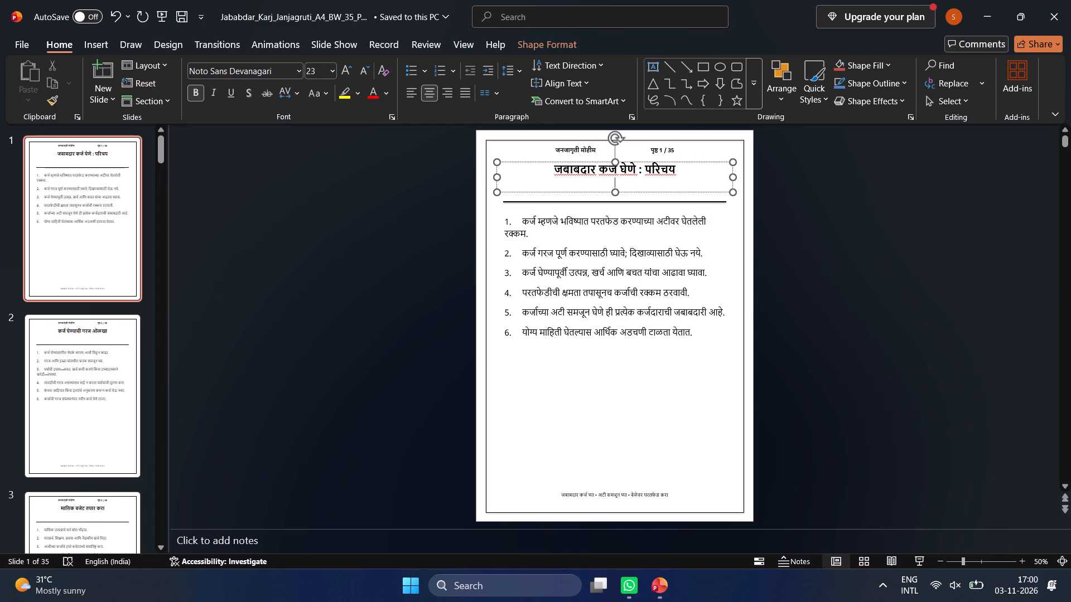
key(BackSpace)
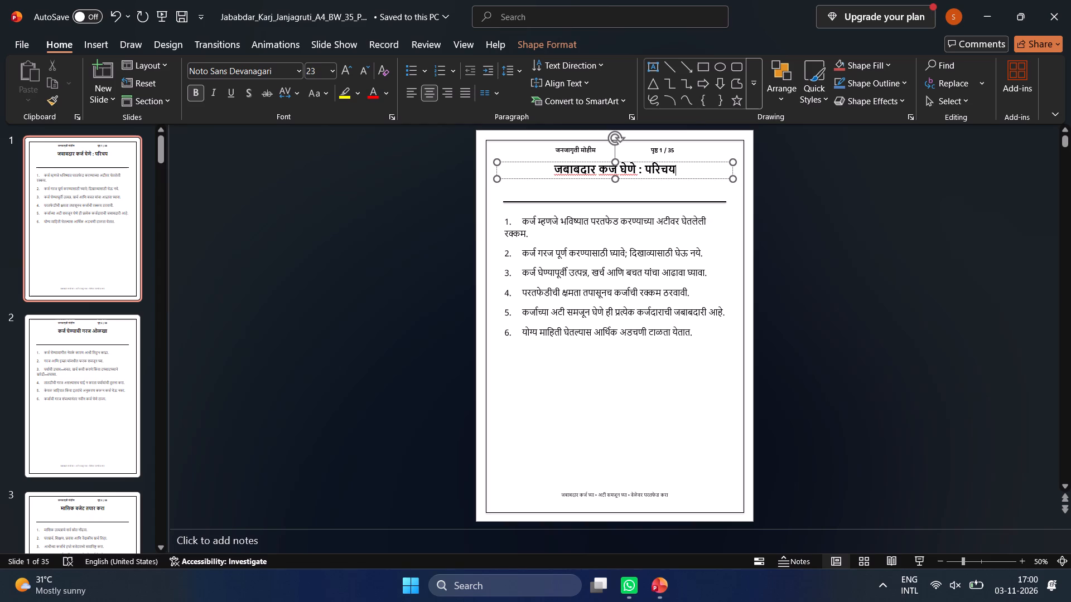
key(Return)
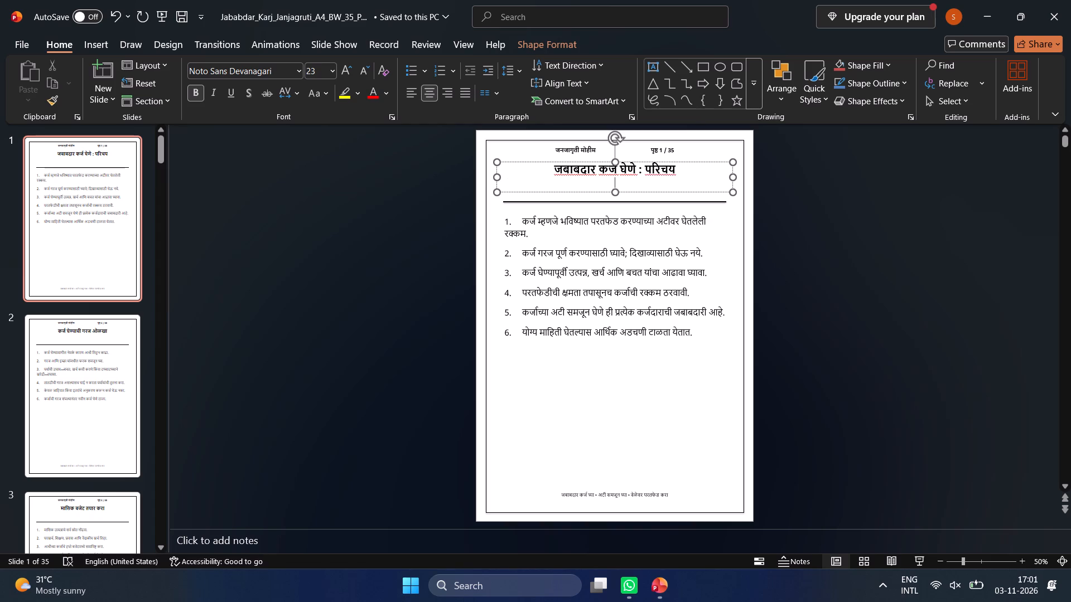
Move the title box slightly down, closer to the horizontal line beneath it.
double_click(551, 168)
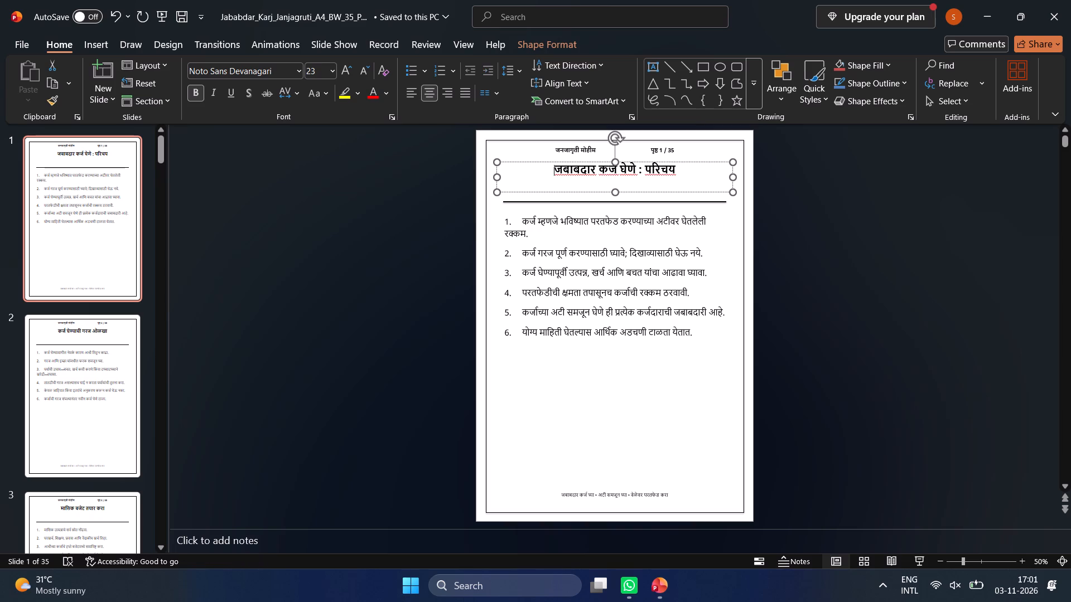
drag(551, 168, 554, 176)
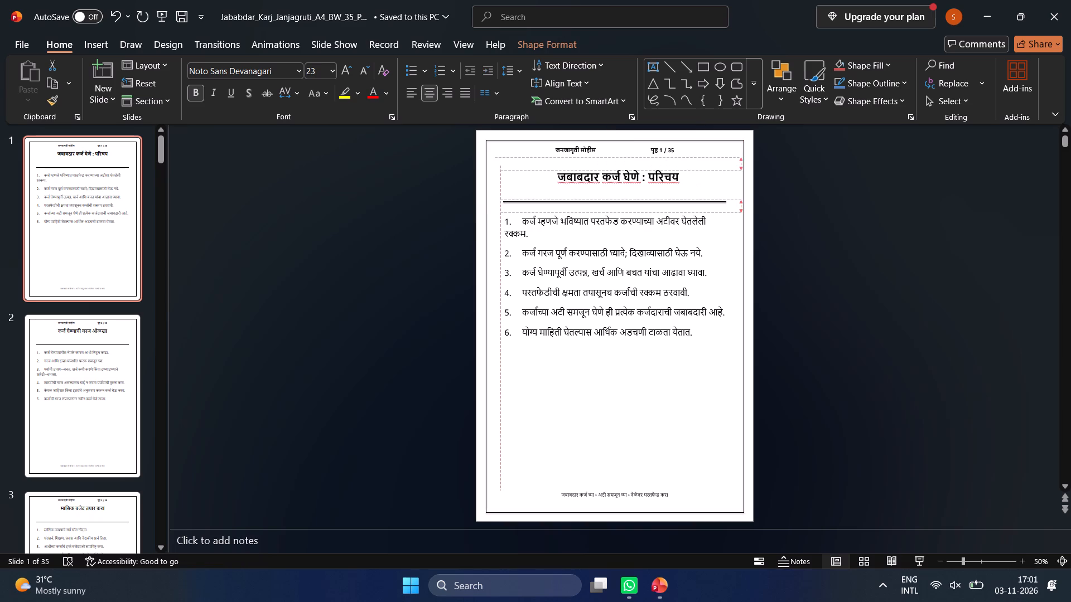
drag(554, 176, 554, 181)
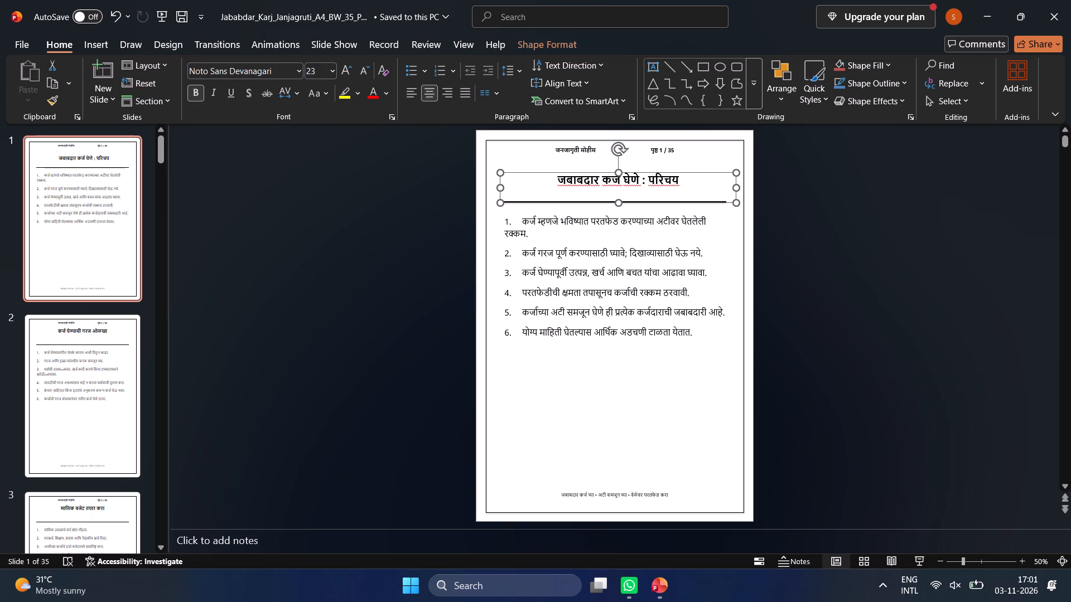
Set the font size of the whole title text to 28.
drag(561, 178, 605, 174)
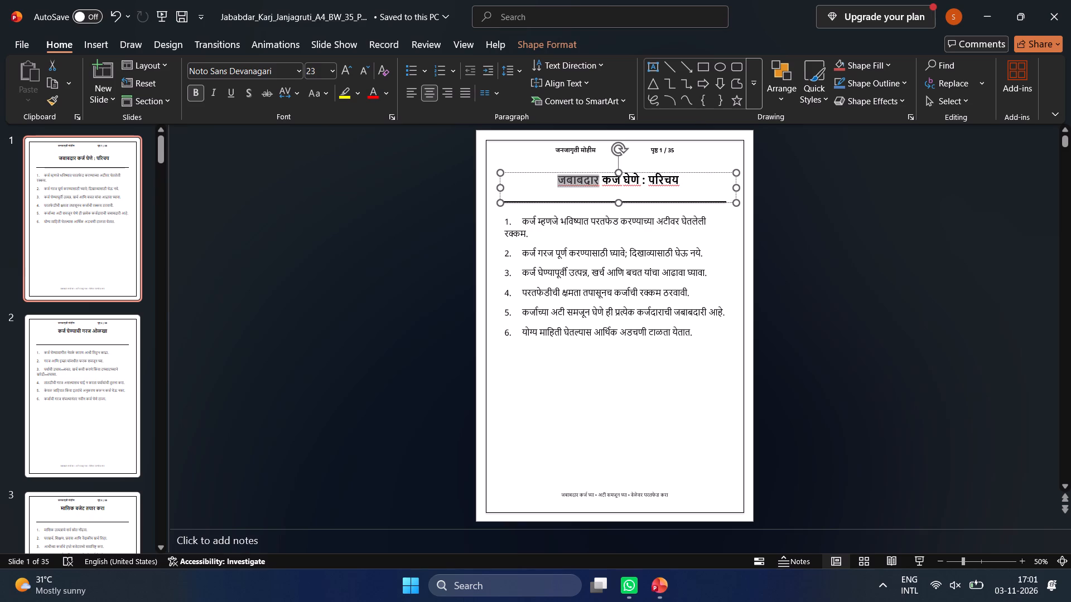
drag(605, 174, 669, 171)
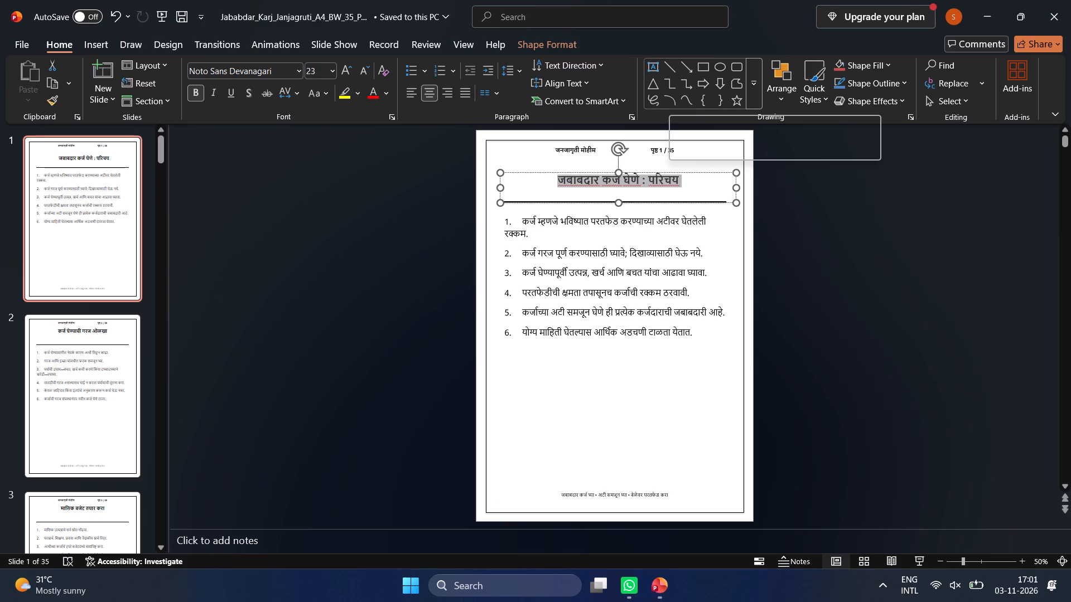
click(678, 151)
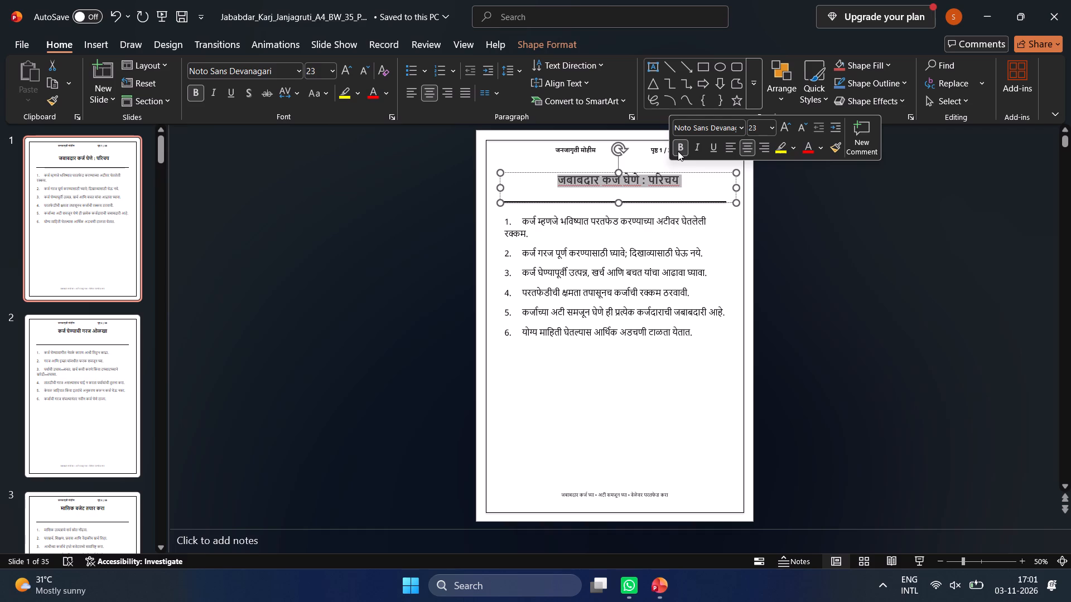
click(772, 129)
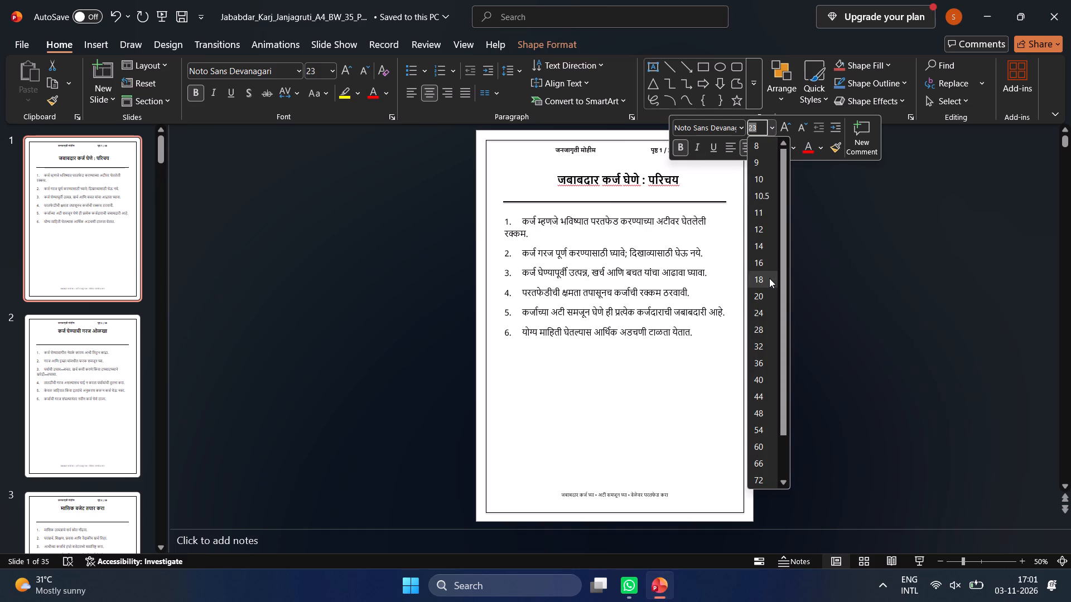
click(774, 336)
Insert a blank line after each of points 1, 2, 3 and 4 in the numbered list.
click(657, 334)
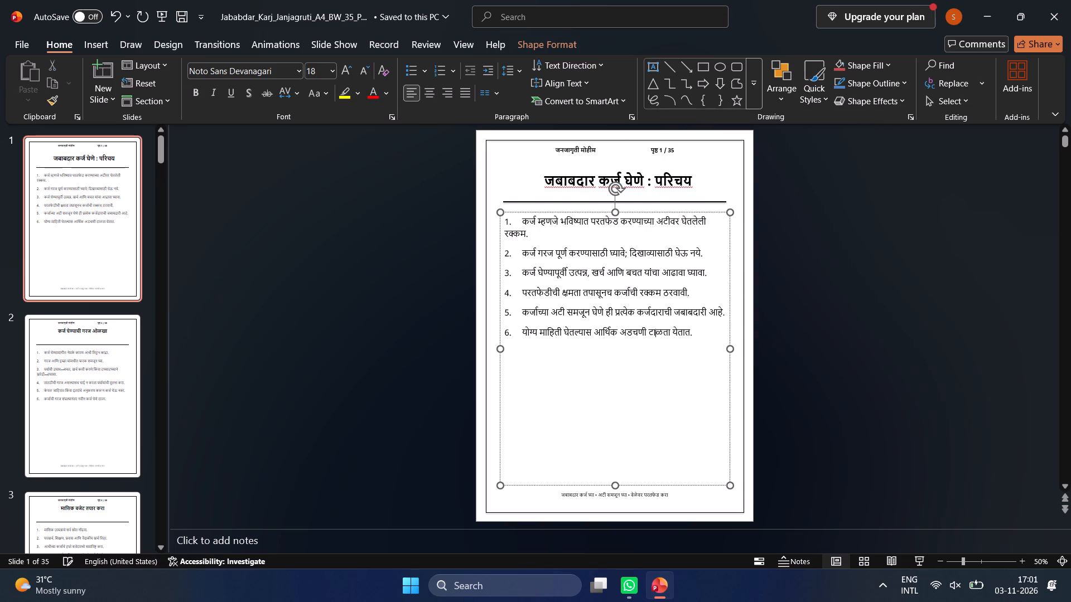
click(546, 231)
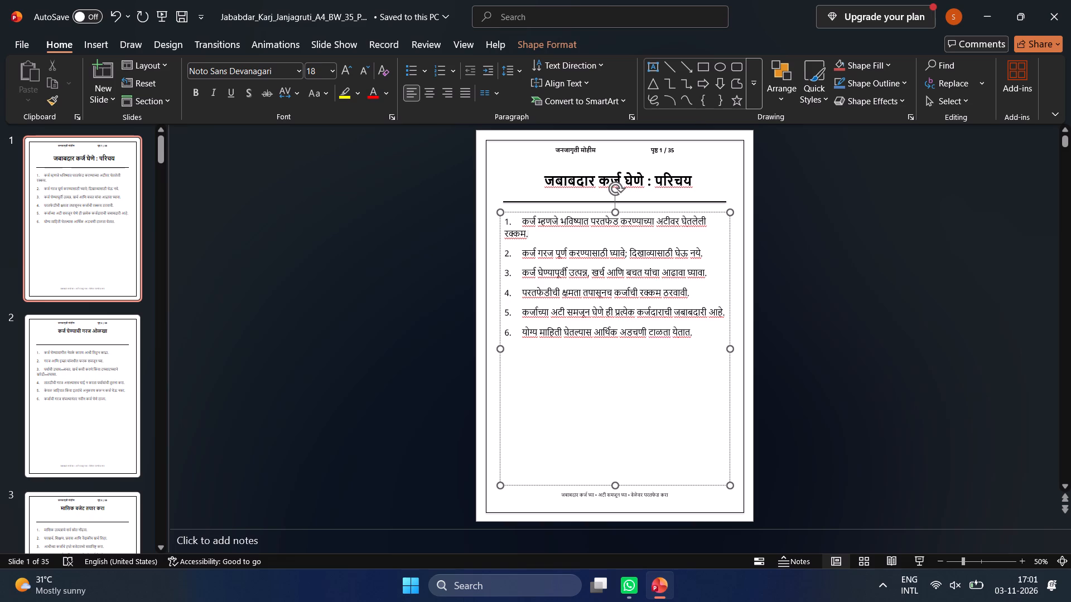
key(Return)
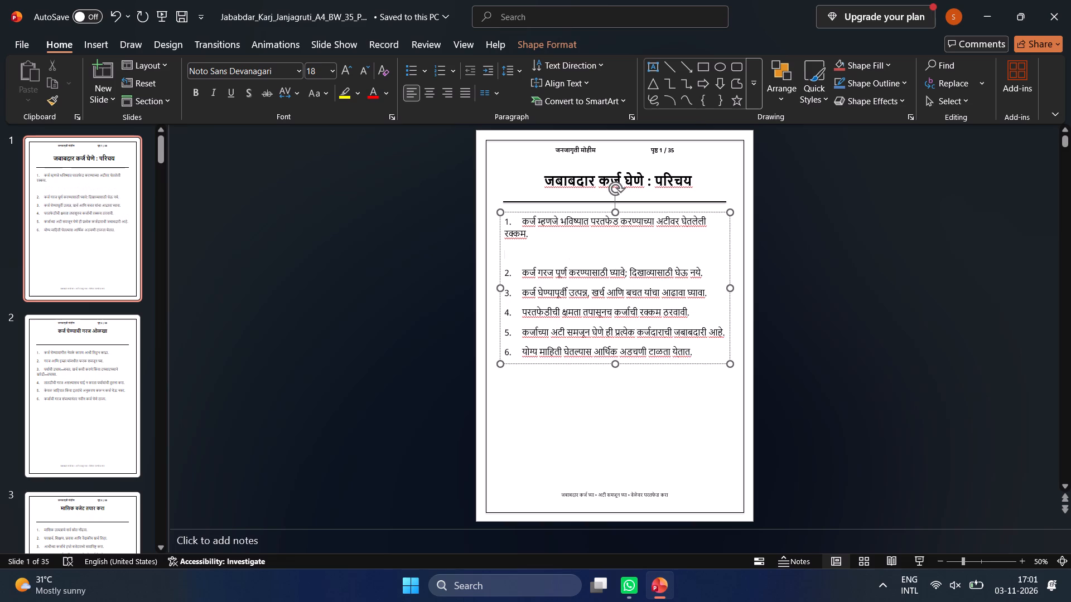
click(715, 270)
key(Return)
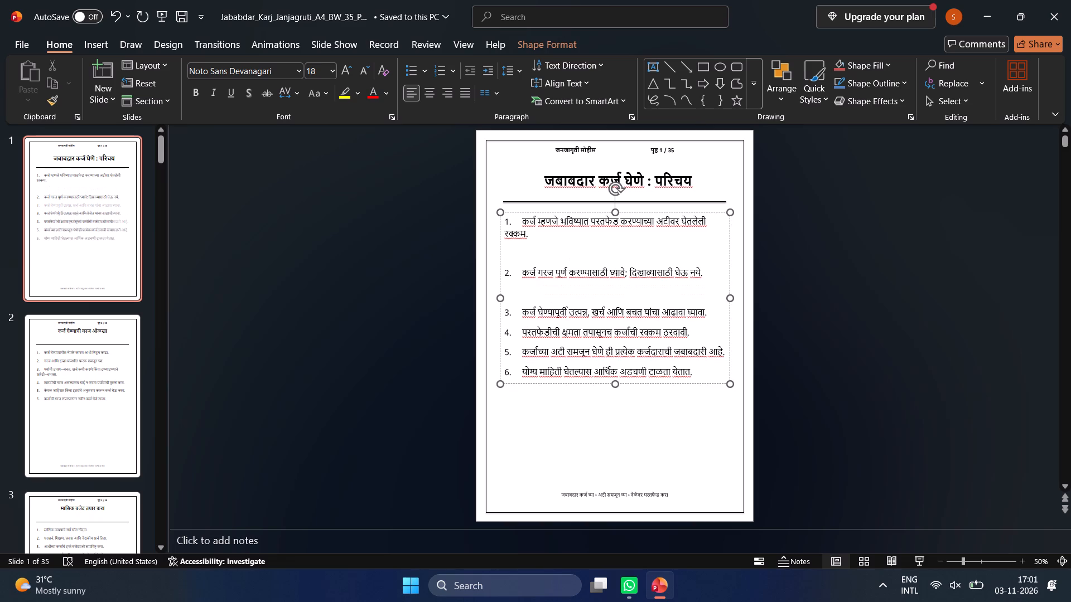
click(713, 314)
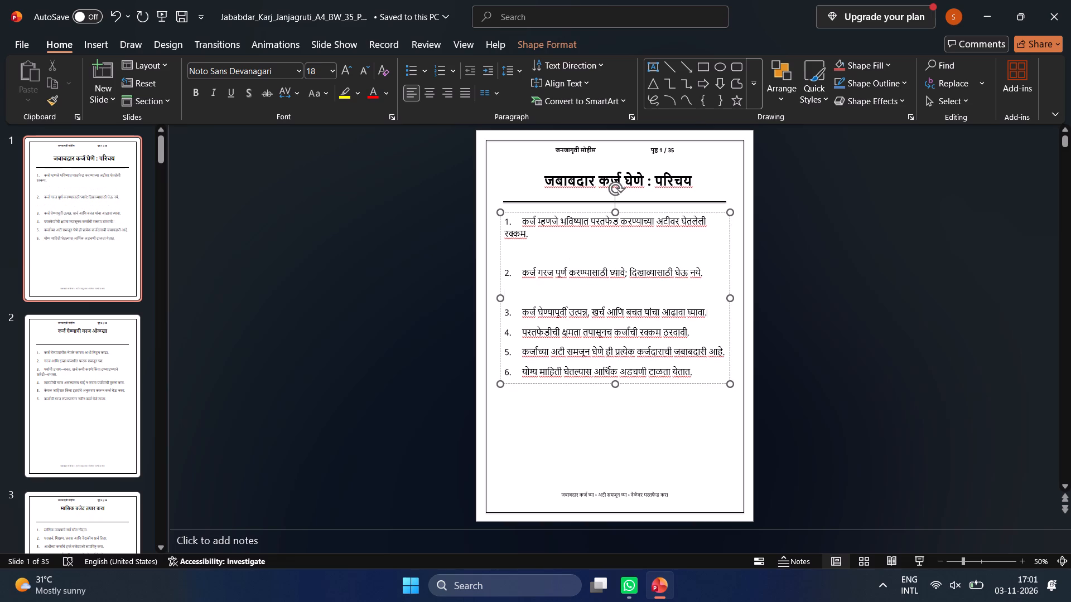
key(Return)
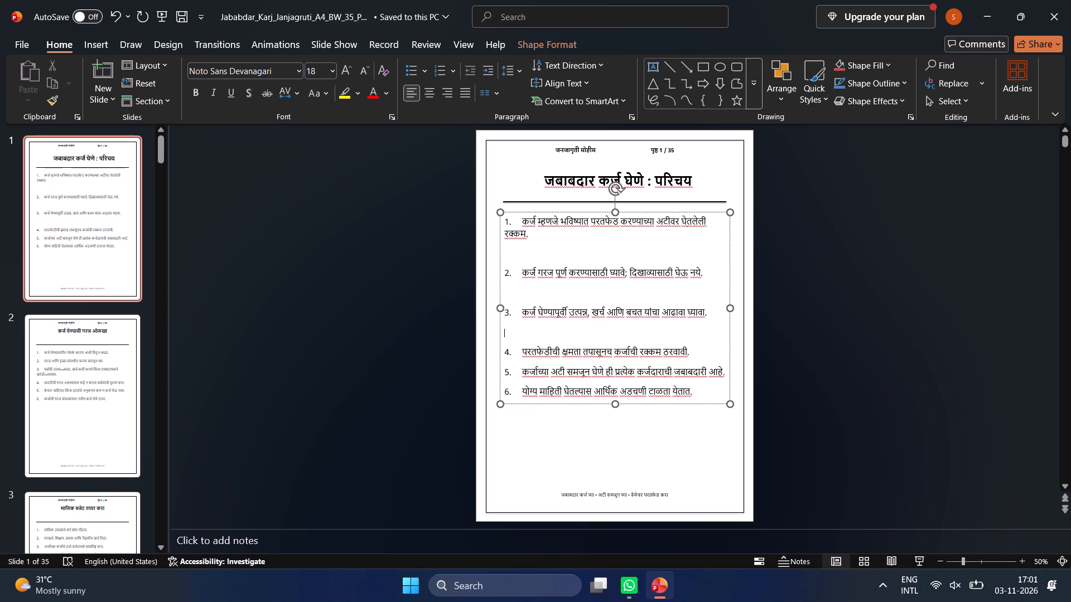
click(689, 355)
key(Return)
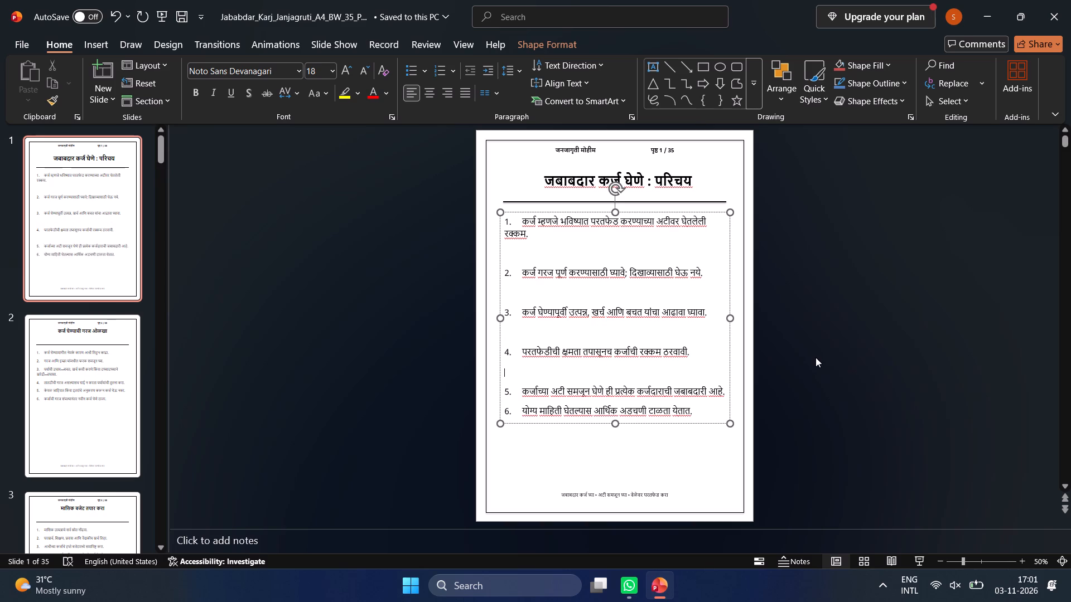
Insert a blank line between points 5 and 6 of the numbered list.
click(721, 391)
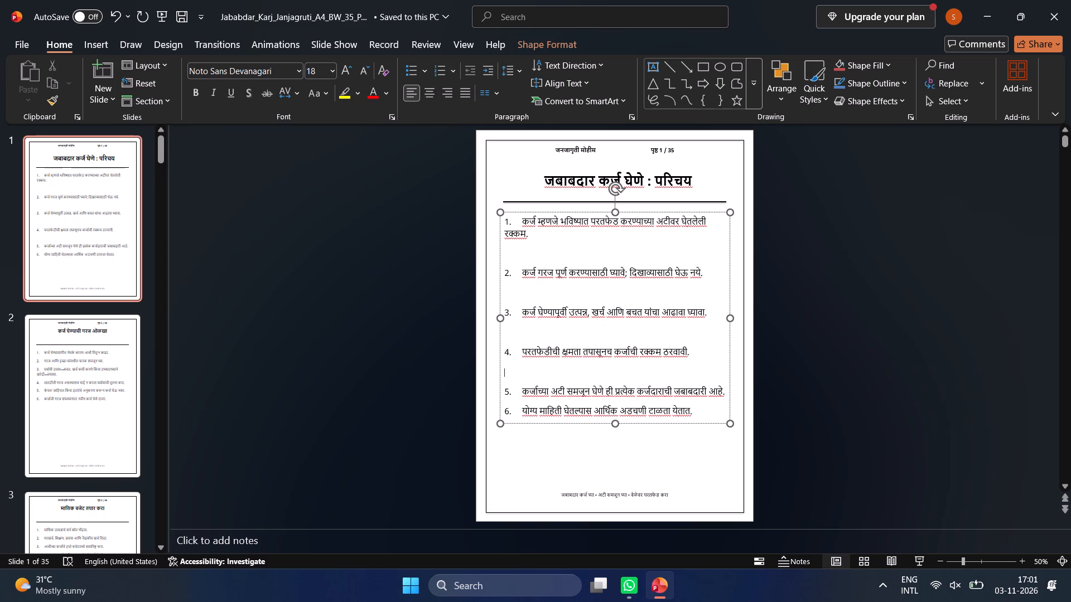
click(726, 392)
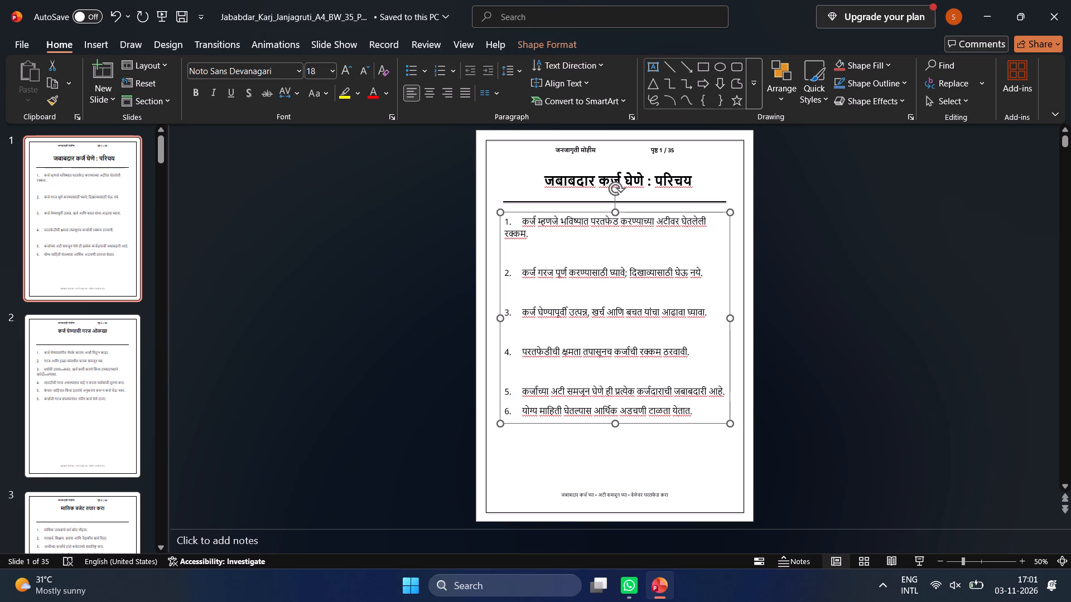
click(729, 391)
click(717, 409)
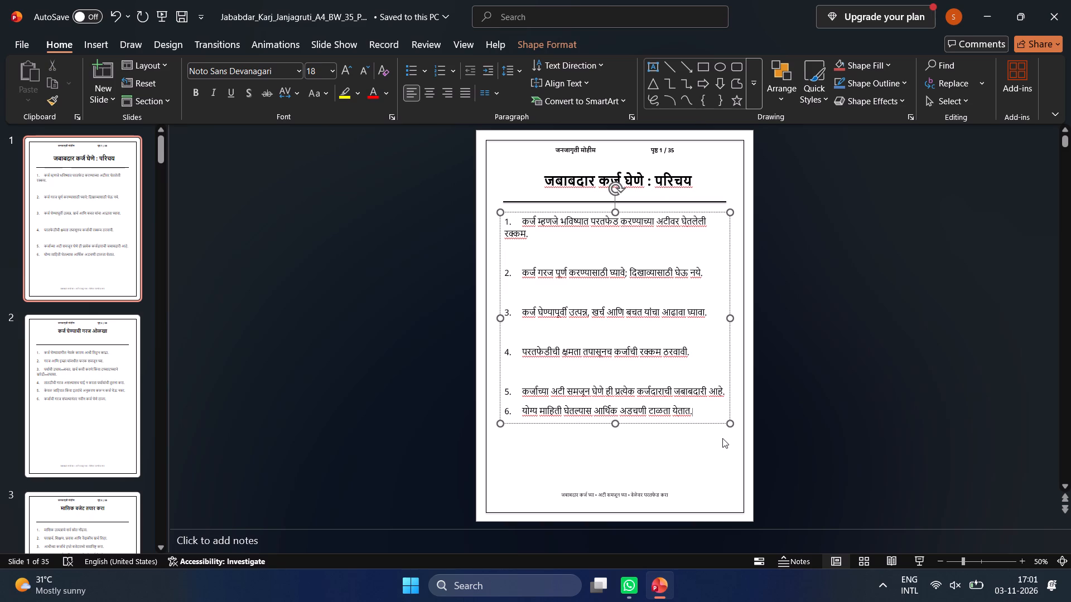
key(Return)
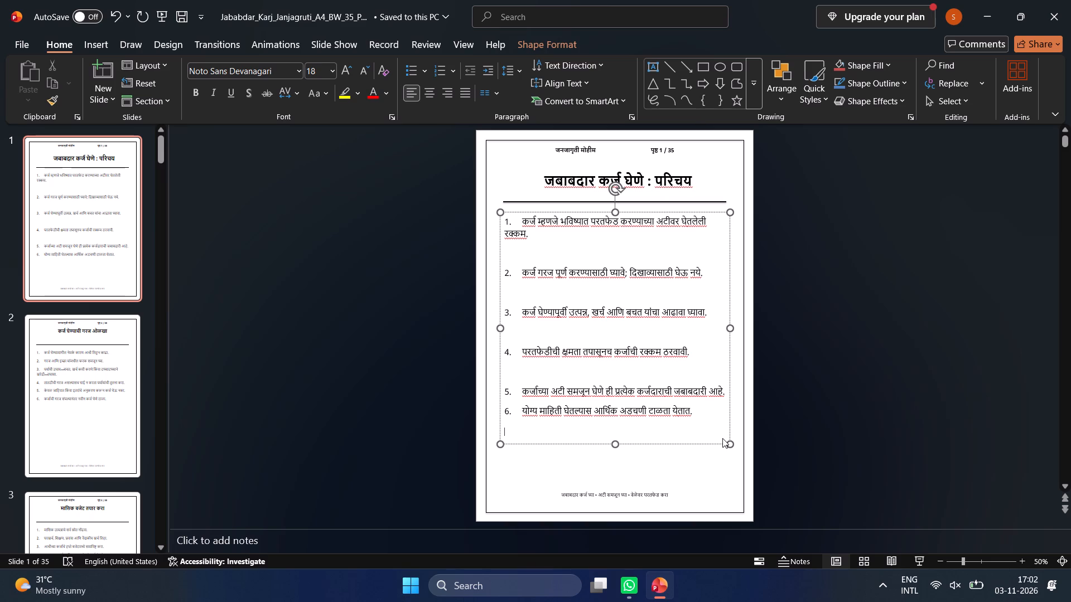
key(BackSpace)
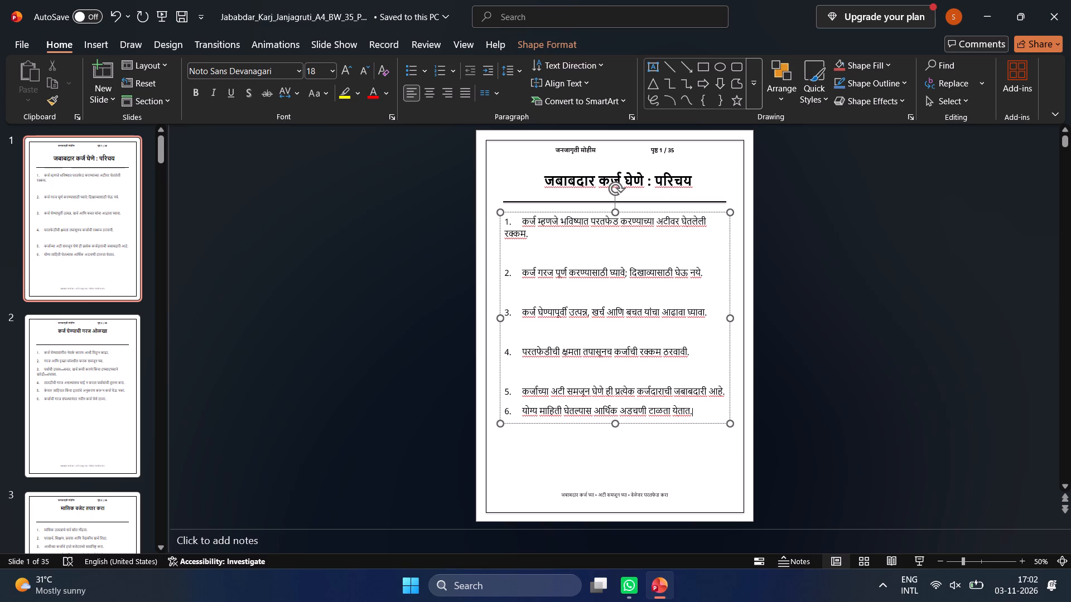
click(726, 397)
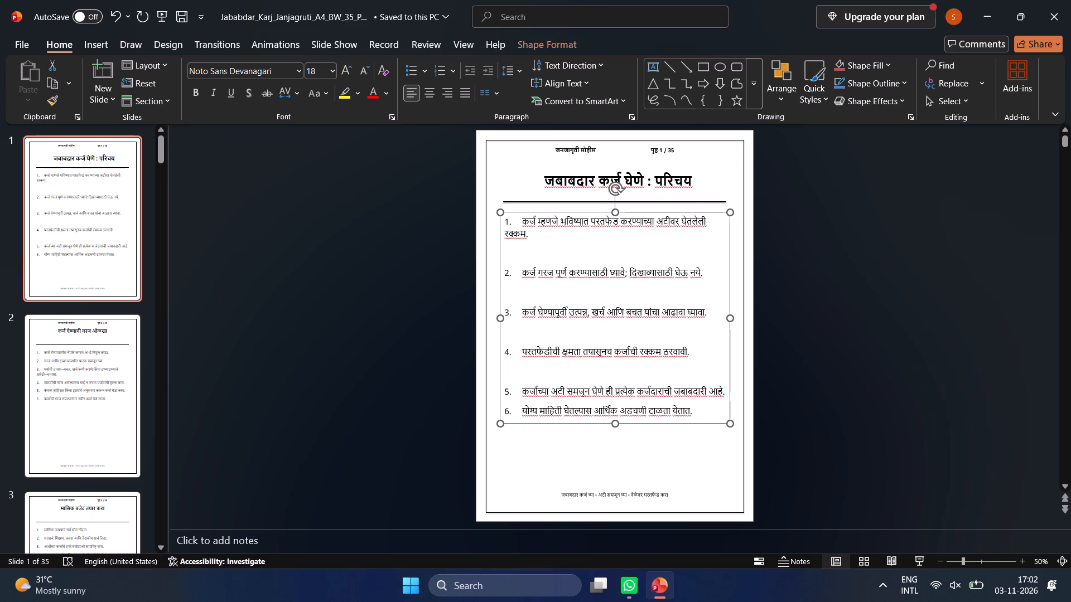
click(725, 391)
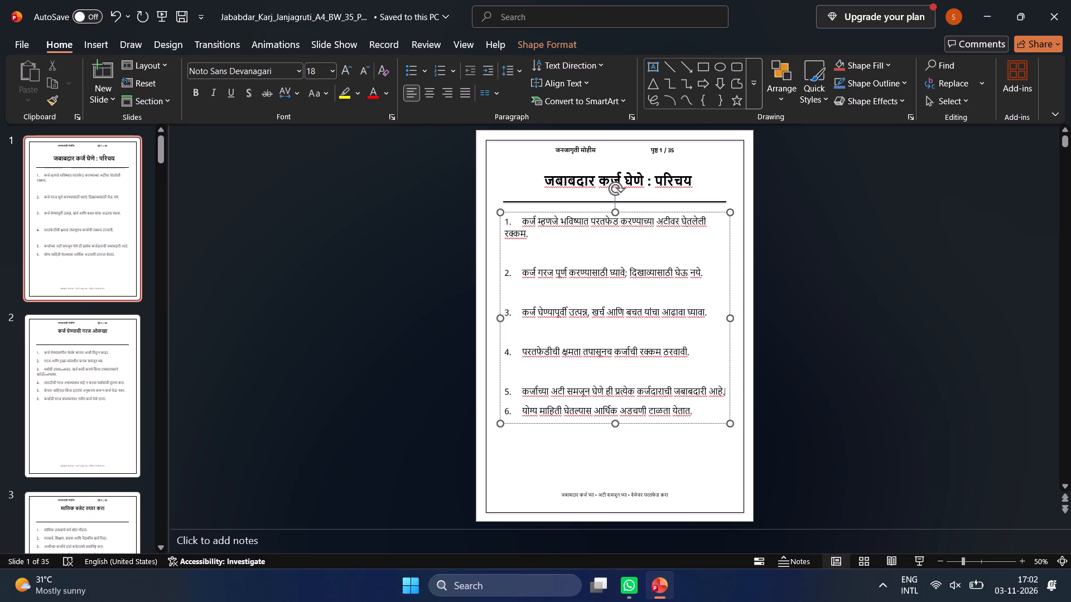
key(Return)
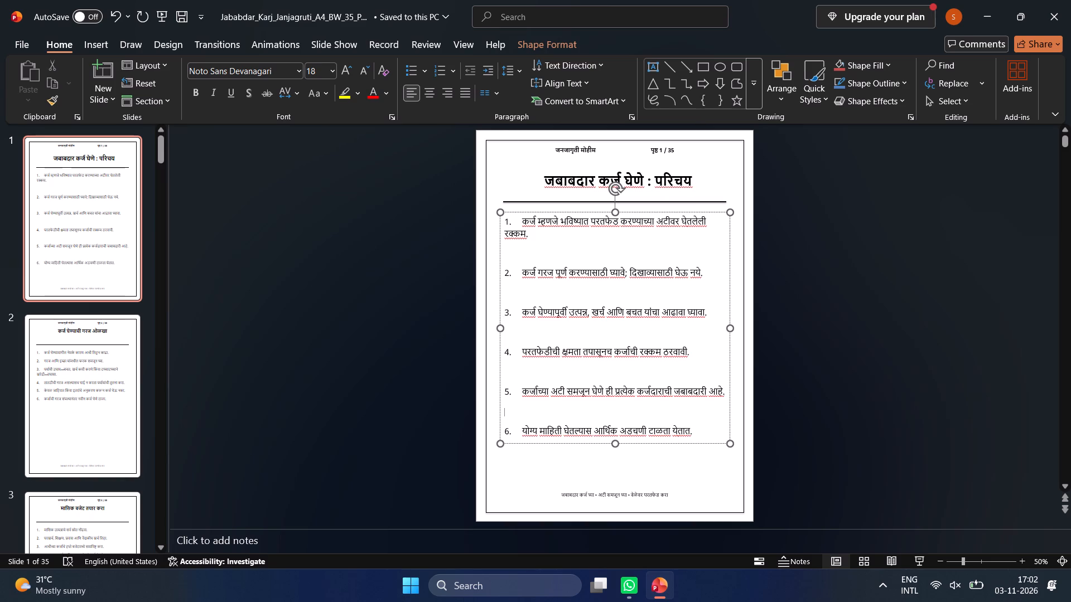
Set the font size of all six numbered points on slide 1 to 20.
drag(518, 221, 590, 211)
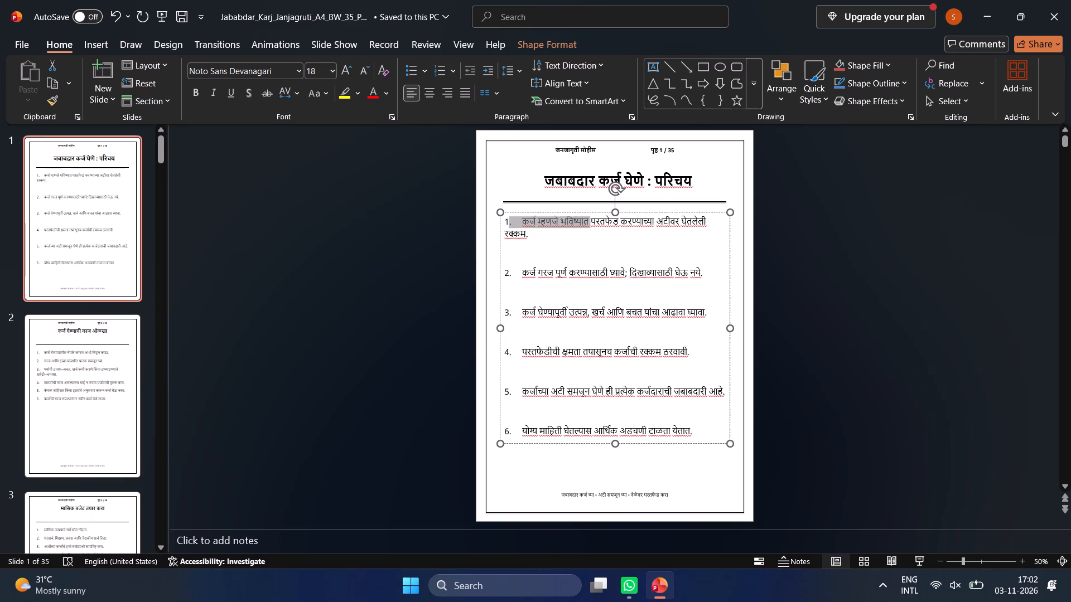
drag(590, 211, 691, 245)
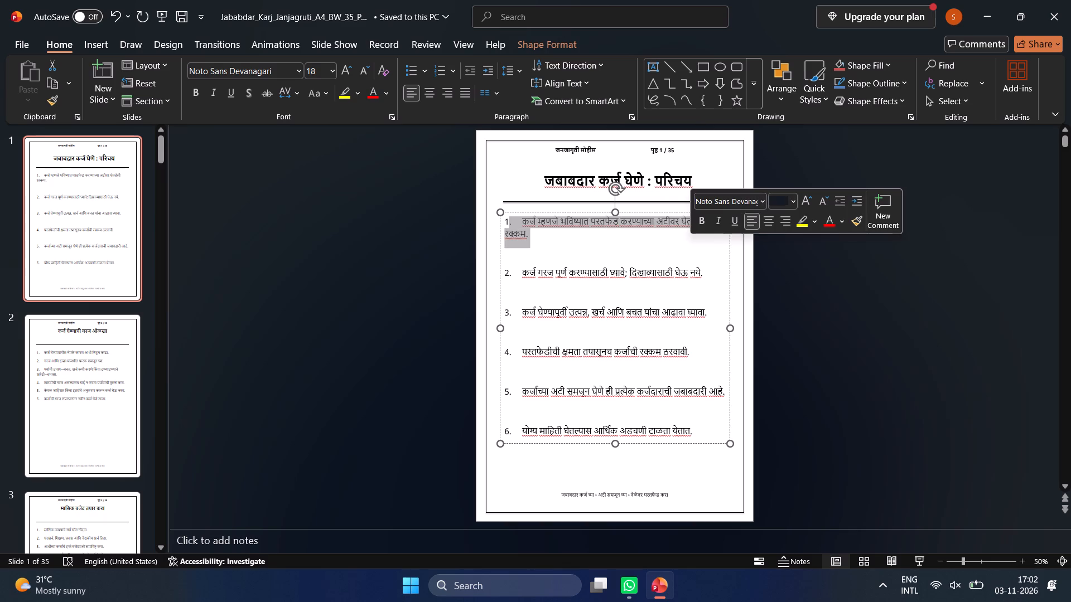
double_click(599, 250)
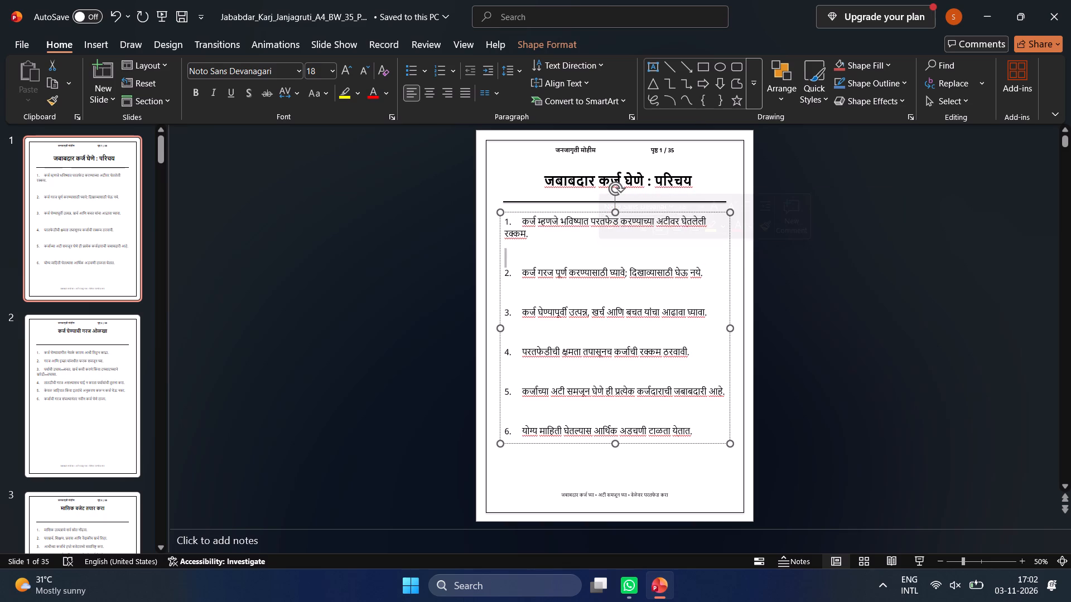
drag(518, 217, 700, 422)
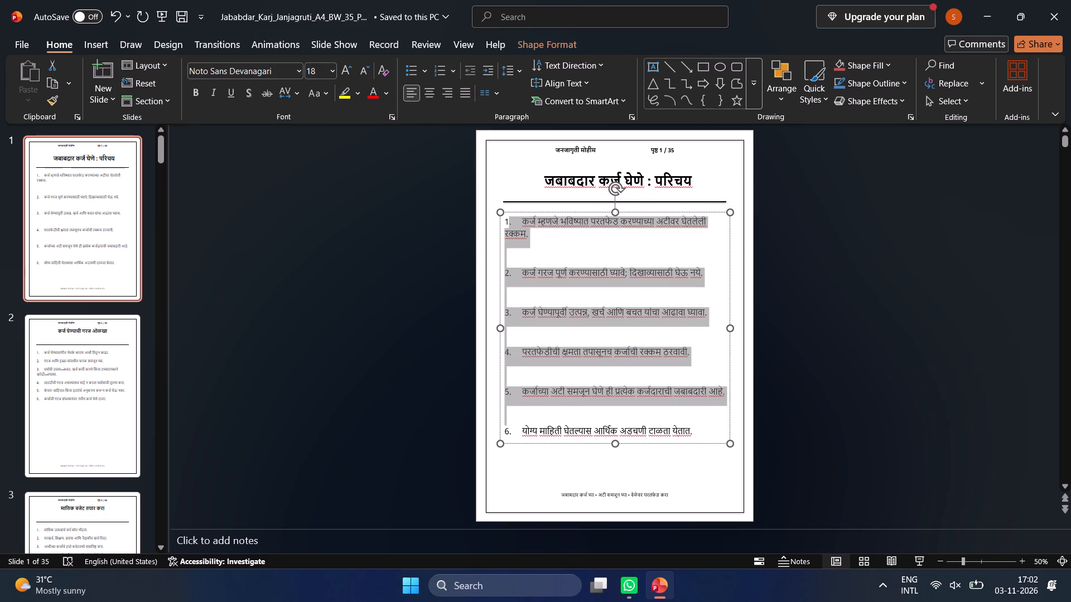
drag(700, 422, 702, 502)
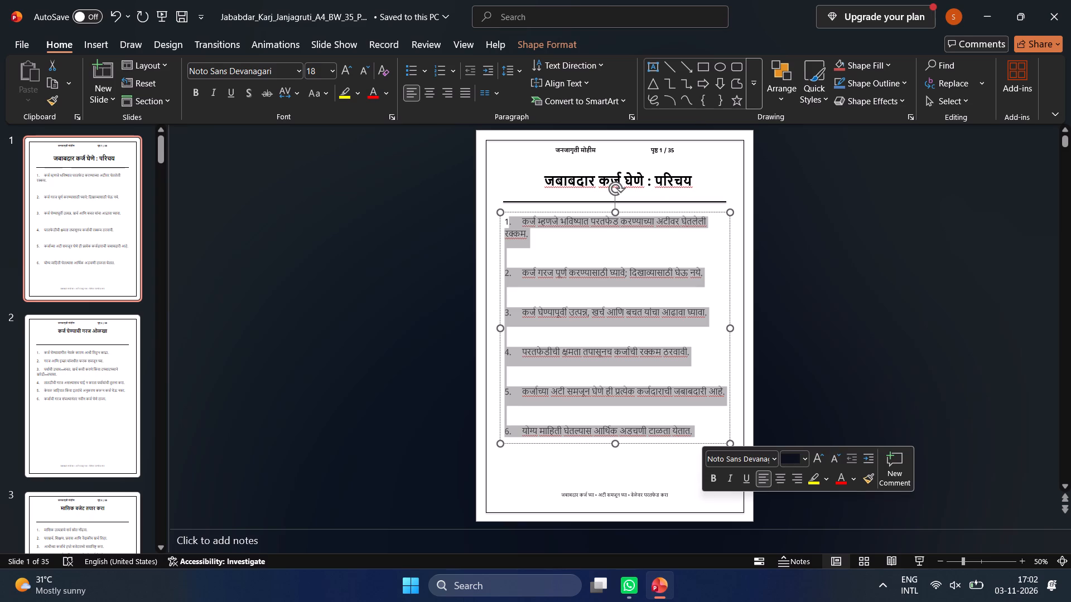
click(799, 460)
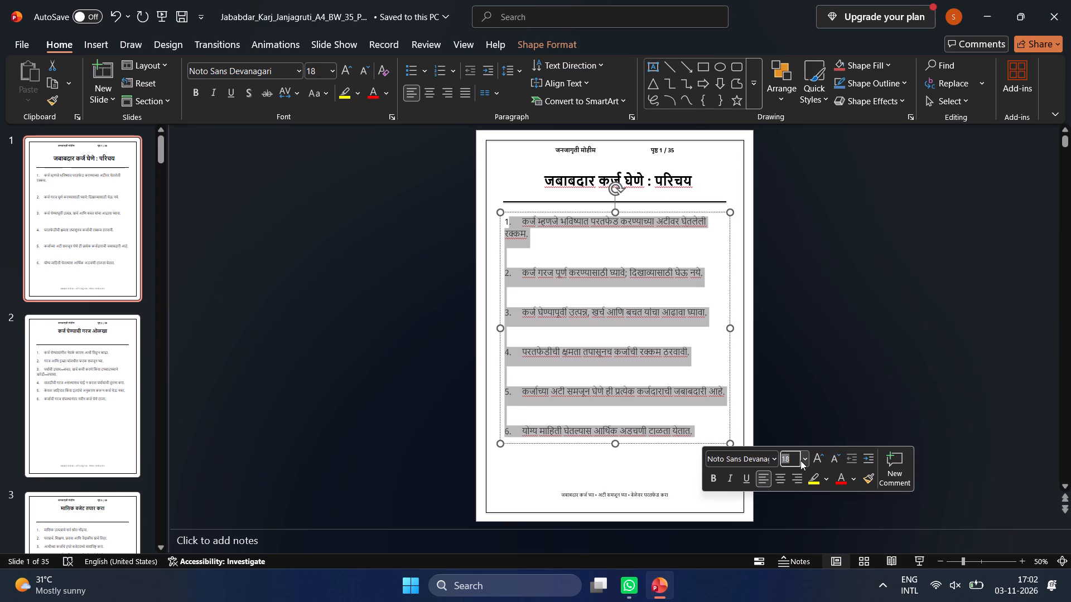
click(804, 460)
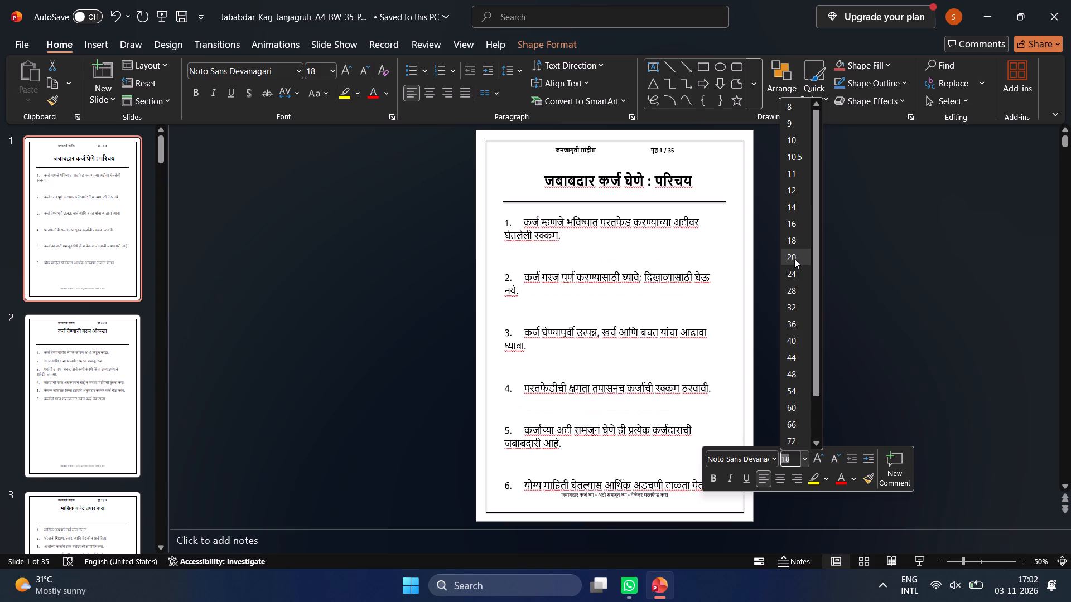
click(794, 259)
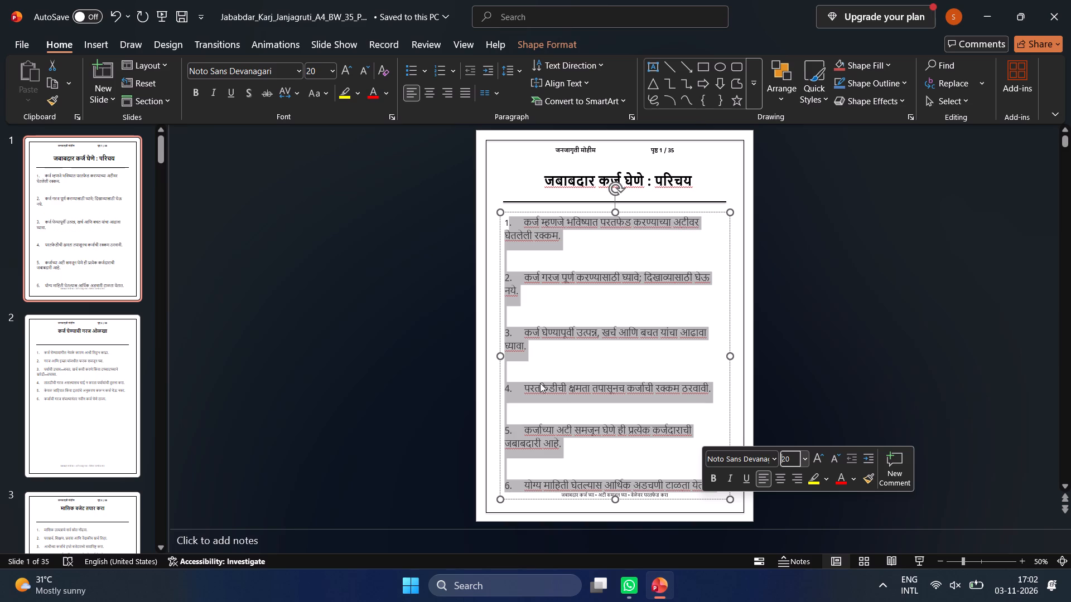
Move slide 2's title box down, closer to the horizontal line beneath it, using slide 1's title as reference.
click(89, 369)
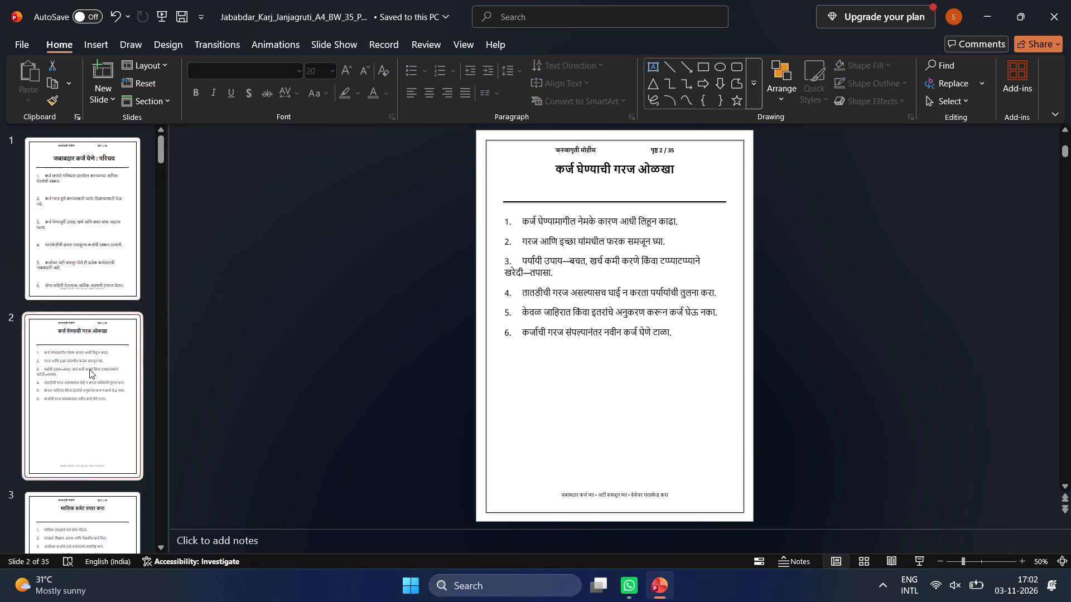
click(53, 265)
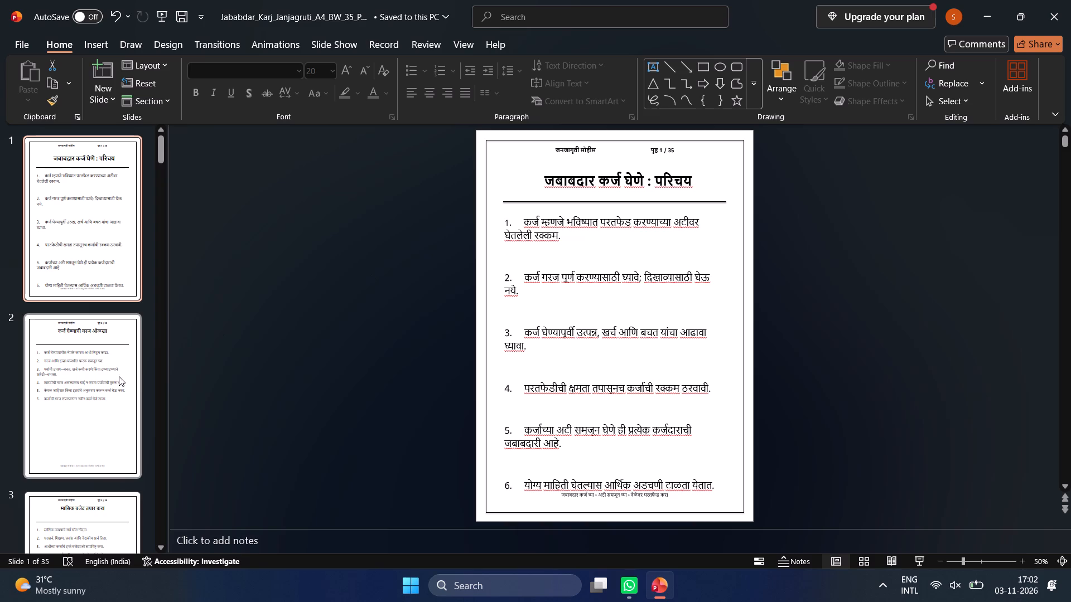
click(83, 366)
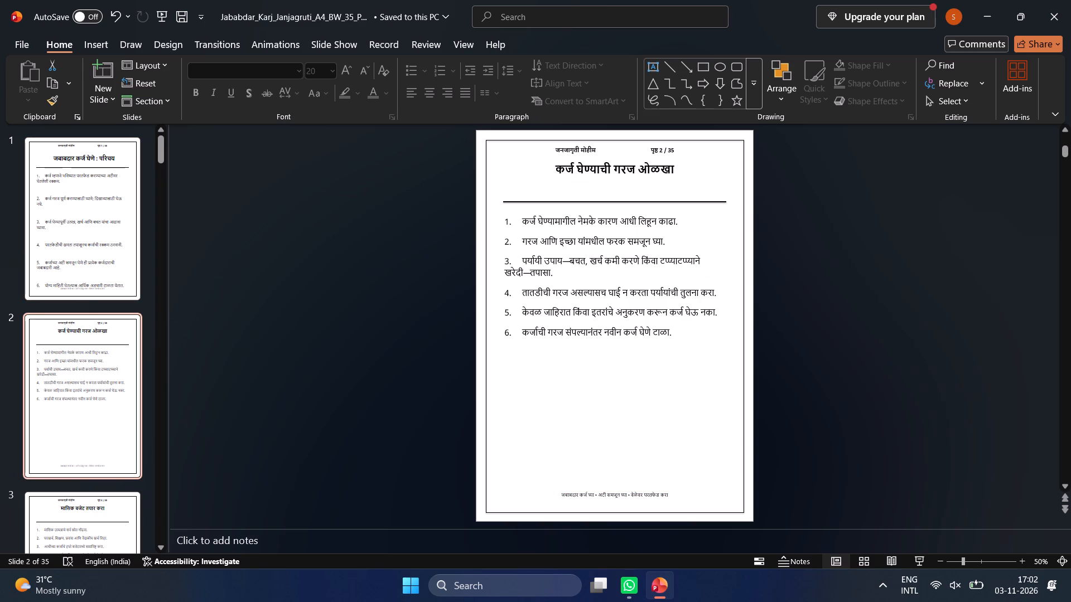
click(533, 162)
drag(533, 162, 544, 168)
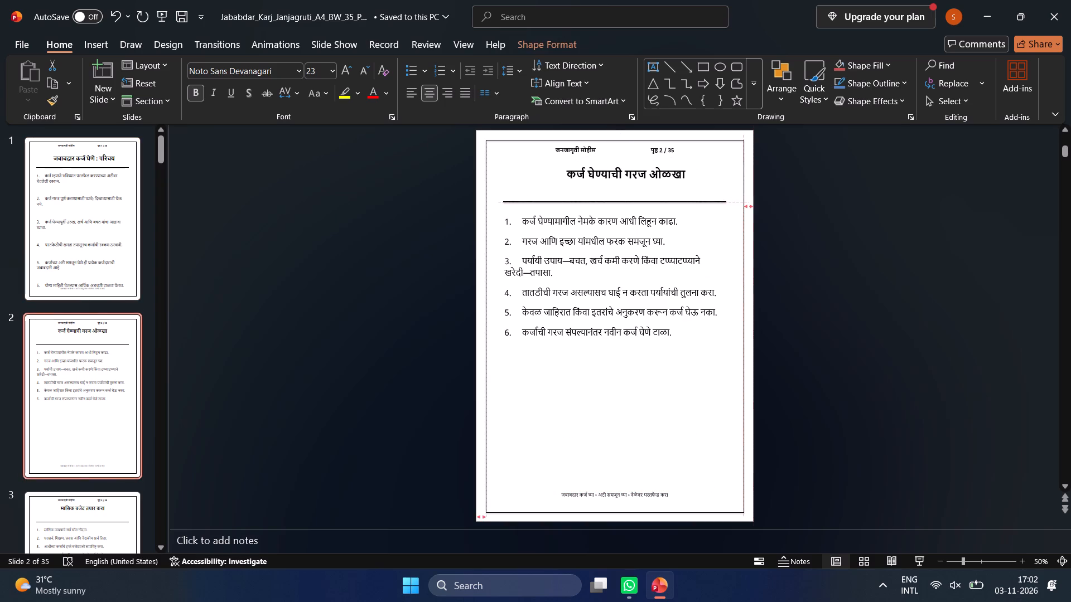
drag(544, 168, 543, 174)
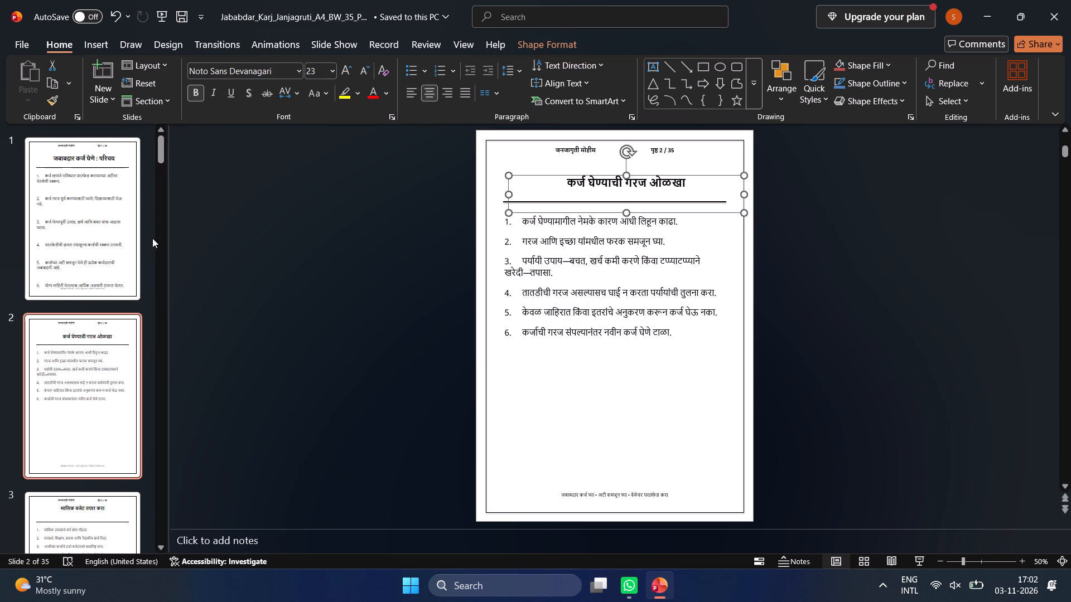
Compare slide 2 with slide 1 and widen slide 2's title box to align its left edge with the numbered list's text box.
click(94, 213)
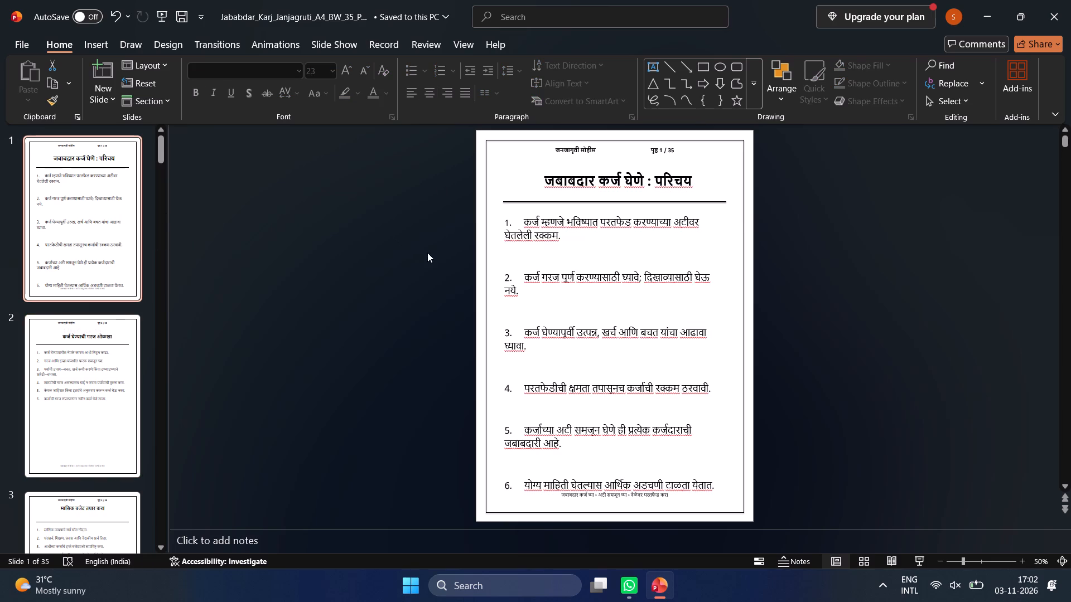
drag(96, 348, 37, 330)
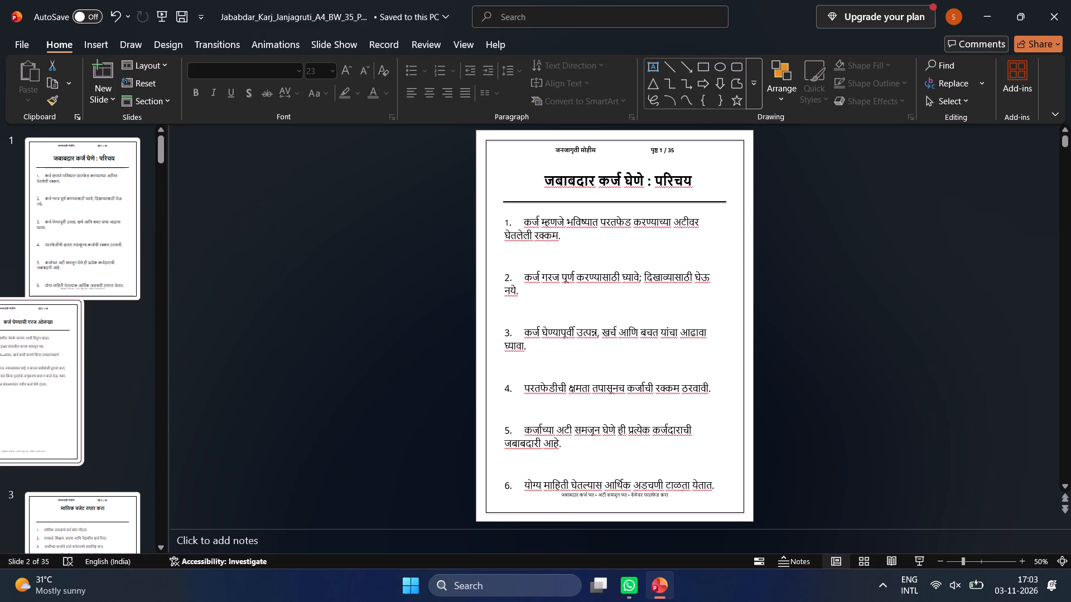
drag(37, 330, 65, 336)
click(65, 336)
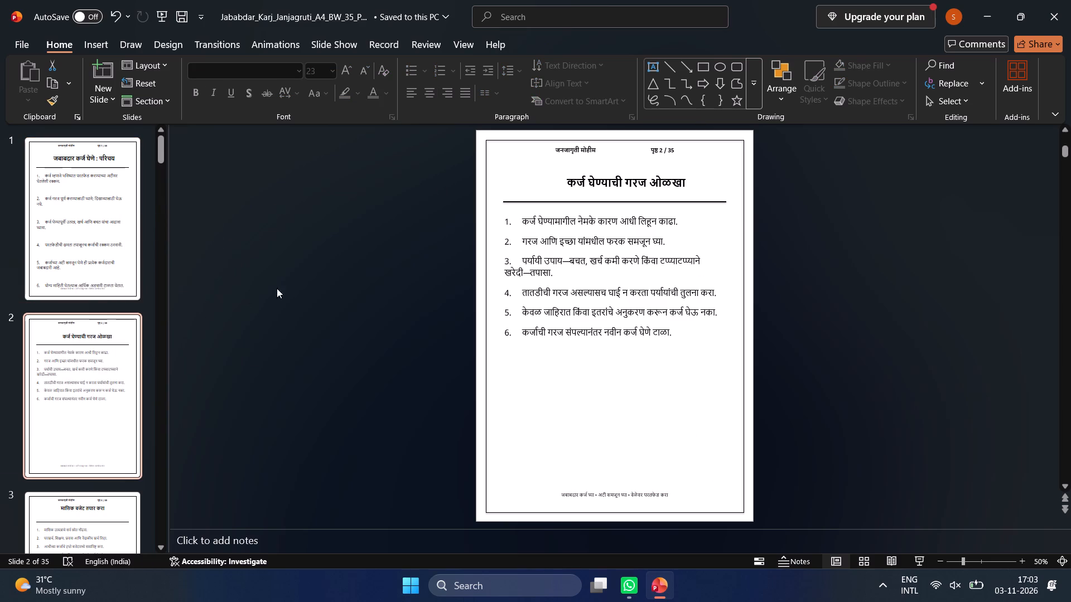
click(620, 176)
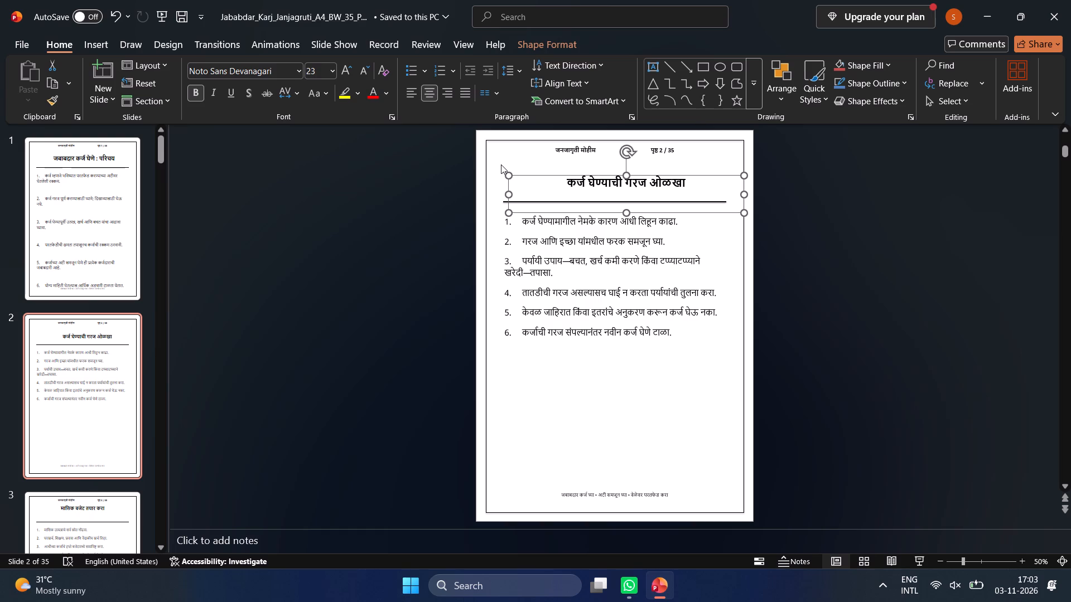
drag(510, 174, 503, 164)
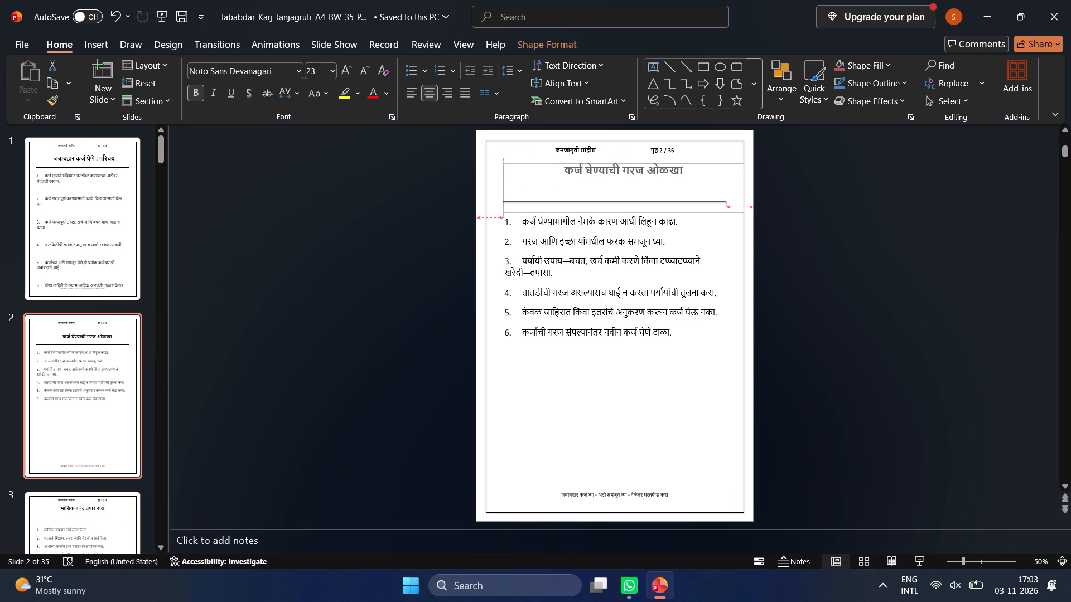
drag(503, 164, 501, 173)
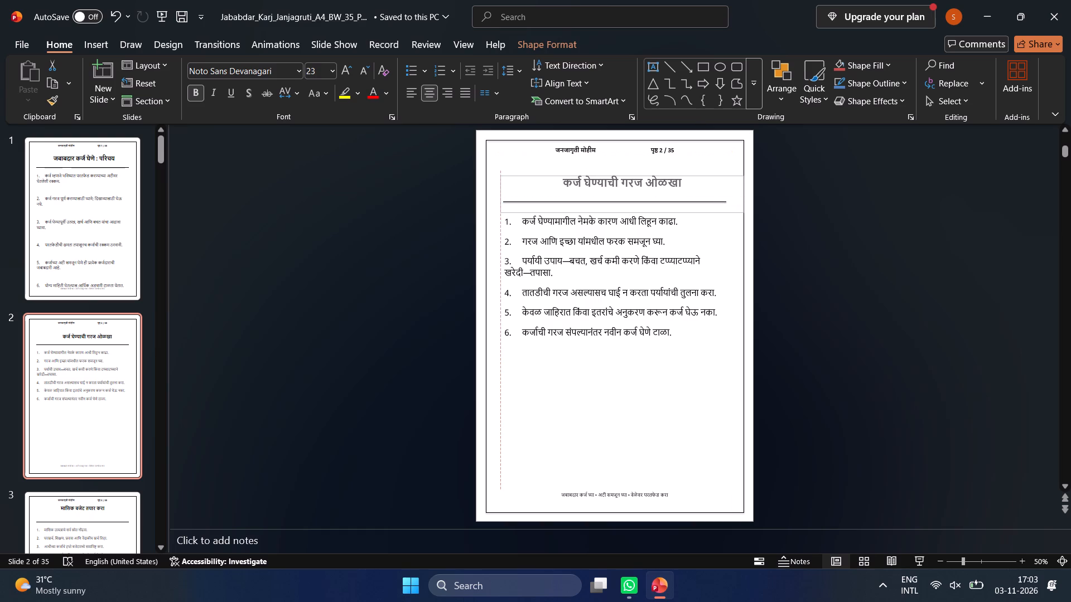
drag(501, 173, 501, 172)
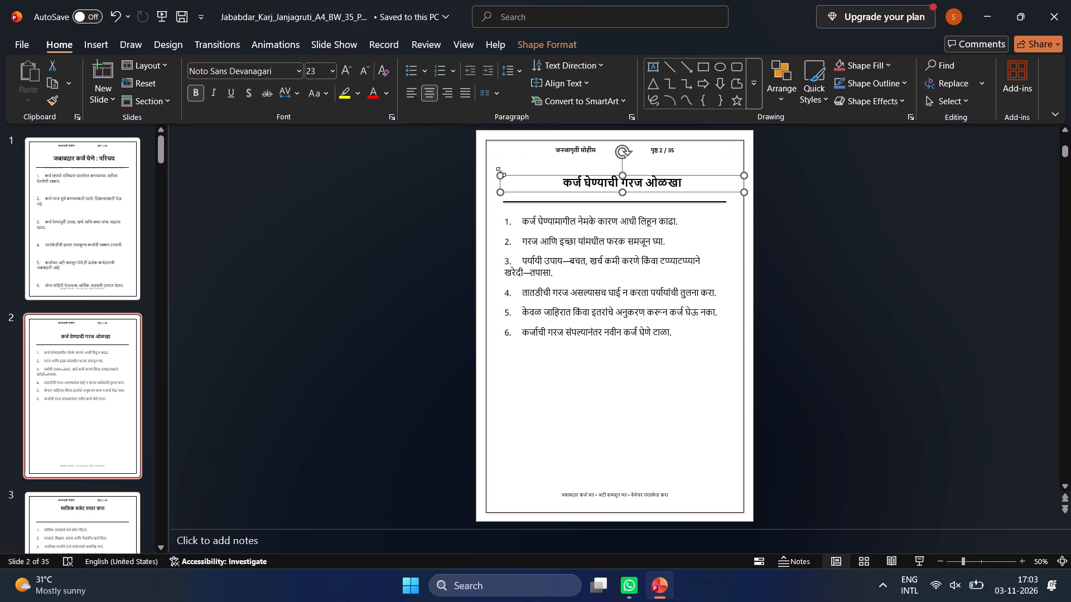
Shift slide 2's title box slightly left and down so it sits centred above the horizontal line.
click(567, 196)
double_click(570, 207)
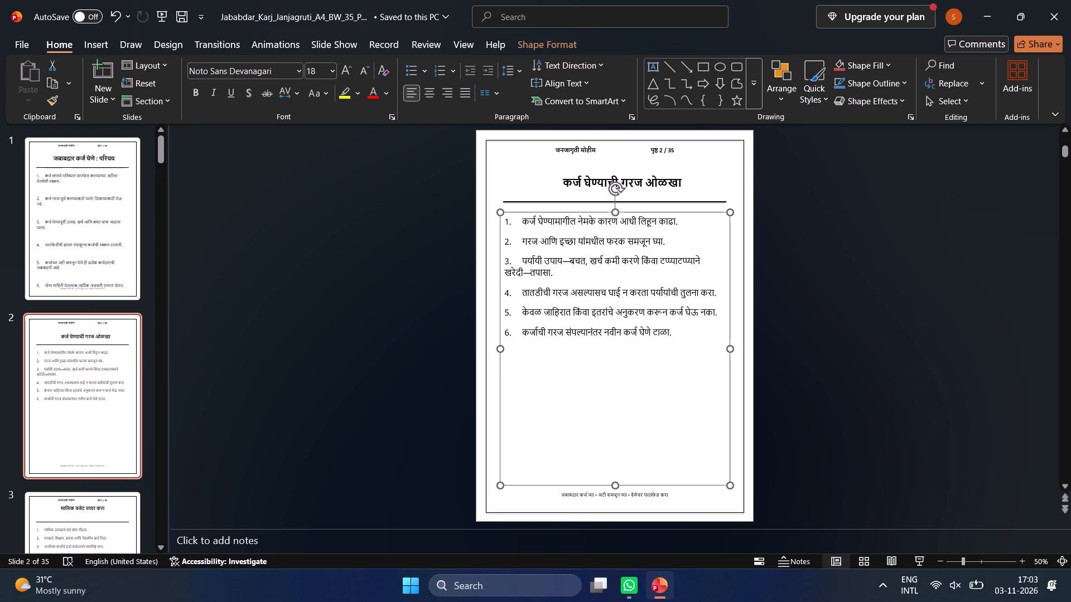
click(570, 203)
click(570, 203)
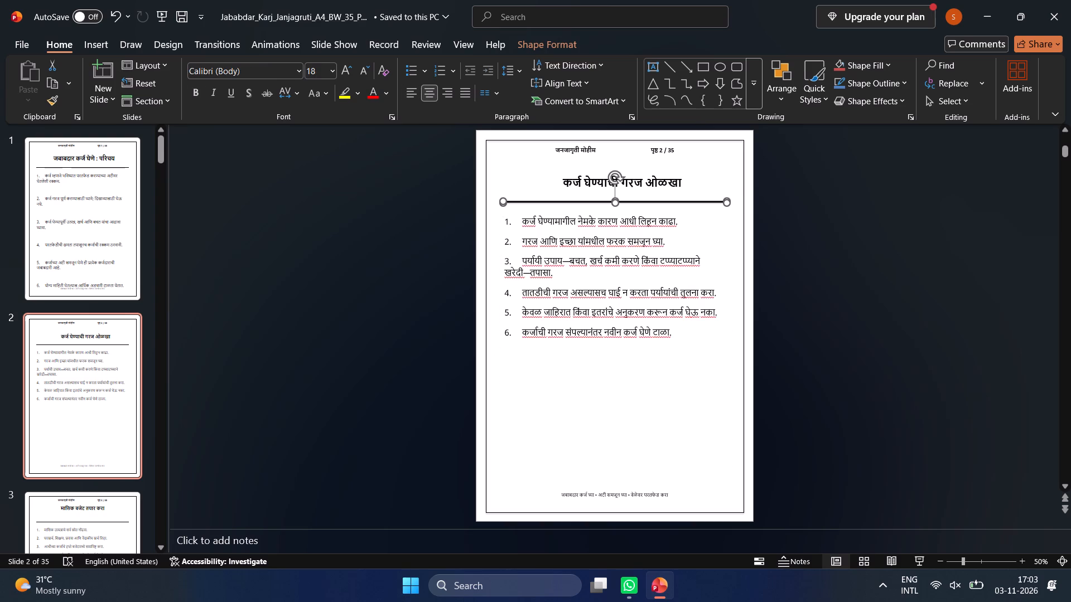
click(575, 176)
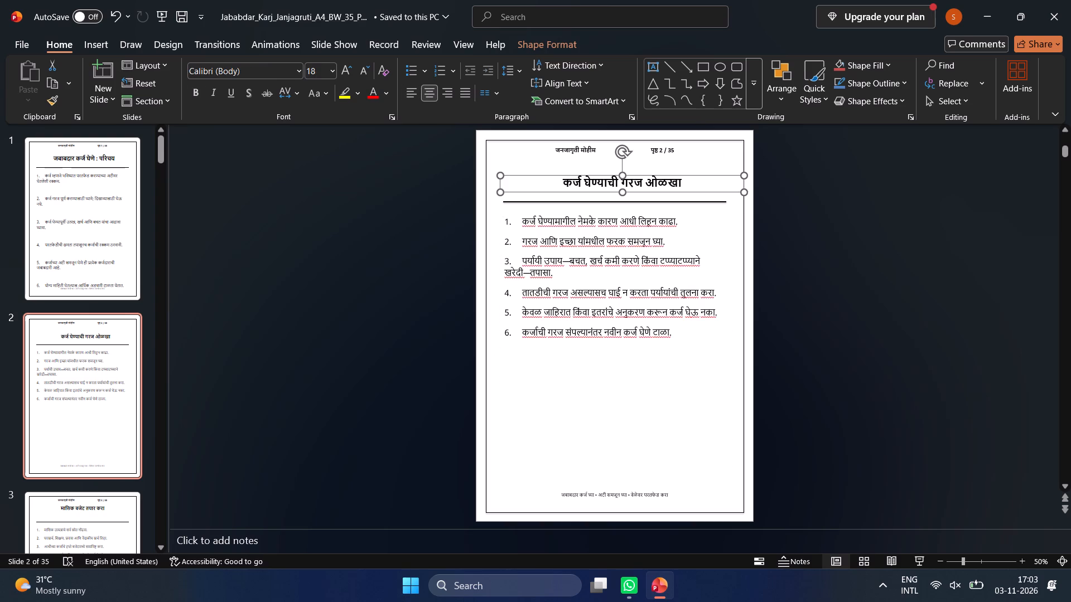
click(559, 183)
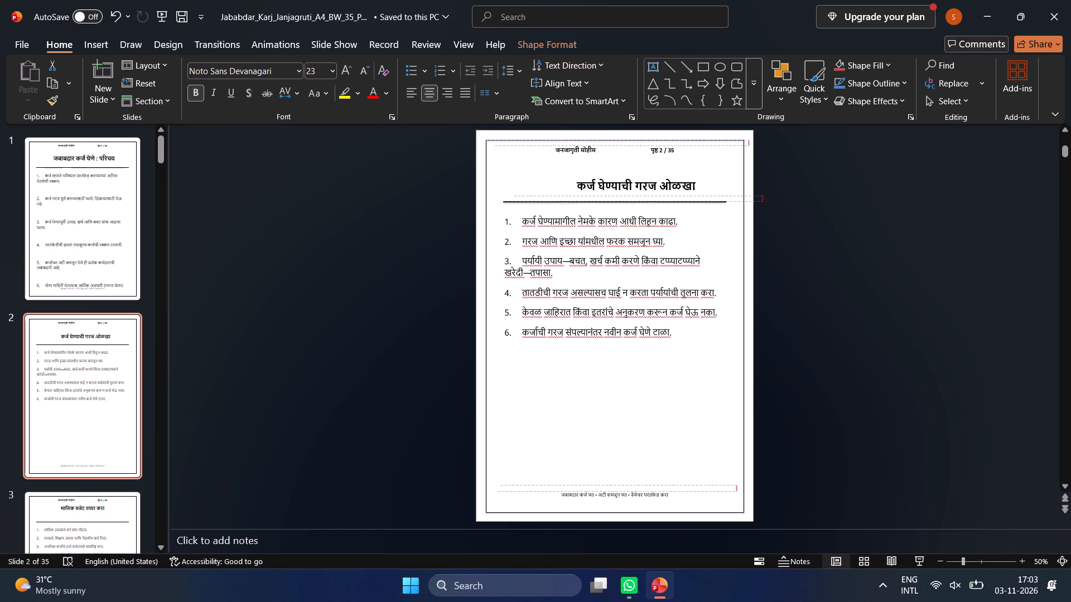
click(557, 185)
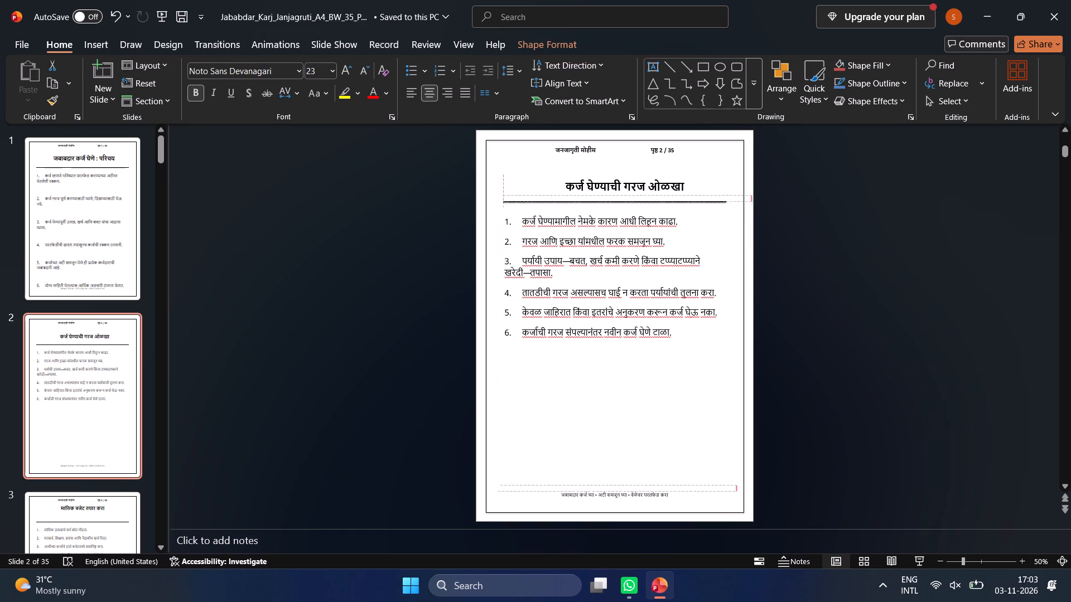
double_click(554, 184)
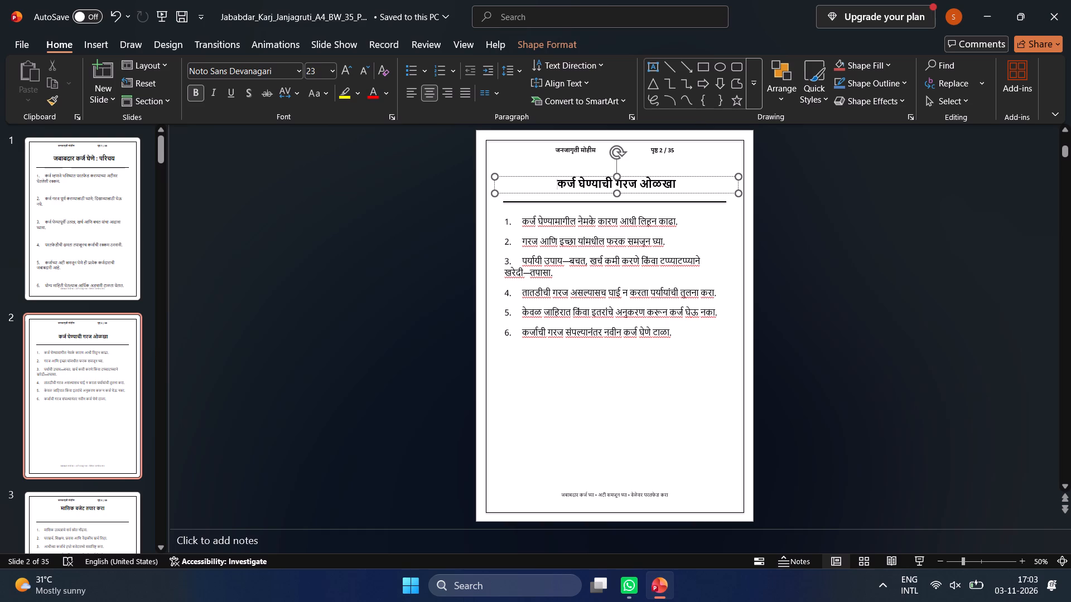
Set the font size of slide 2's whole title text to 28.
drag(558, 185, 670, 176)
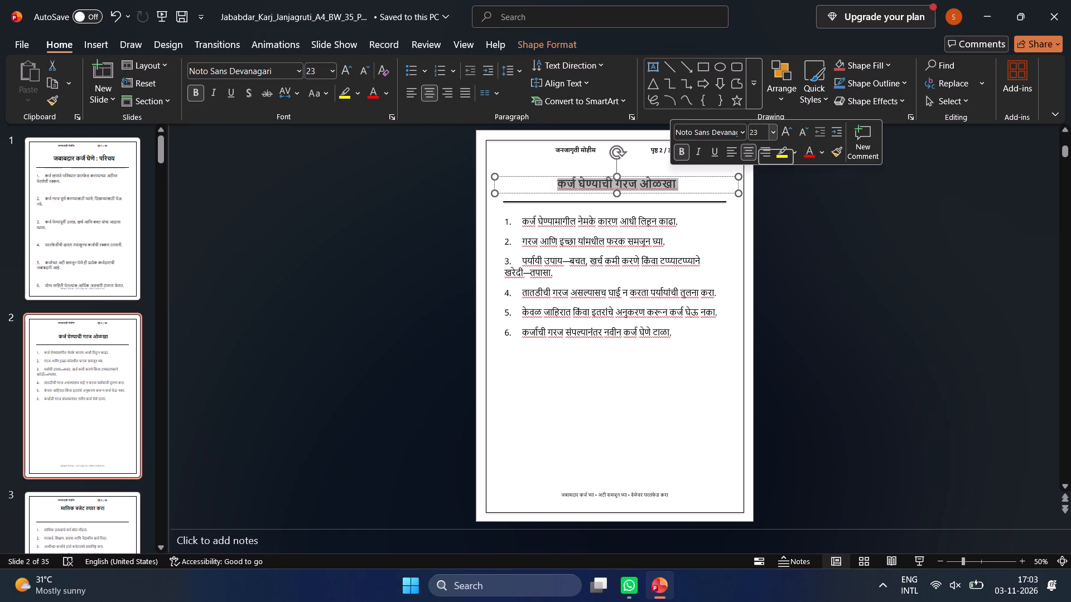
click(772, 135)
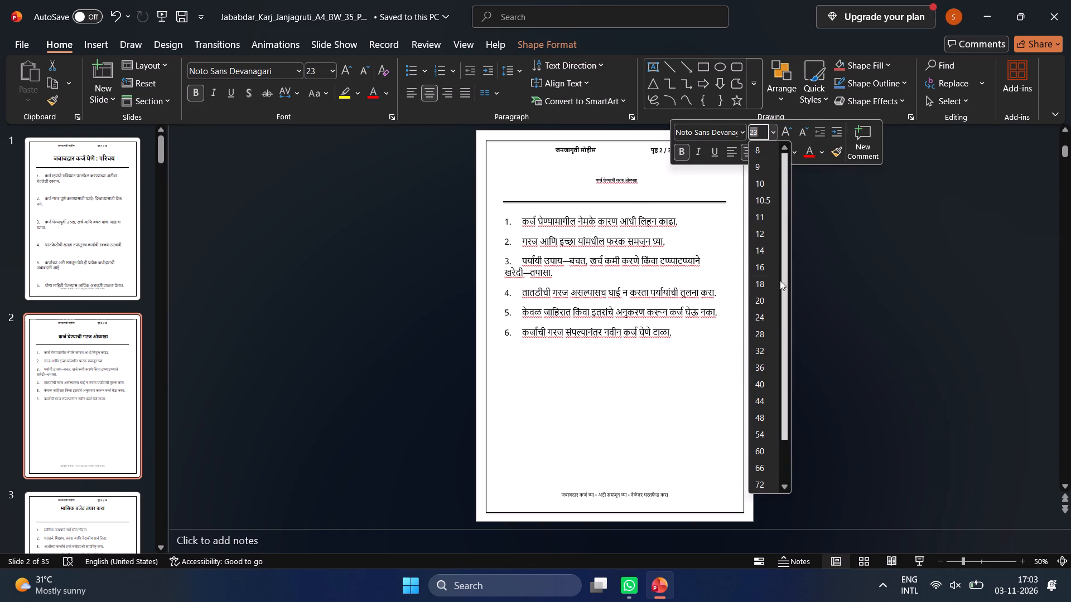
click(765, 332)
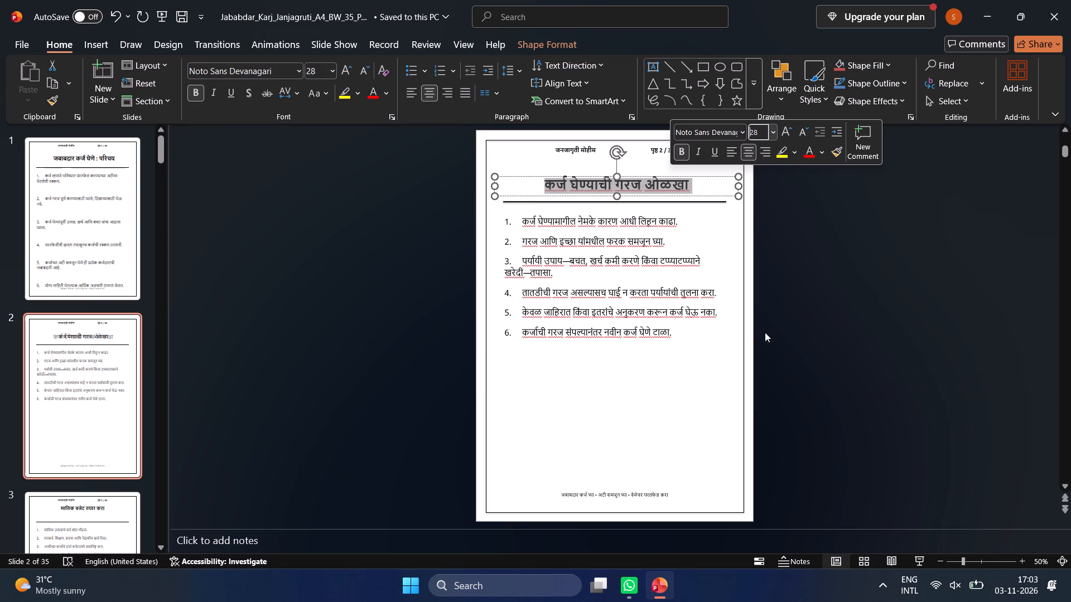
Insert a blank line after each of points 1, 2 and 3 in slide 2's numbered list.
click(712, 210)
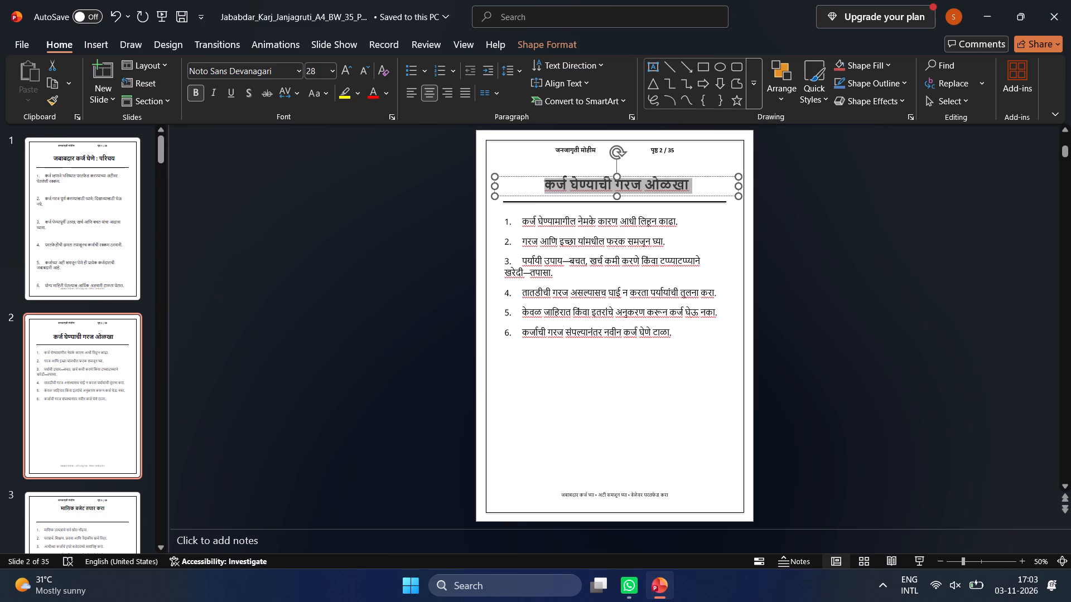
click(681, 224)
key(Return)
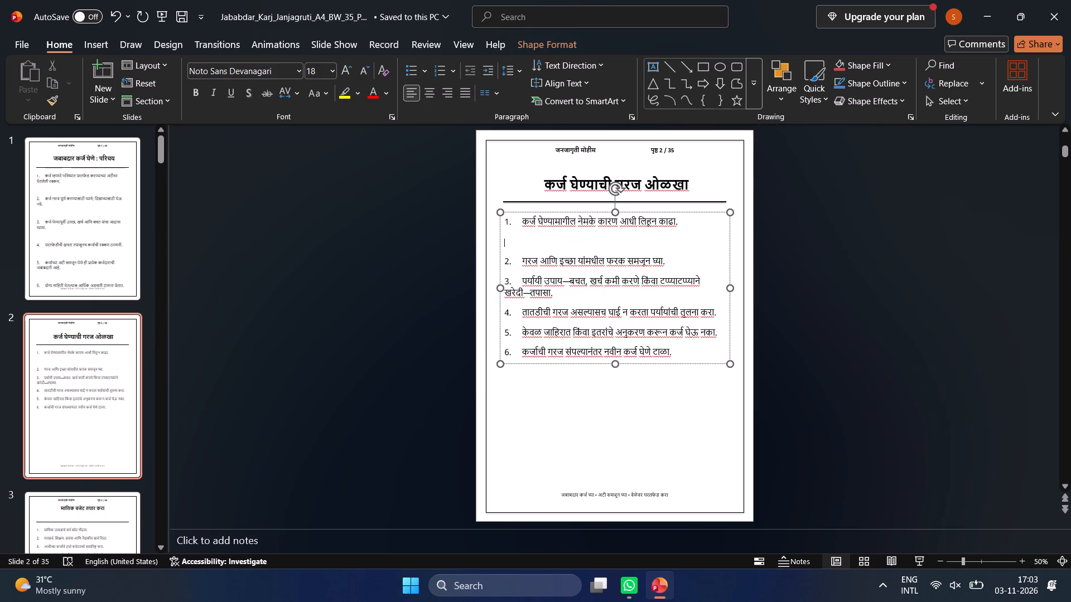
click(677, 259)
key(Return)
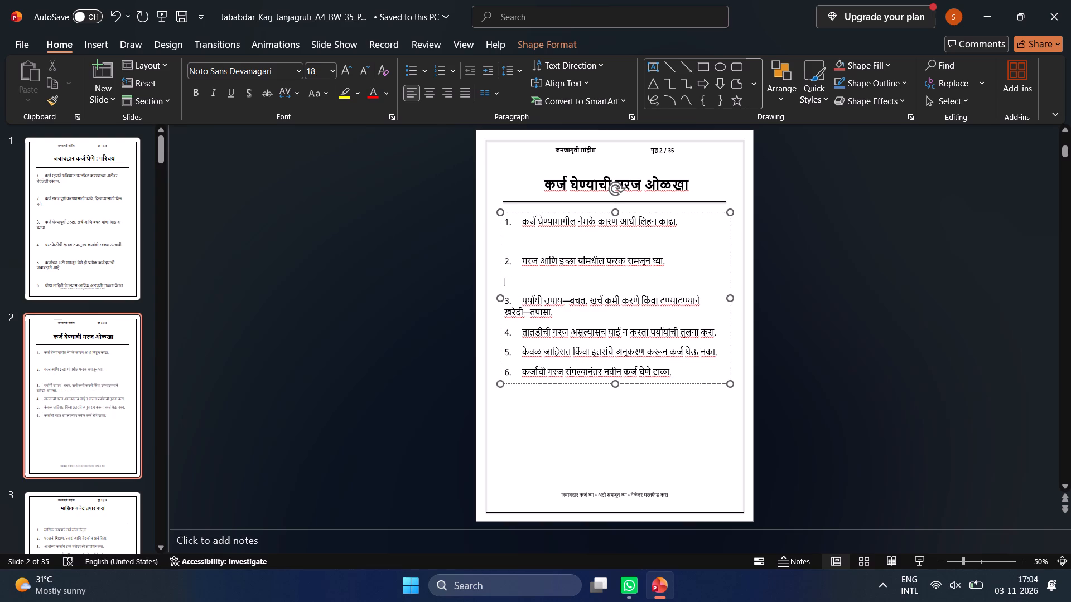
click(558, 312)
key(Return)
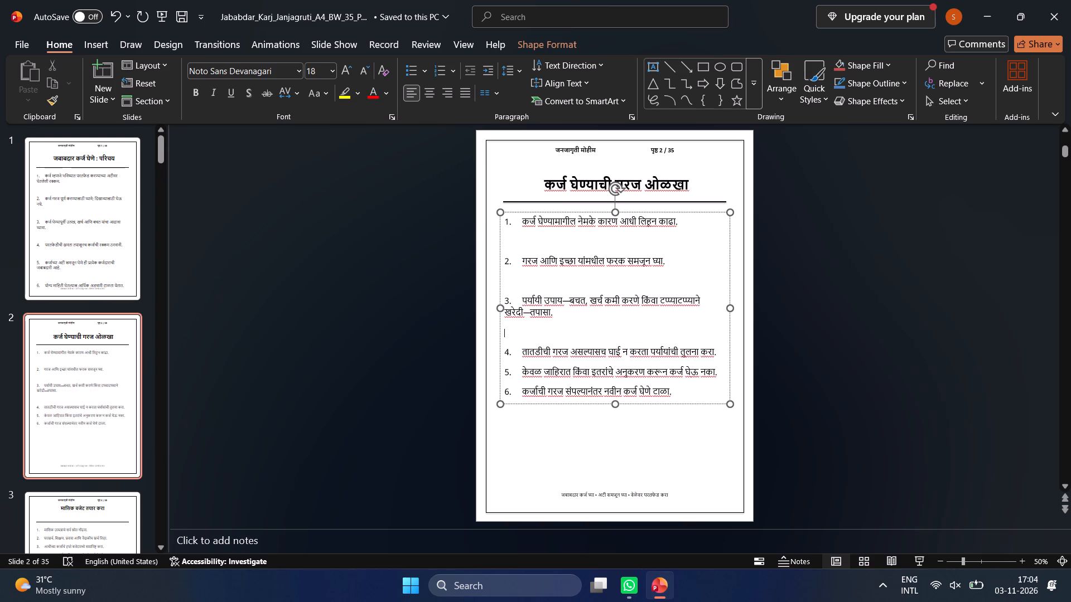
Insert a blank line after point 4 in slide 2's numbered list.
click(722, 351)
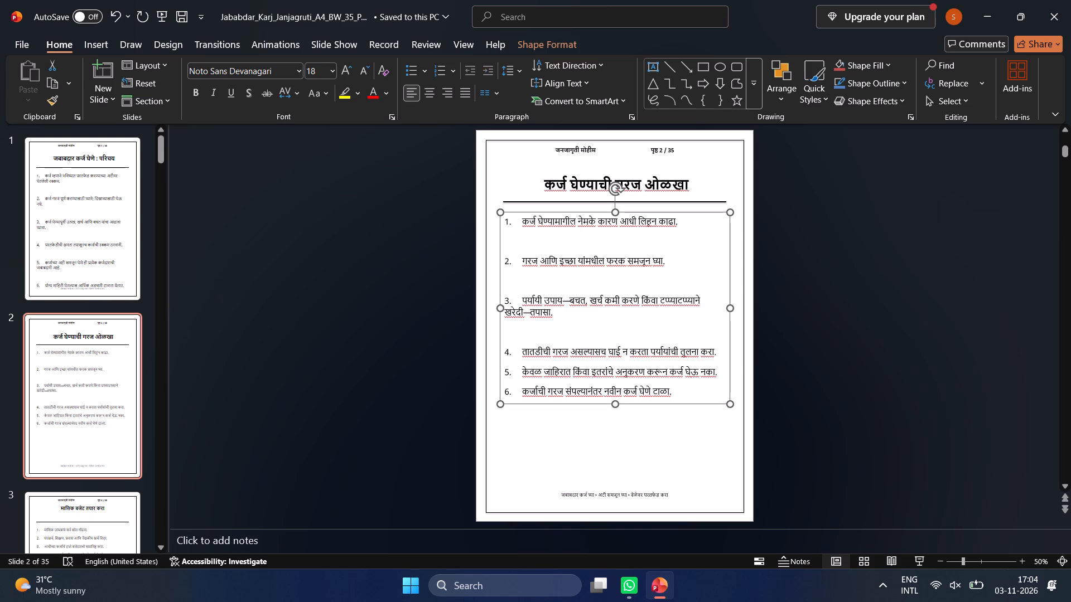
click(715, 351)
click(723, 351)
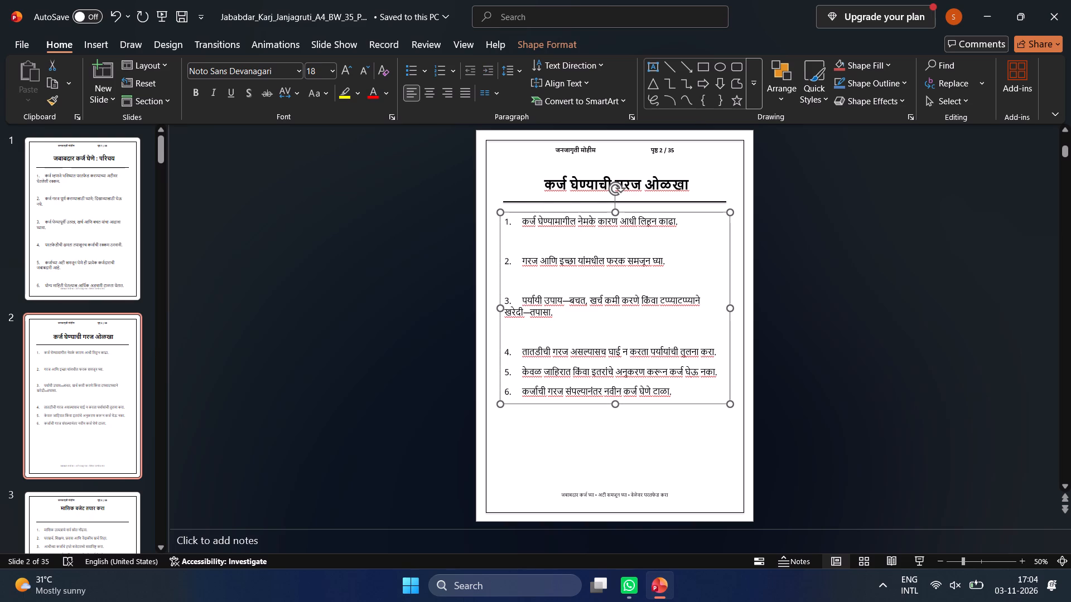
click(721, 350)
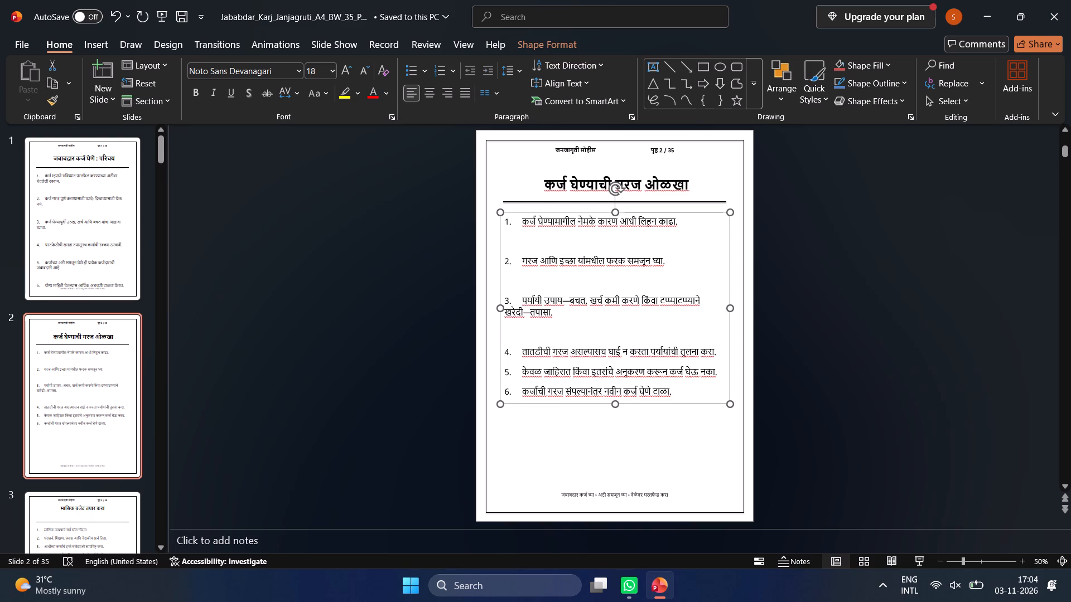
click(727, 372)
click(723, 353)
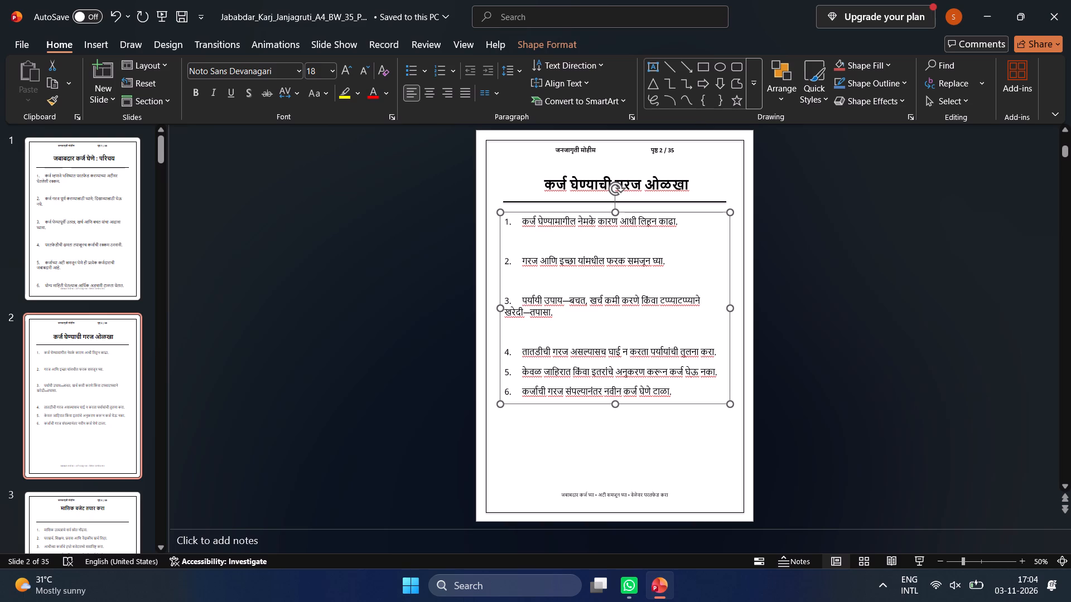
click(717, 352)
click(717, 352)
key(Return)
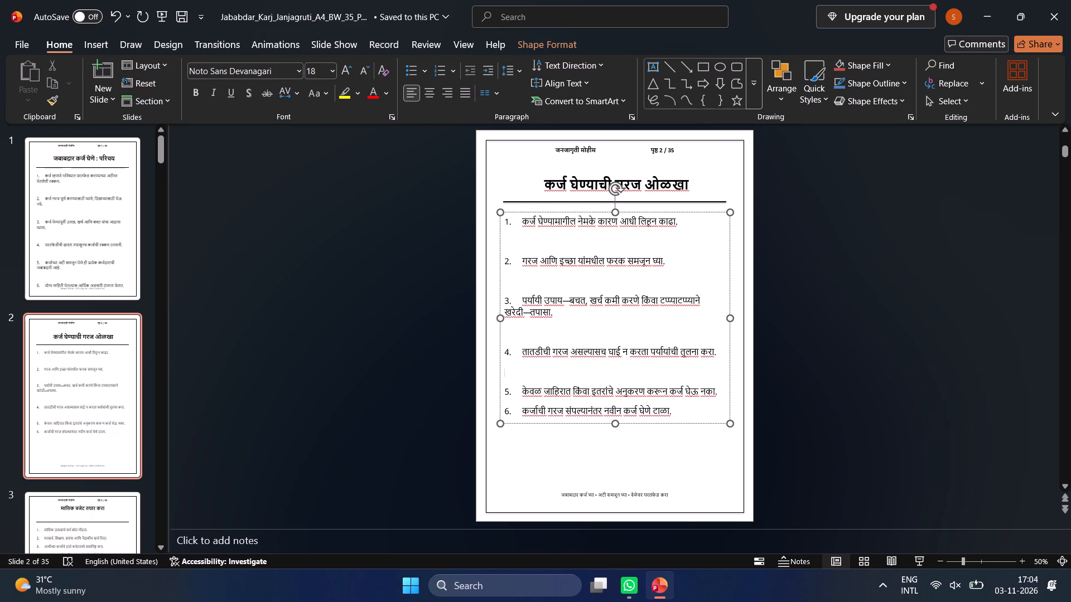
Insert a blank line between points 5 and 6 in slide 2's numbered list.
click(719, 394)
click(718, 390)
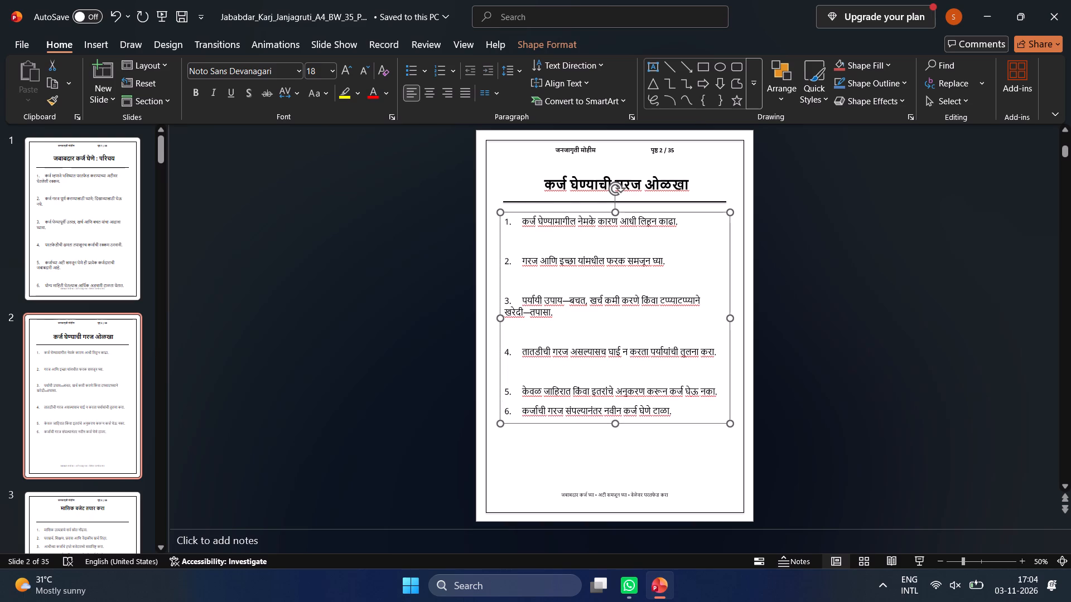
click(718, 394)
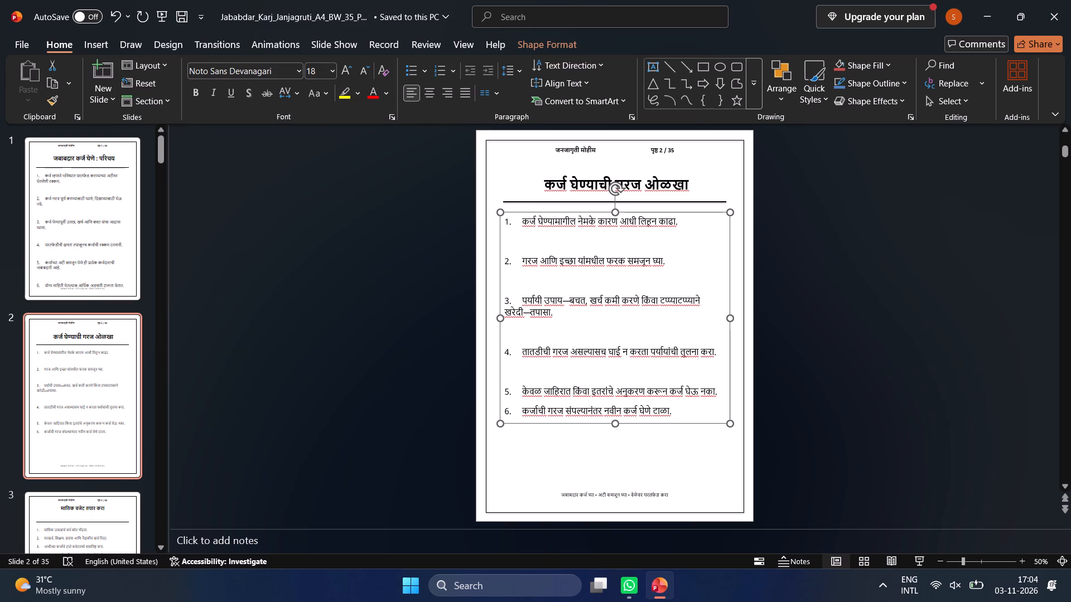
click(715, 391)
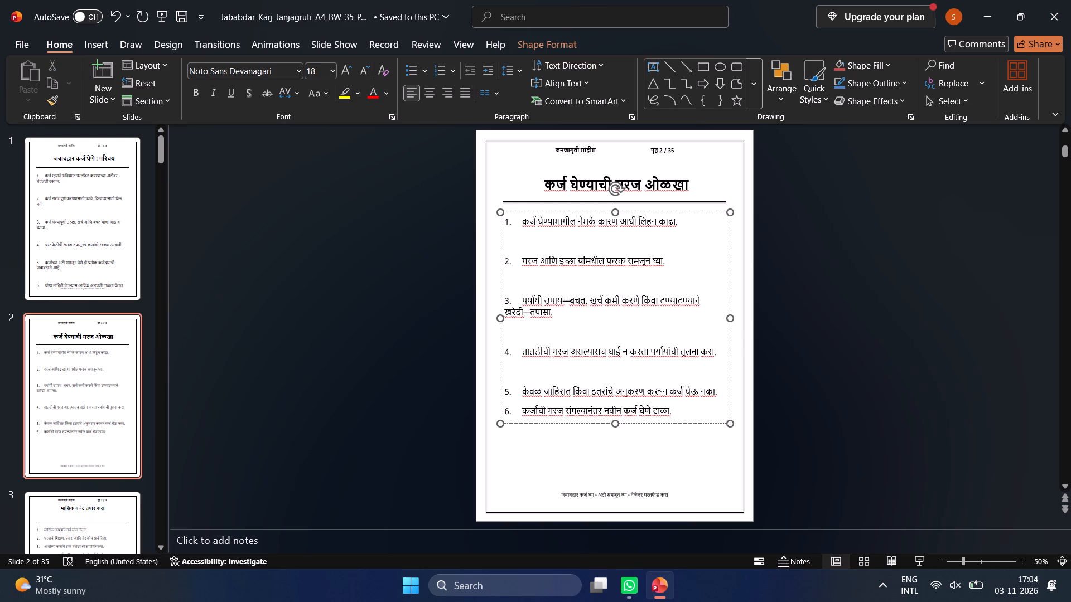
click(722, 391)
click(717, 390)
key(Return)
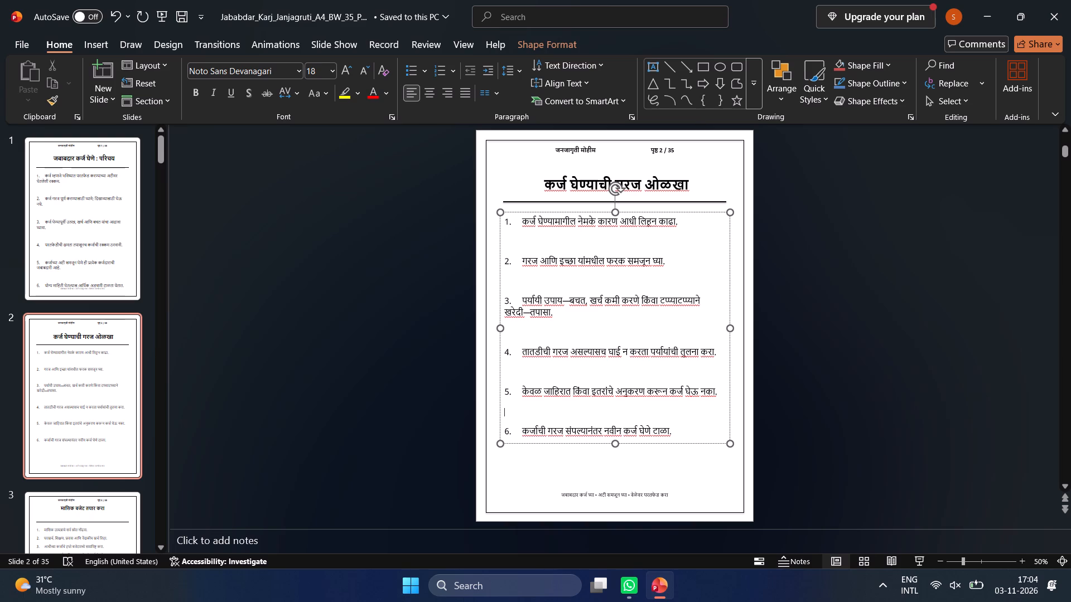
Set the font size of slide 2's numbered points, from the first point's text through point 6, to 20.
drag(517, 221, 643, 225)
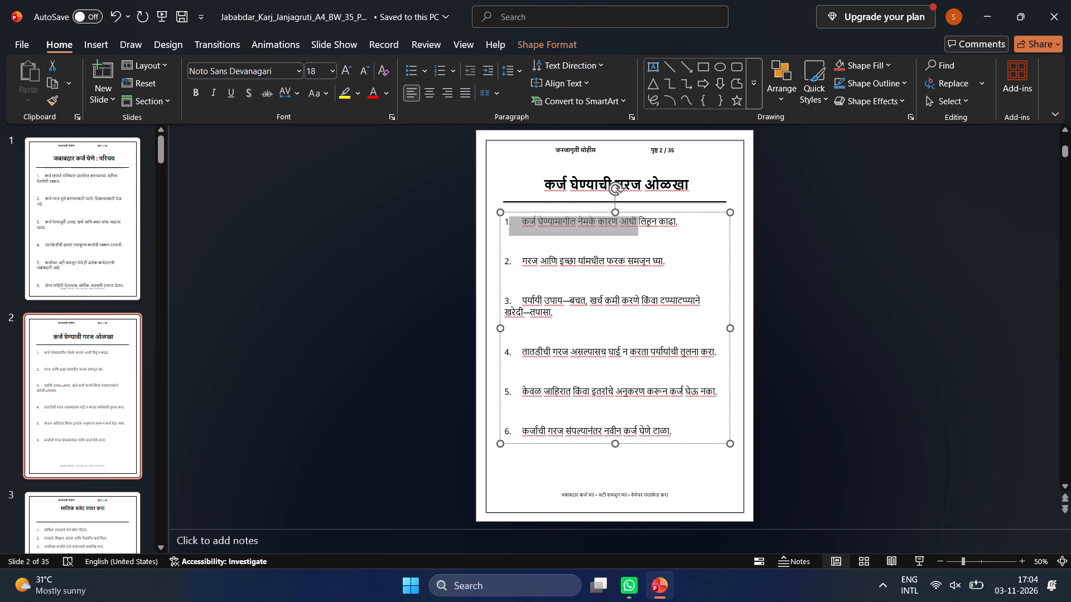
drag(643, 225, 694, 439)
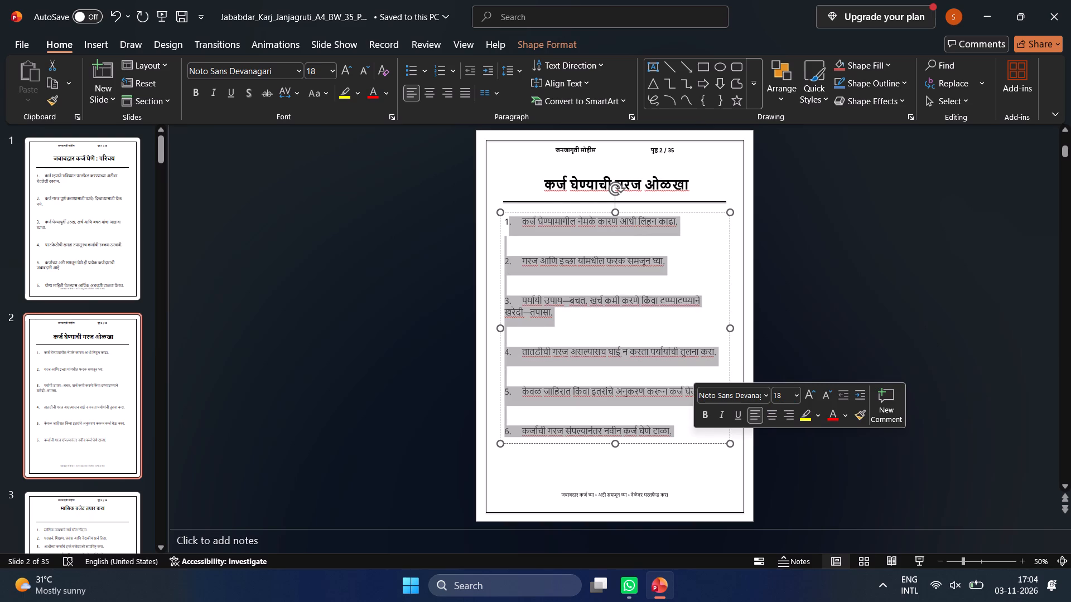
click(790, 398)
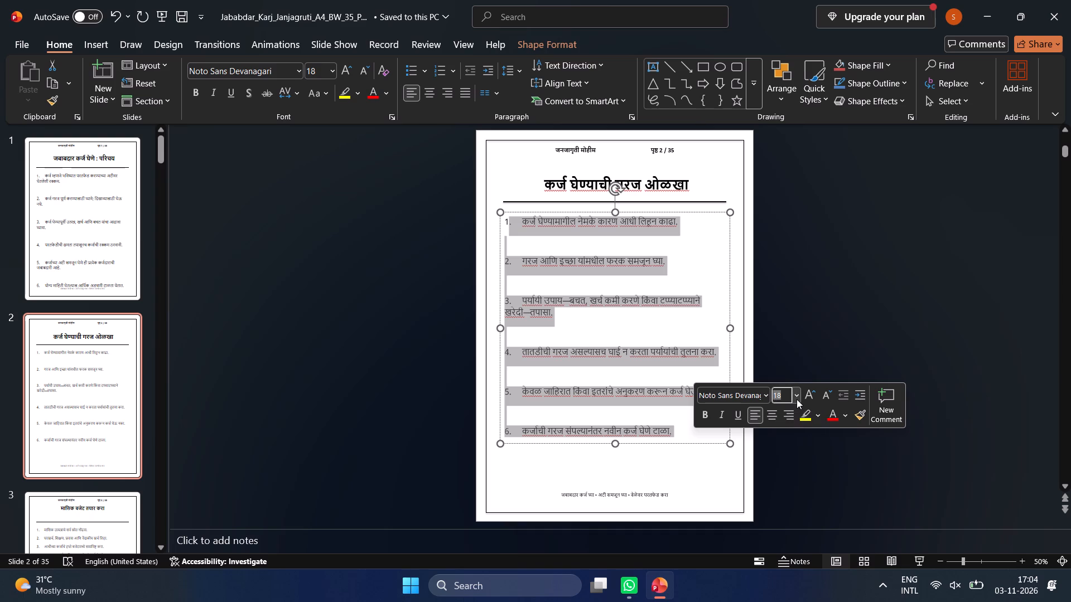
click(797, 399)
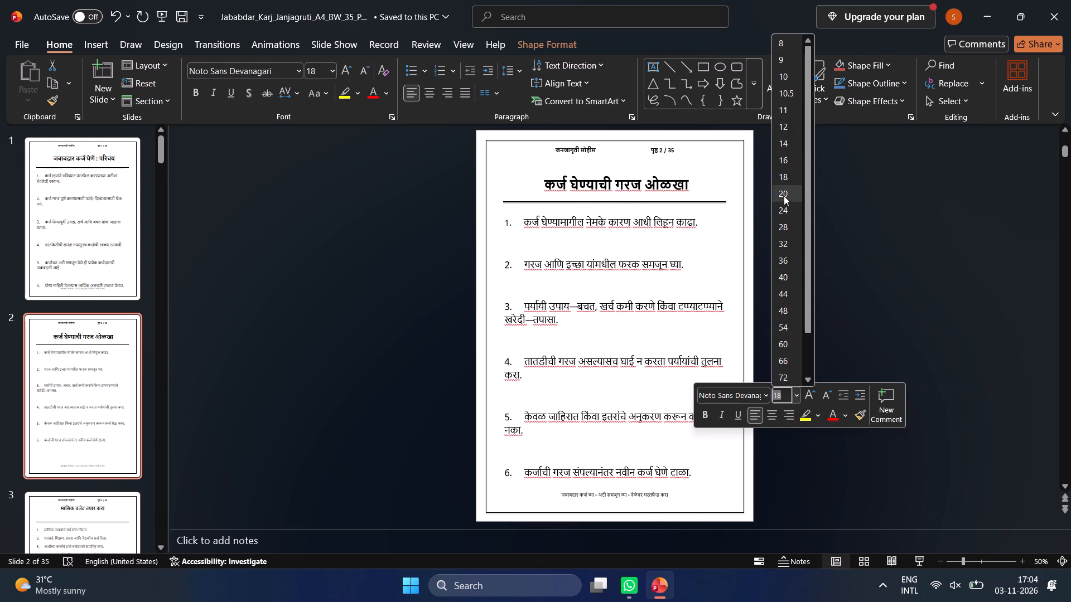
click(784, 196)
Move slide 2's numbered list text box slightly up and left, closer to the horizontal line.
click(500, 238)
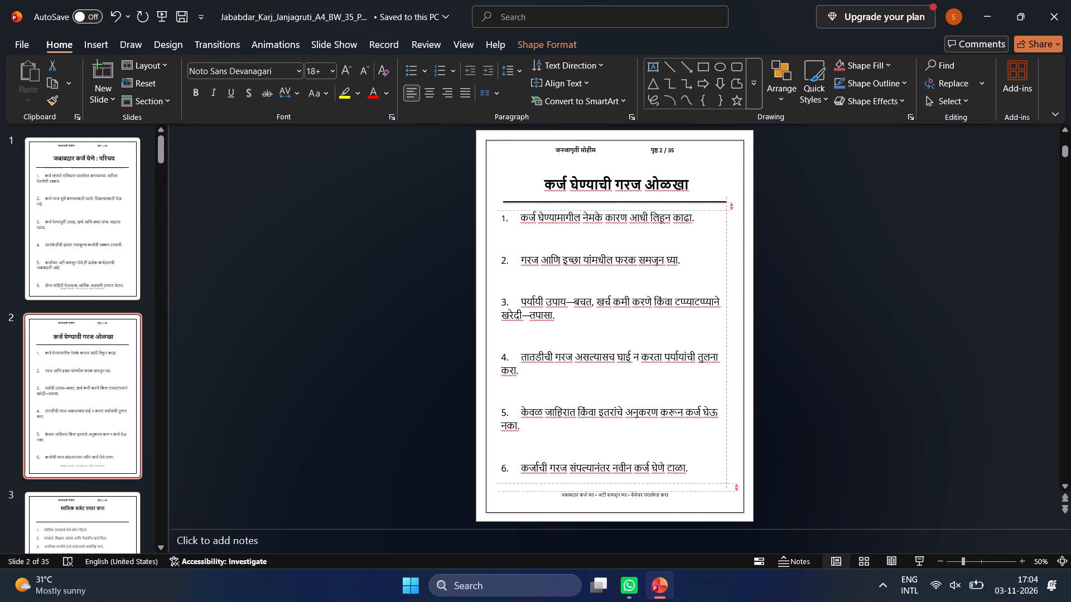
Set the font size of the numeral 1 at the start of slide 2's first point to 20.
click(507, 219)
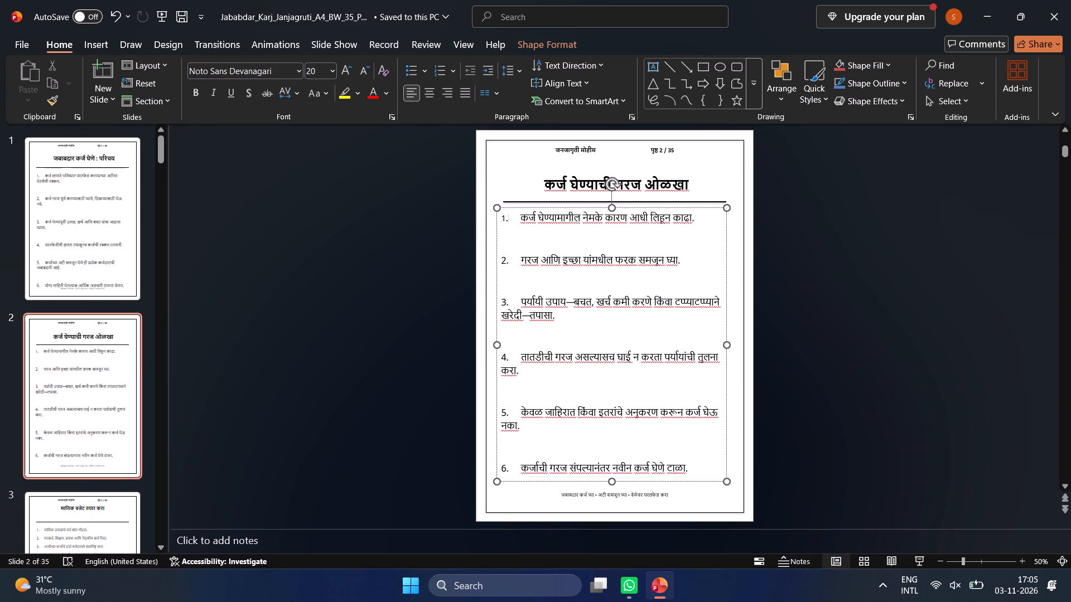
click(504, 217)
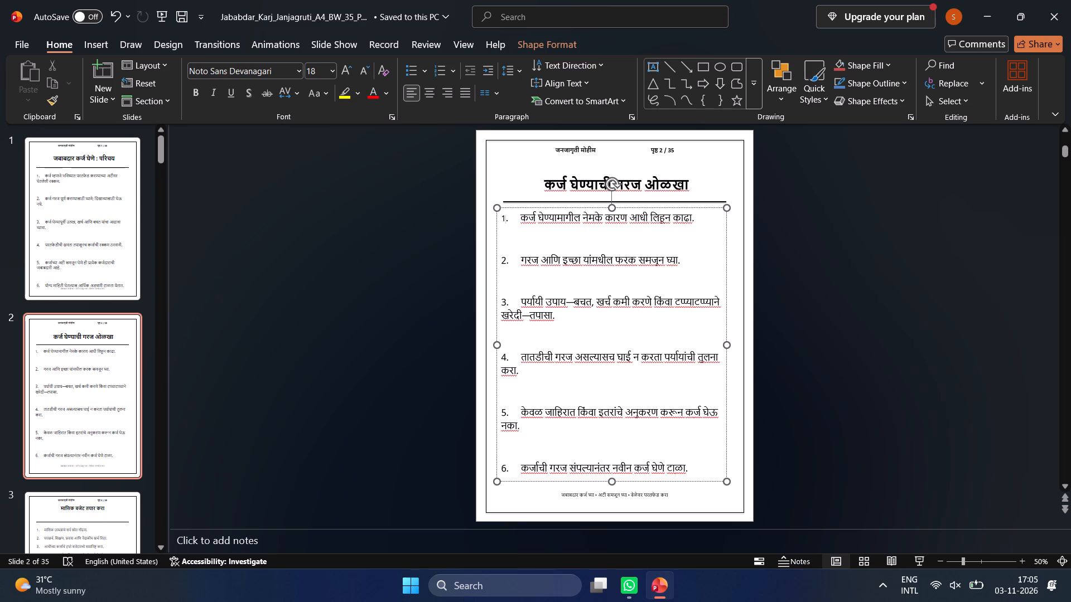
double_click(503, 220)
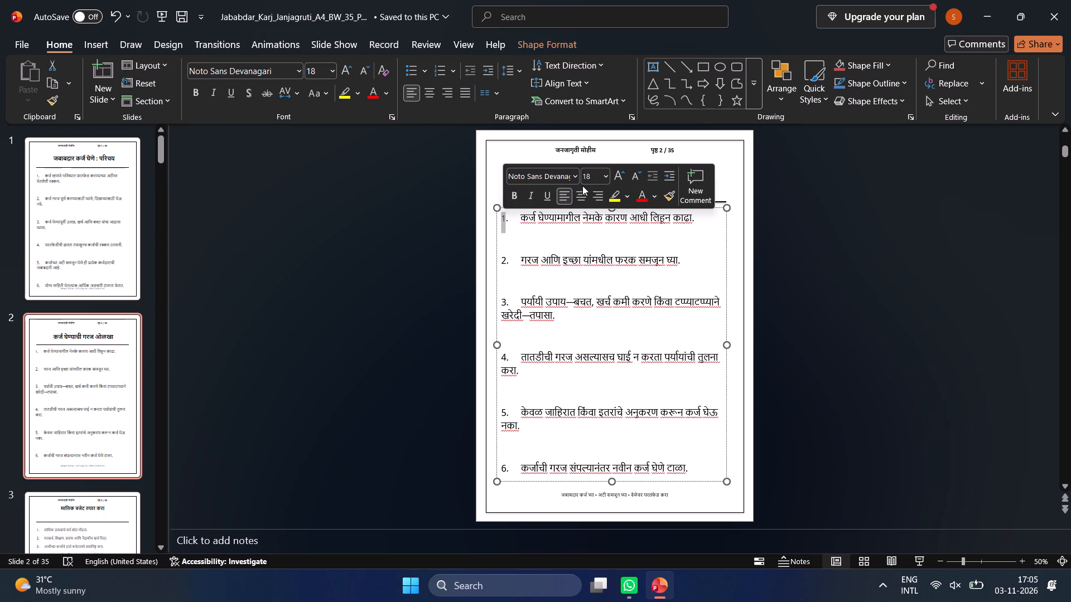
click(606, 177)
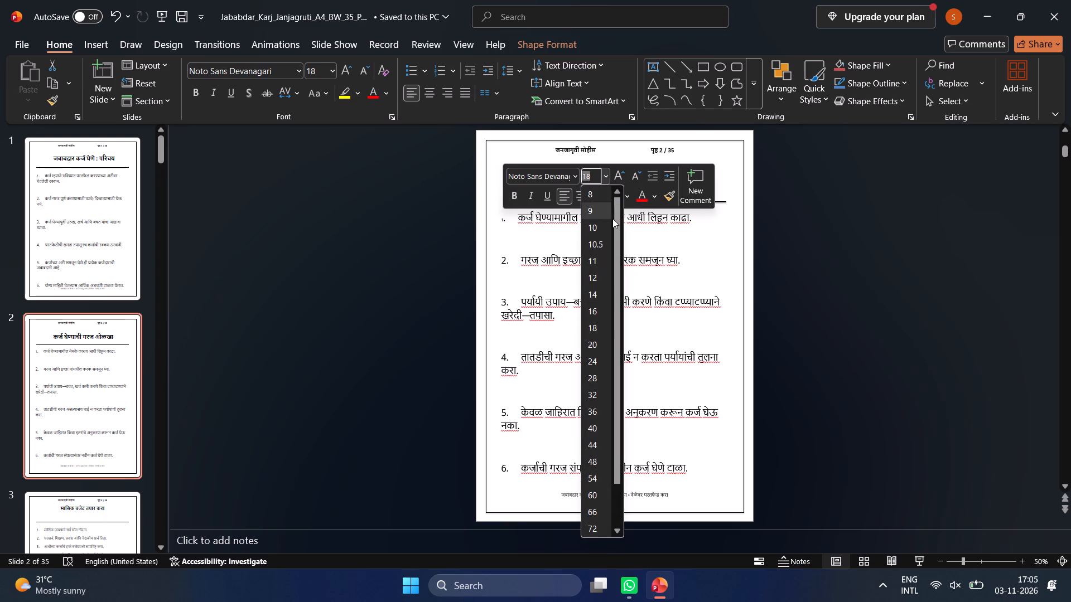
click(603, 342)
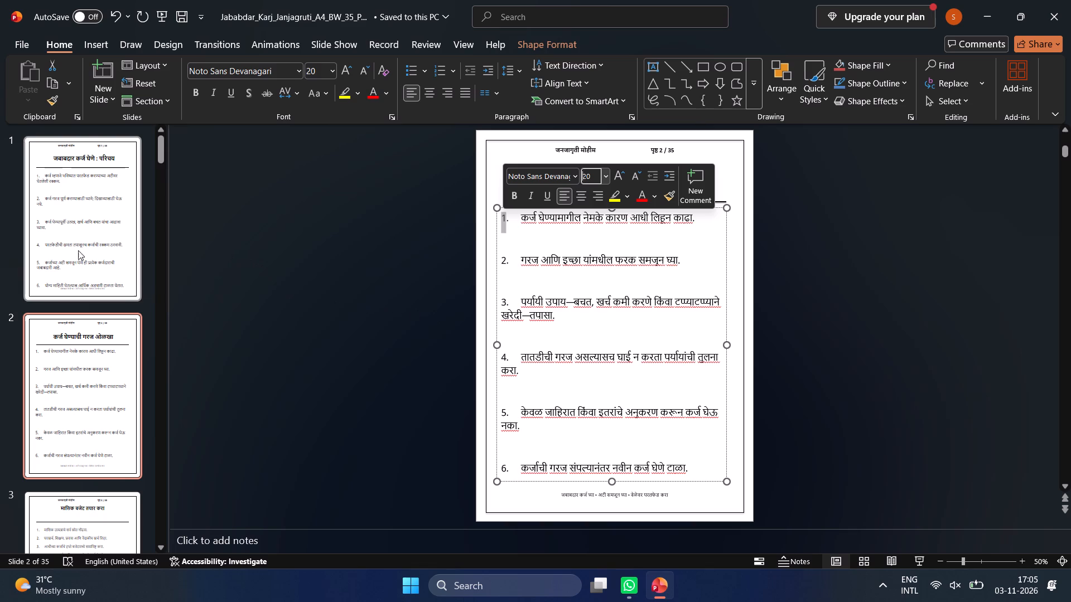
Check slide 1's layout, then move slide 3's title box down and slightly left, closer to the horizontal line.
drag(66, 244, 55, 230)
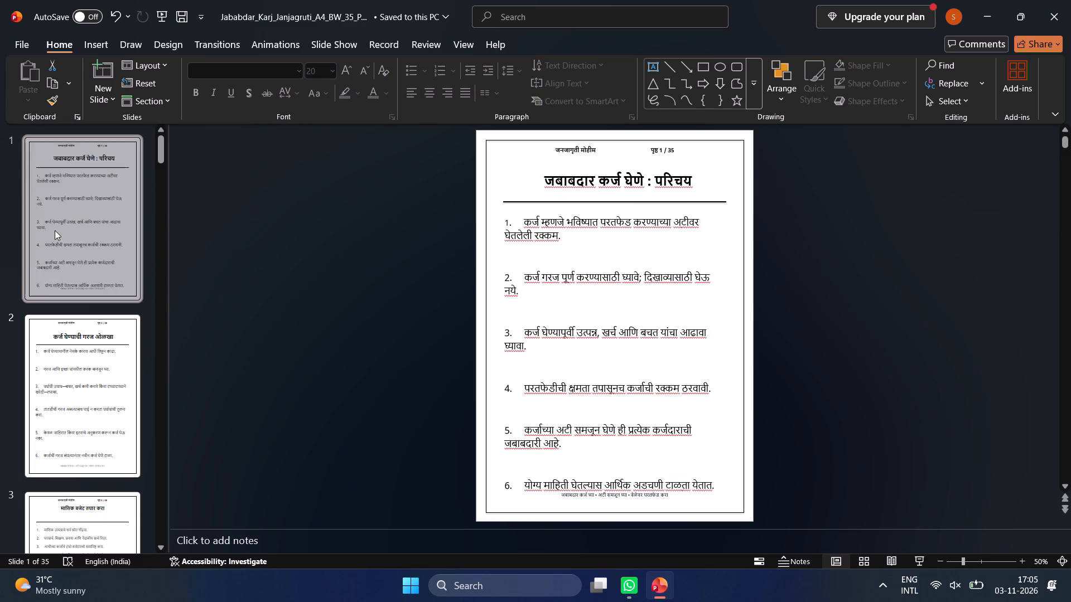
click(55, 230)
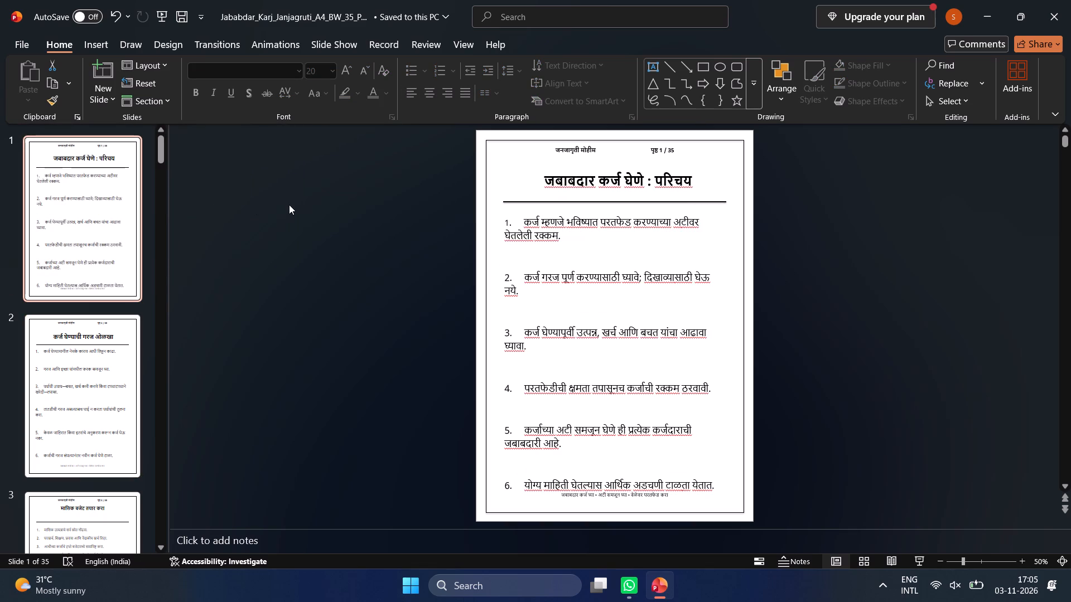
click(66, 514)
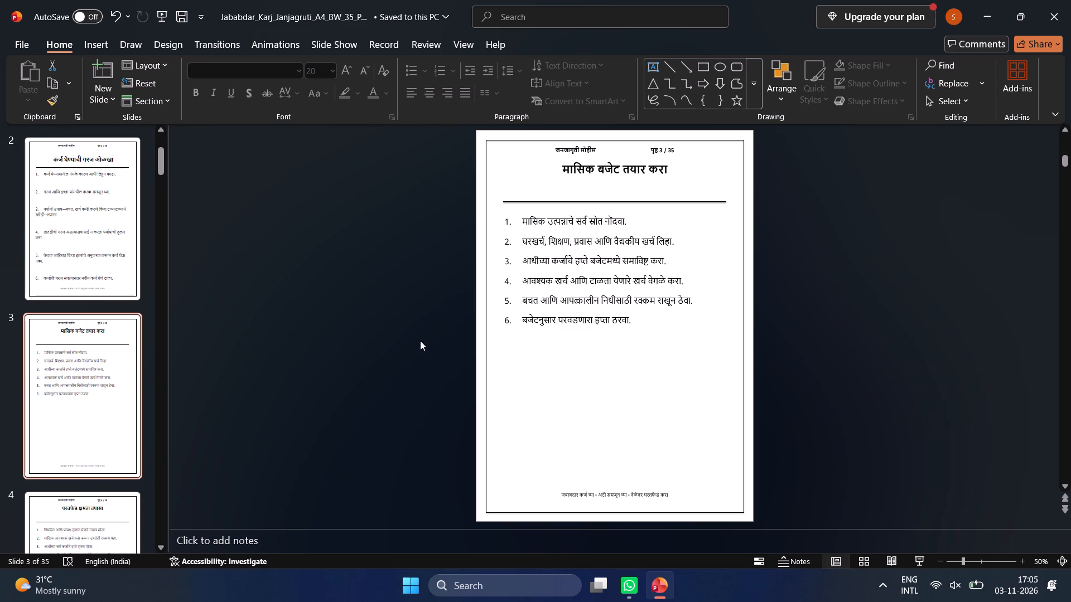
click(550, 172)
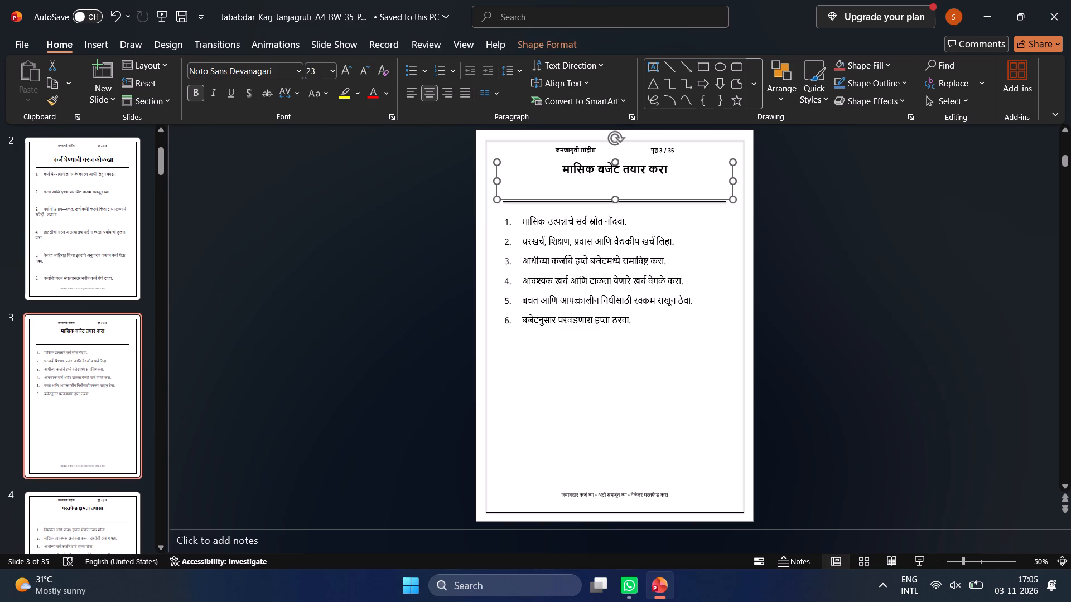
drag(541, 175, 539, 174)
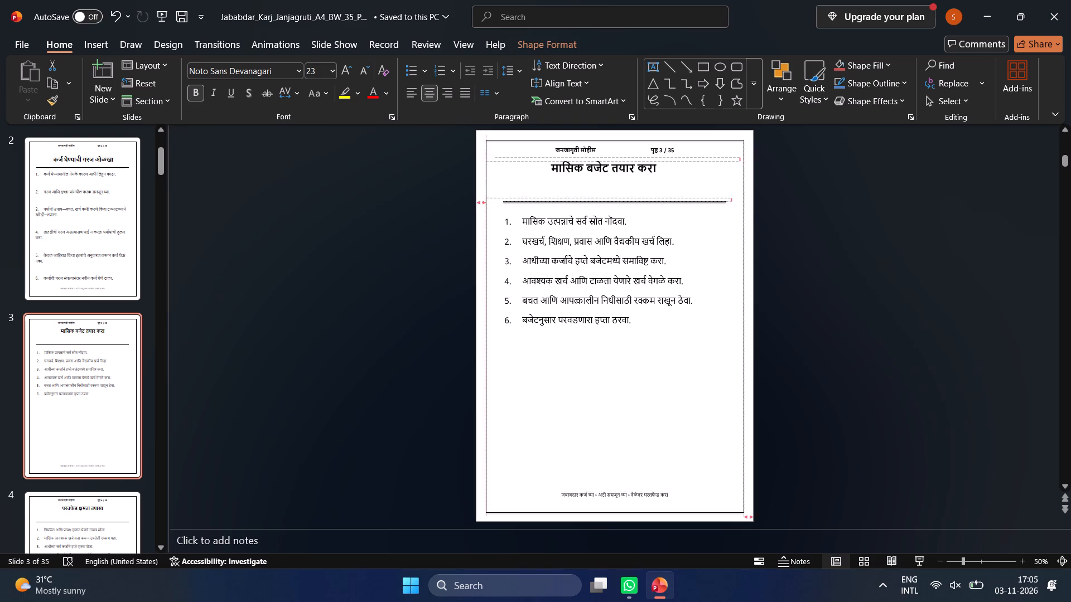
drag(539, 174, 533, 179)
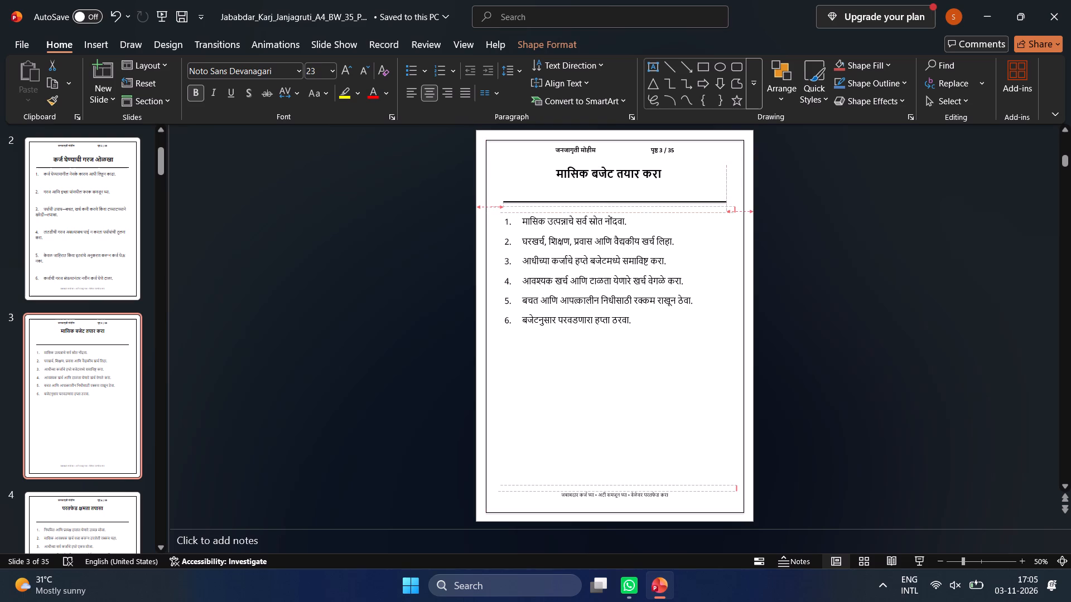
drag(533, 179, 533, 185)
click(533, 185)
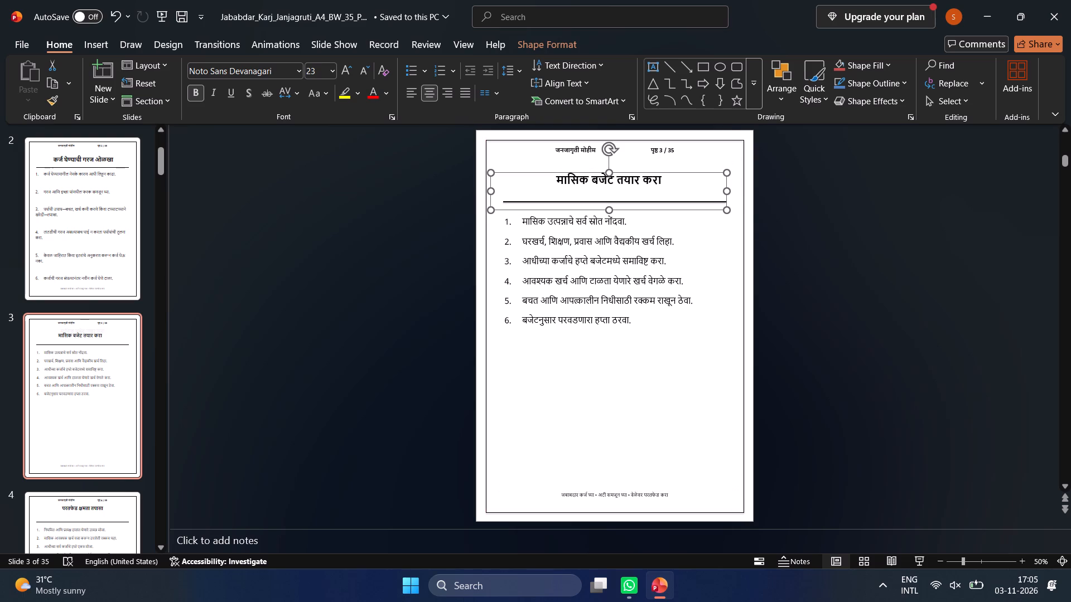
Set the font size of slide 3's title to 28.
click(560, 179)
drag(560, 179, 544, 178)
double_click(544, 178)
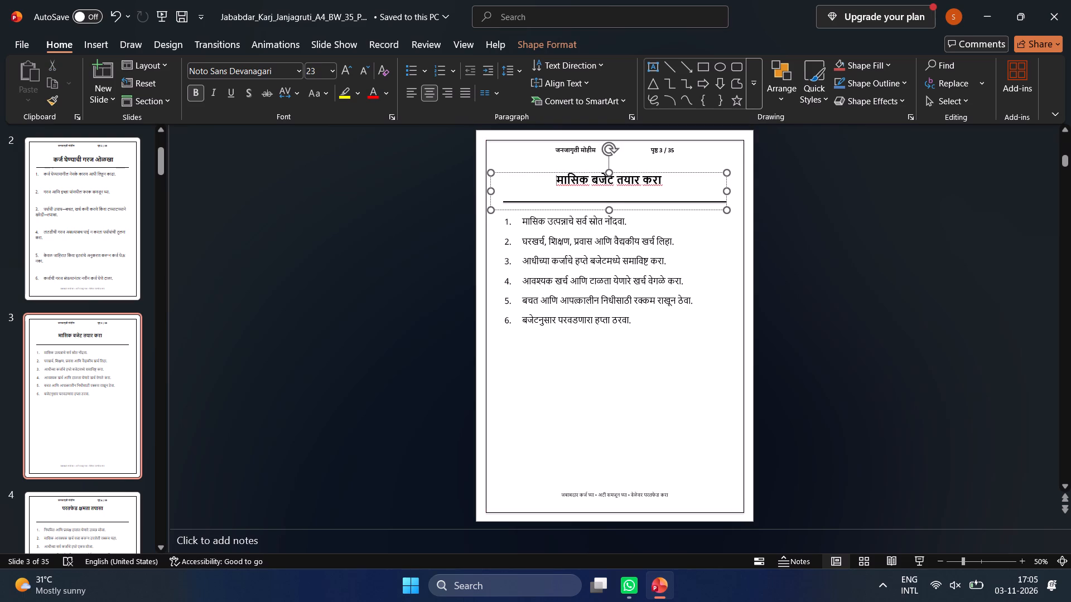
drag(558, 180, 668, 183)
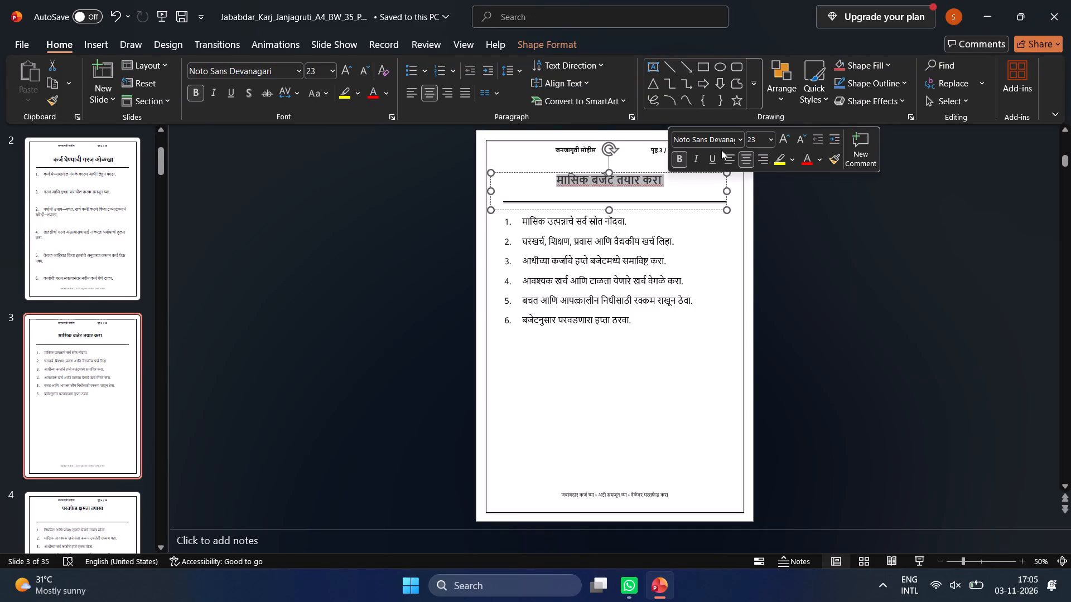
click(768, 140)
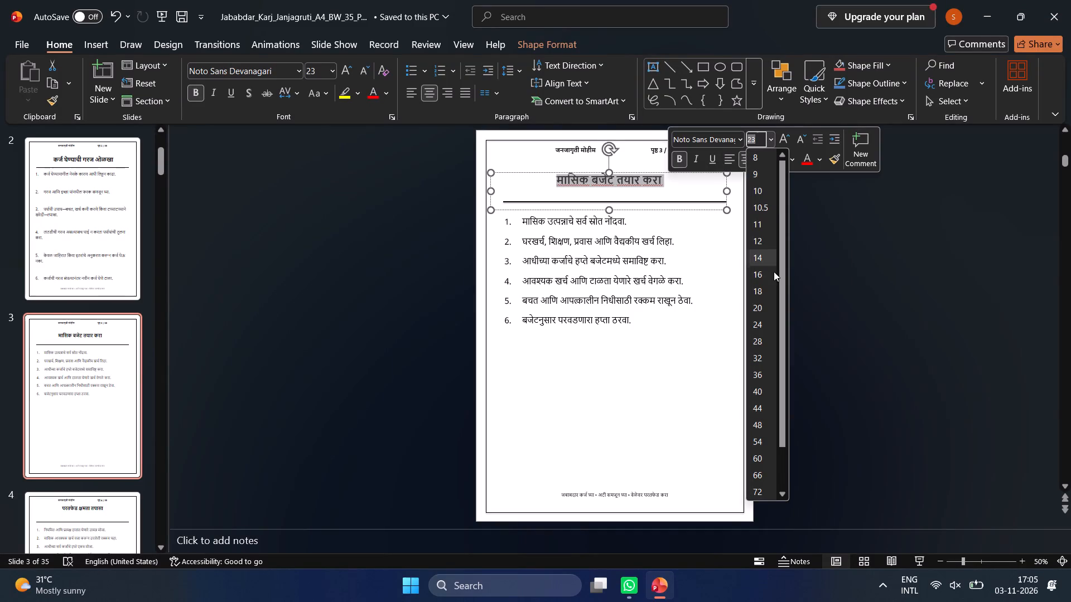
click(773, 334)
Insert a blank line after each of points 1 to 4 in slide 3's numbered list.
click(721, 325)
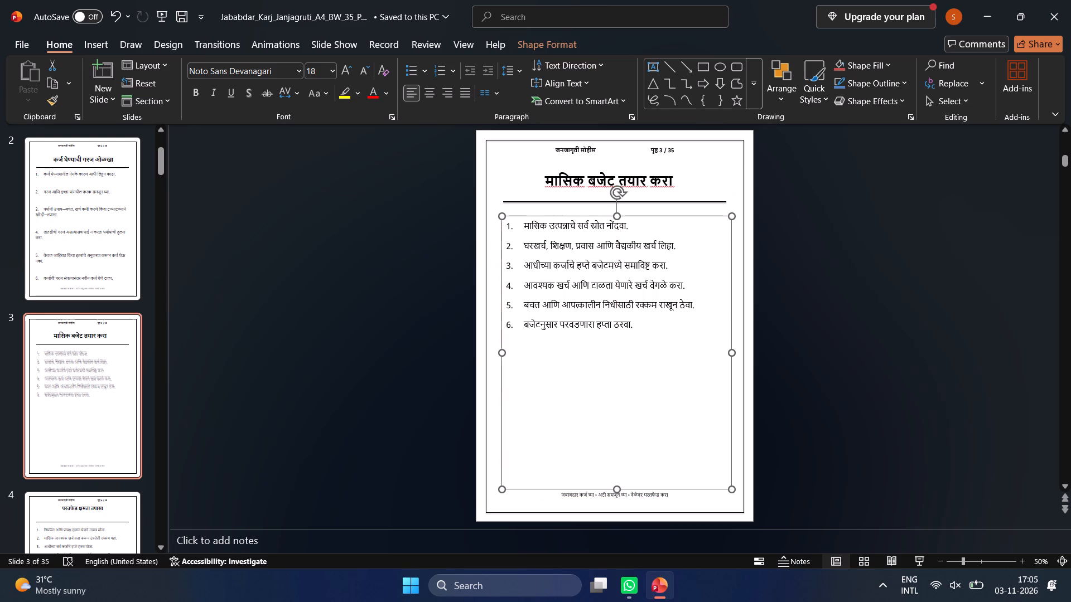
click(652, 227)
key(Return)
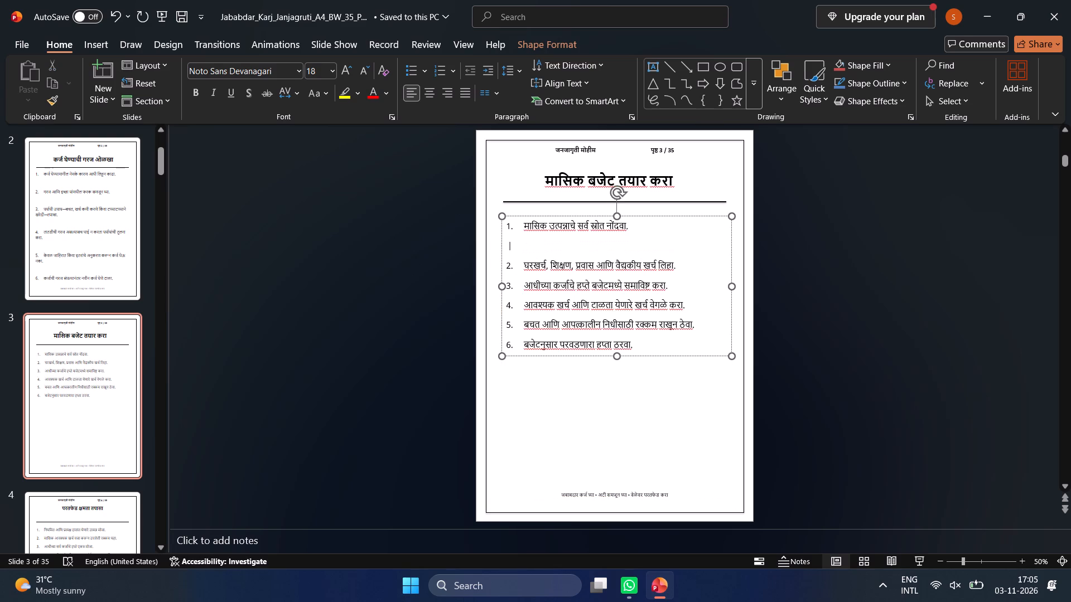
click(700, 270)
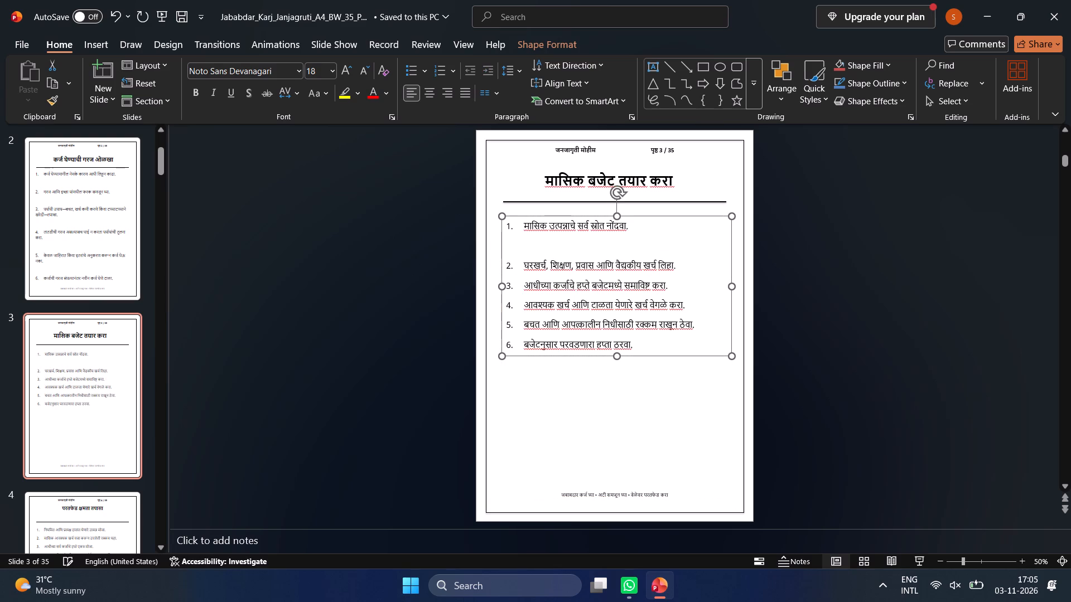
click(679, 266)
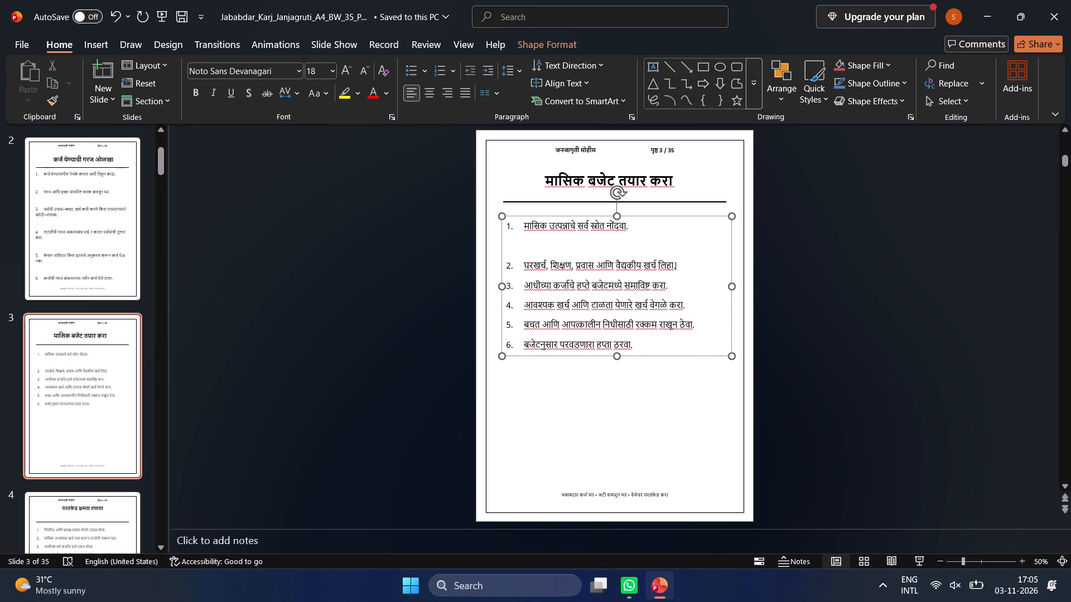
key(Return)
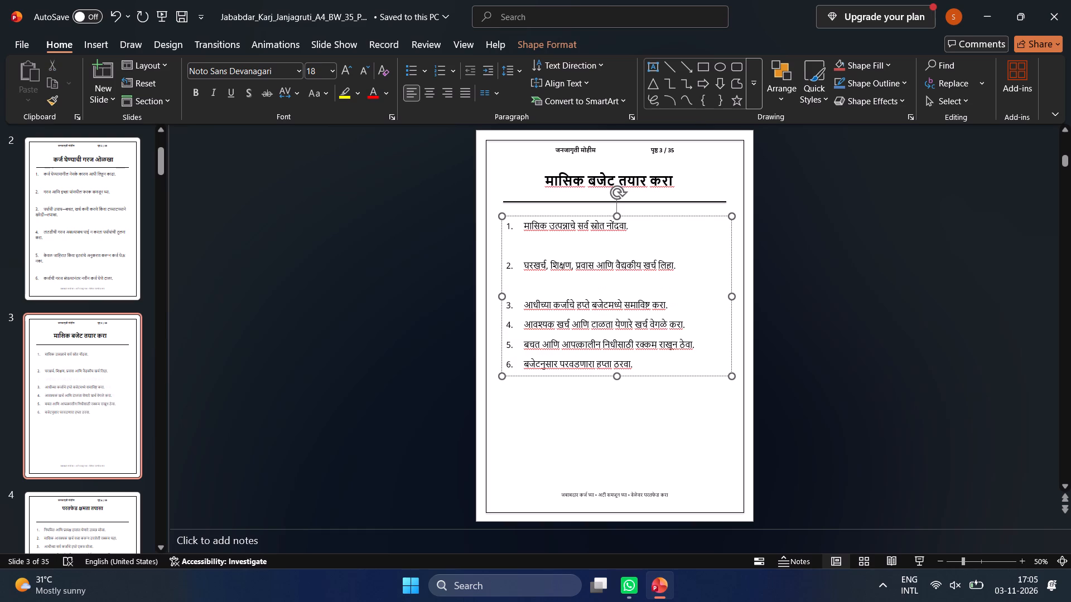
click(668, 304)
key(Return)
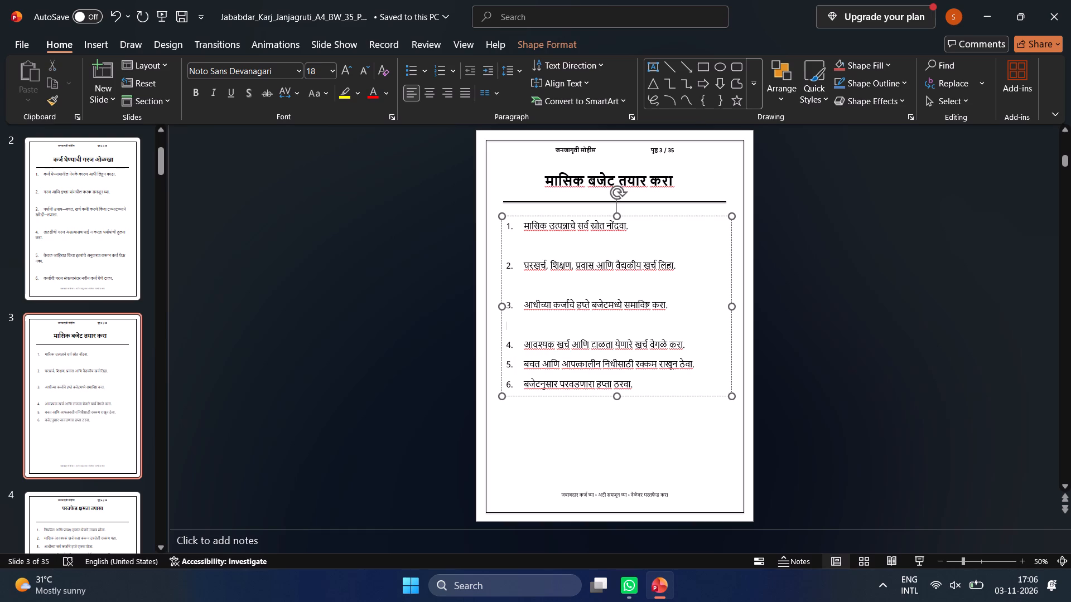
click(696, 333)
click(693, 344)
key(Return)
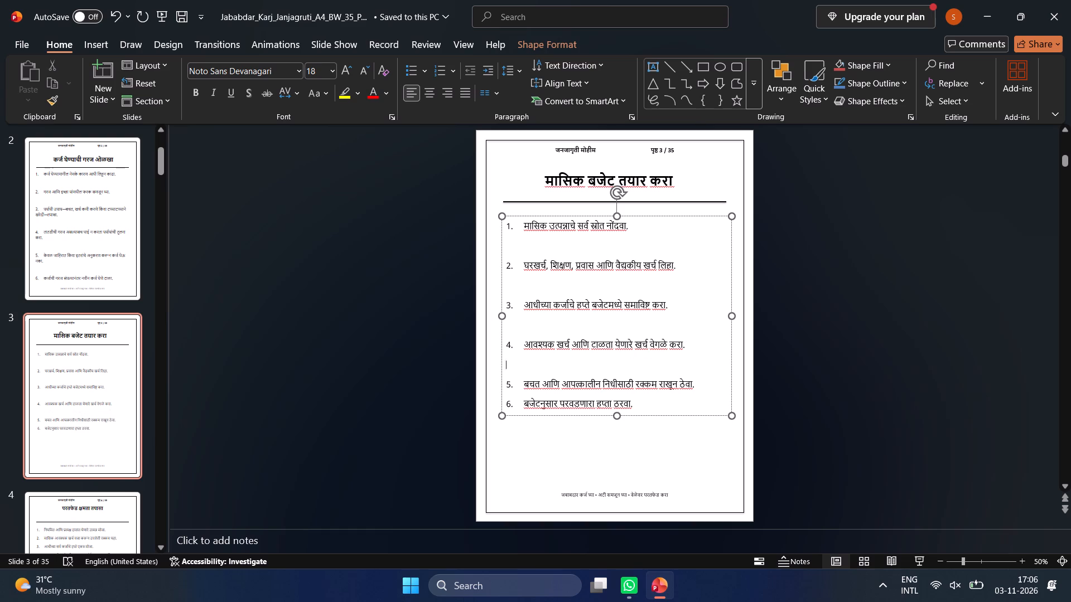
Nudge slide 3's numbered list text box slightly down and insert a blank line after point 5.
click(705, 392)
click(703, 385)
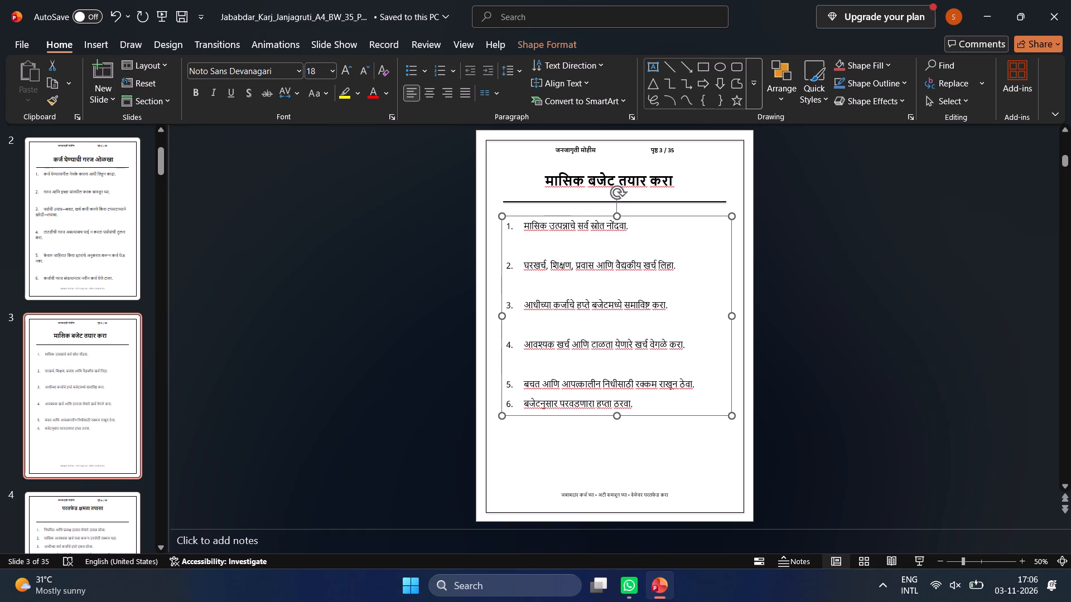
click(698, 382)
drag(698, 382, 698, 388)
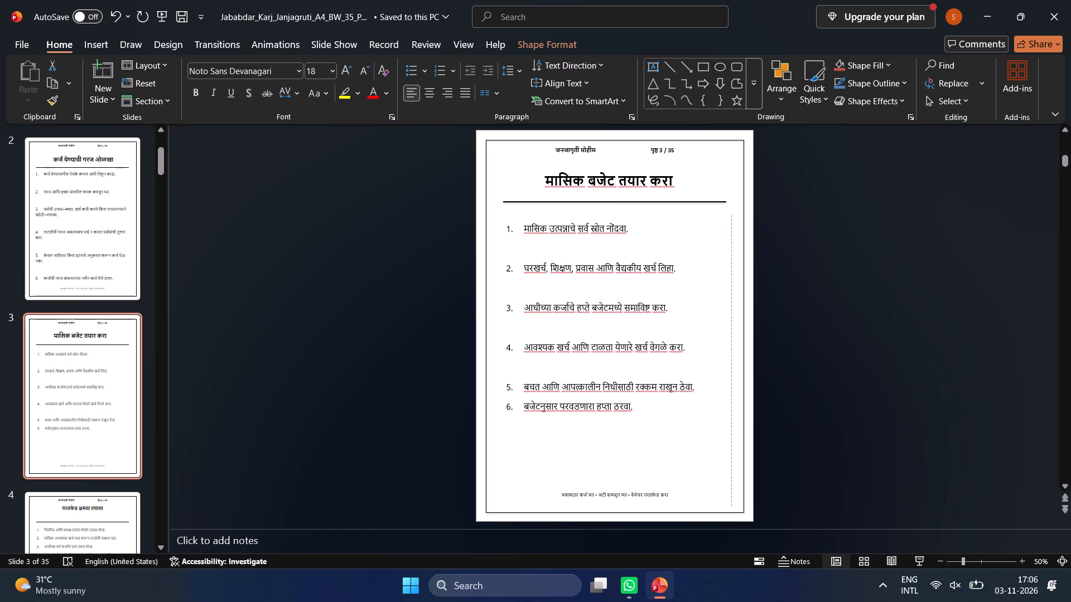
drag(698, 388, 698, 387)
click(698, 387)
click(698, 387)
click(698, 387)
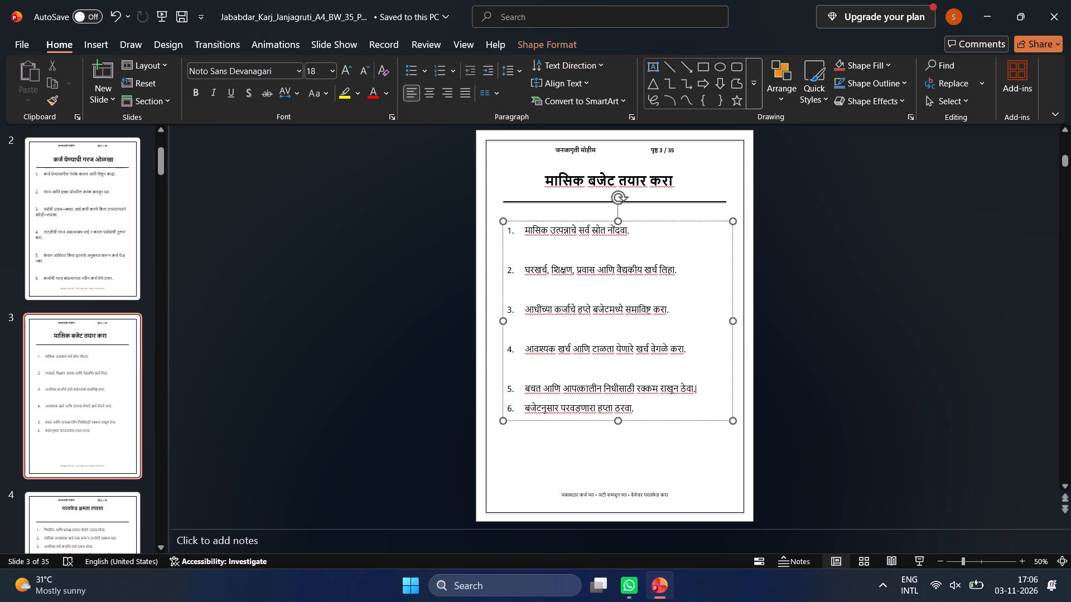
key(Return)
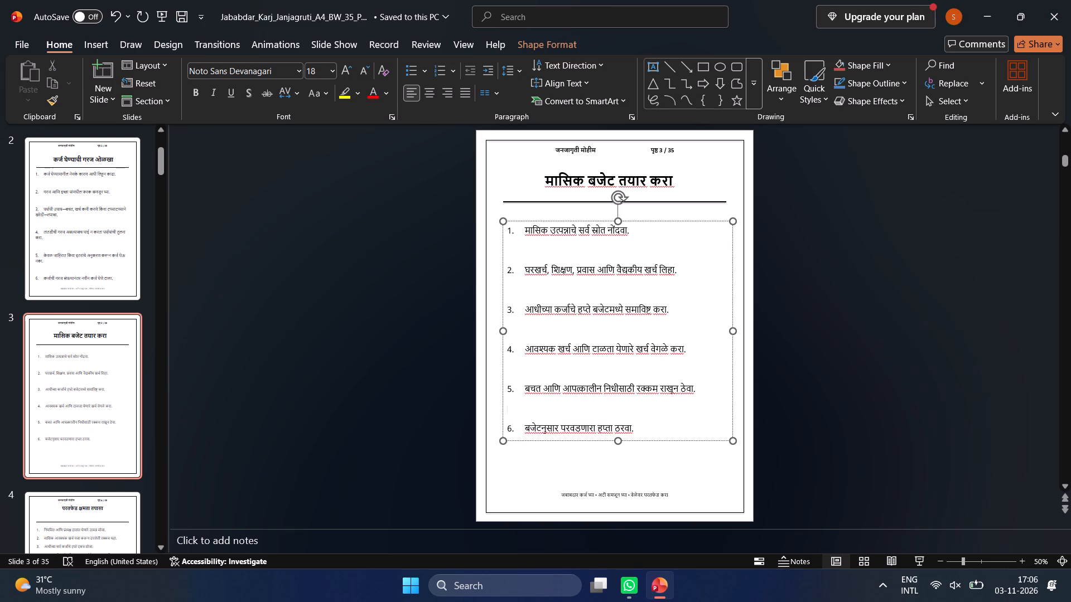
click(661, 436)
Move slide 3's numbered list text box slightly right and up, closer to the horizontal line.
drag(517, 231, 506, 233)
click(506, 233)
drag(506, 233, 518, 228)
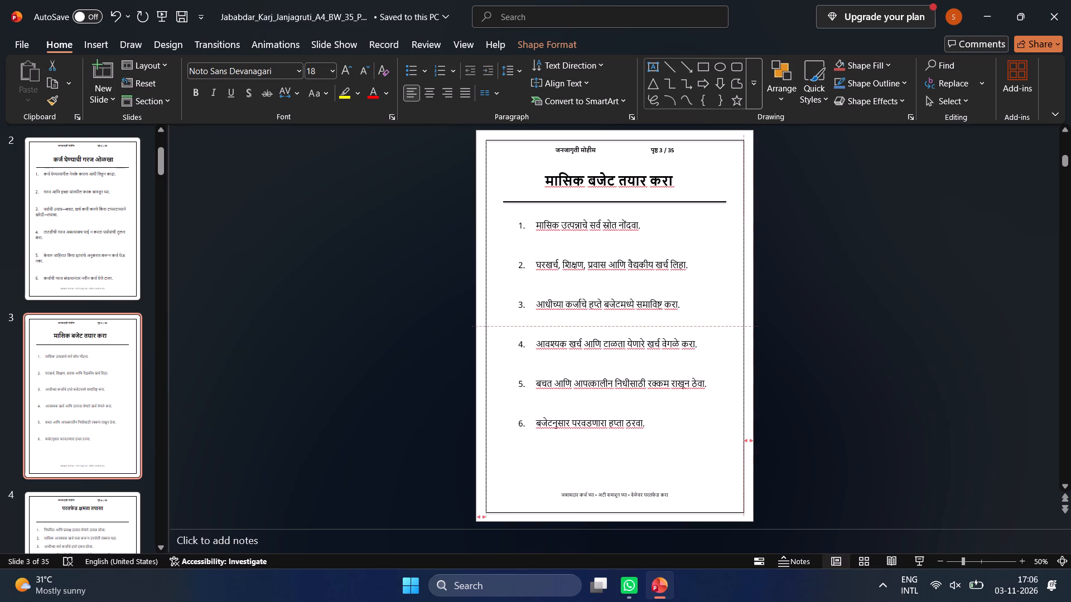
drag(518, 228, 521, 231)
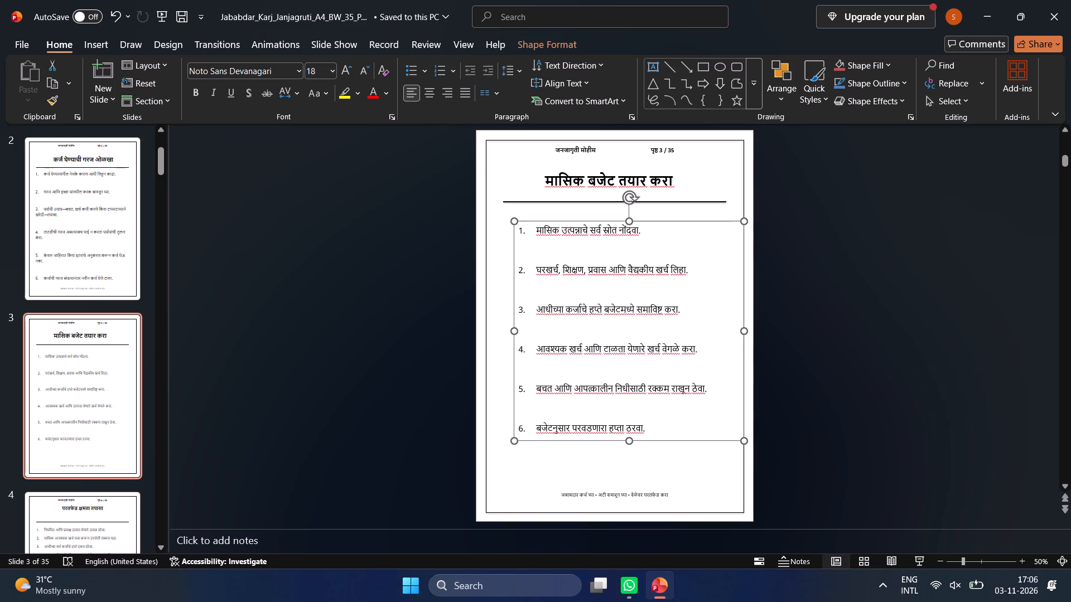
click(521, 231)
drag(520, 227, 548, 227)
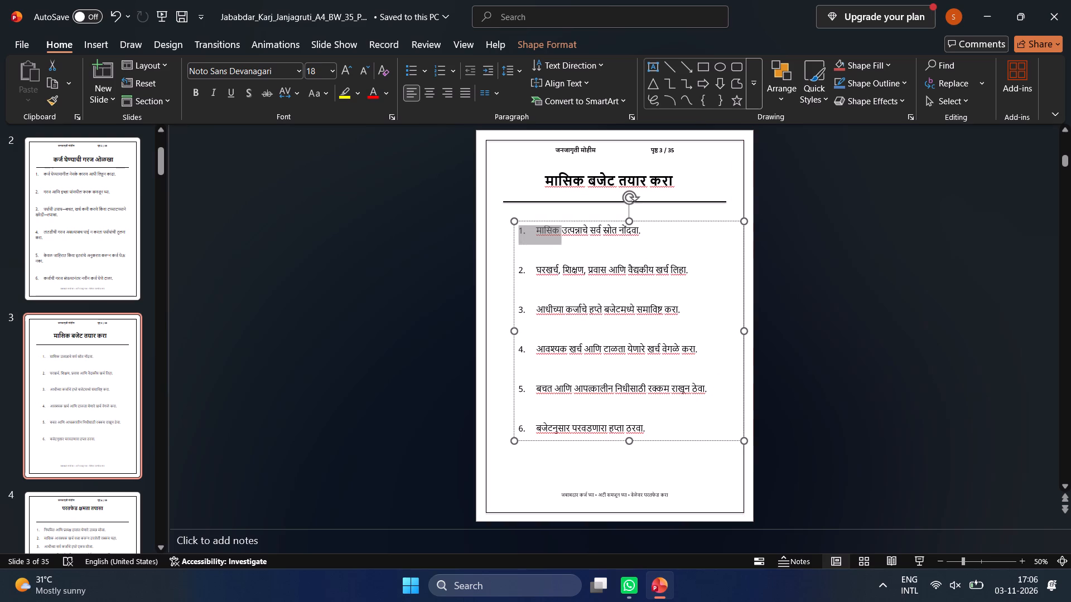
drag(548, 227, 673, 350)
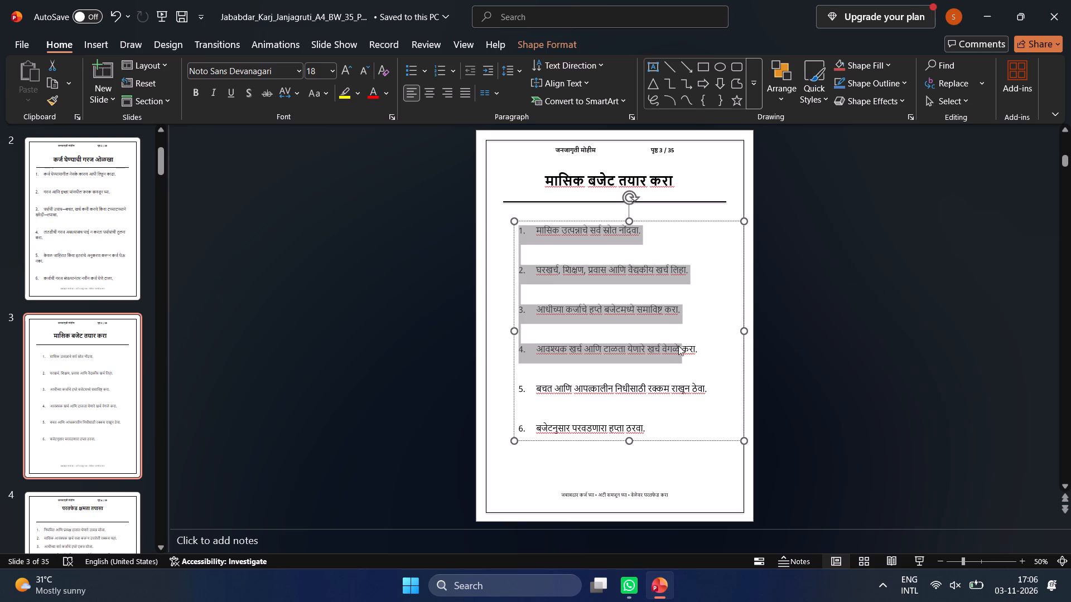
drag(712, 356, 682, 337)
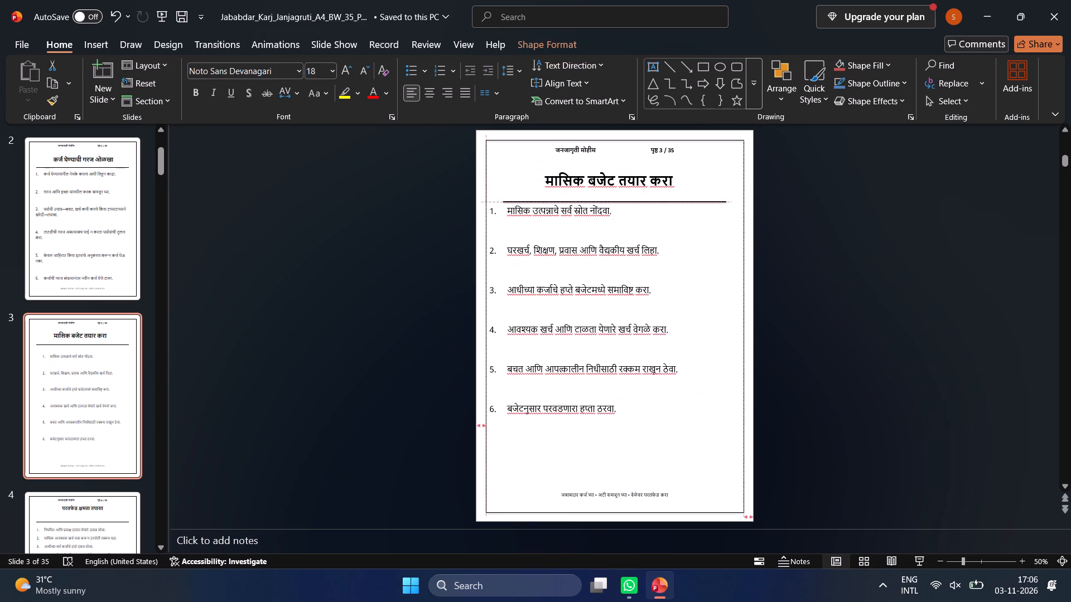
drag(682, 337, 719, 354)
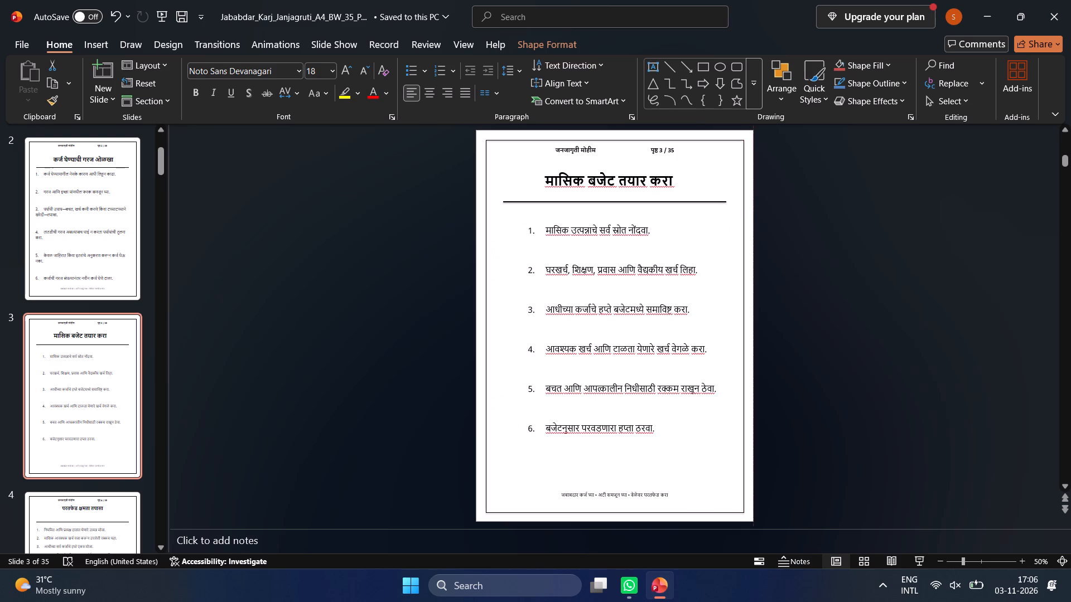
drag(719, 354, 715, 349)
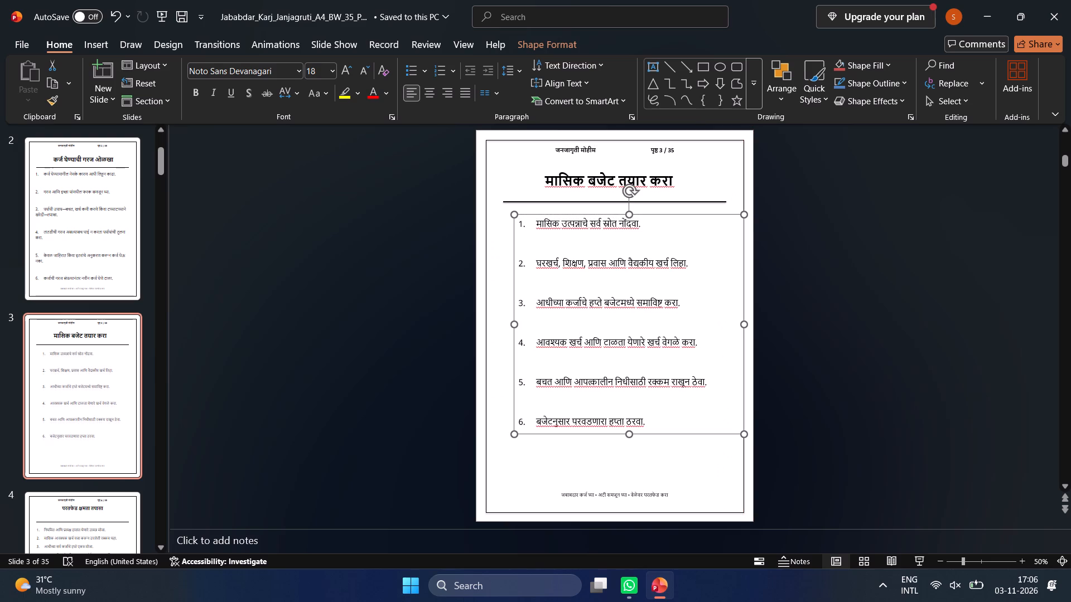
Set the font size of all six numbered points on slide 3 to 20.
drag(529, 245, 524, 223)
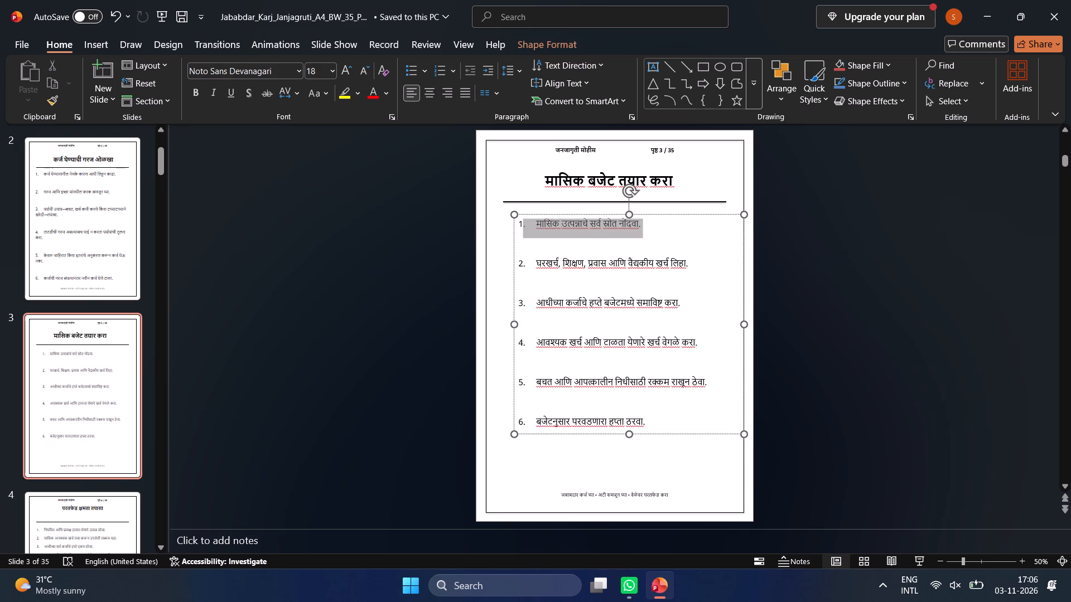
drag(524, 223, 516, 227)
double_click(516, 227)
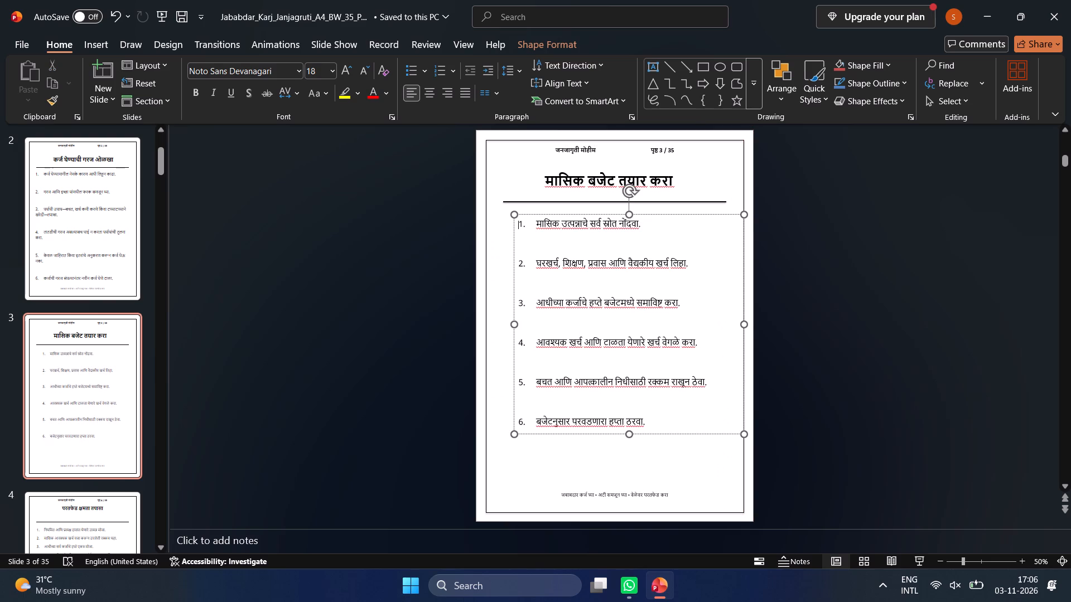
drag(520, 224, 668, 498)
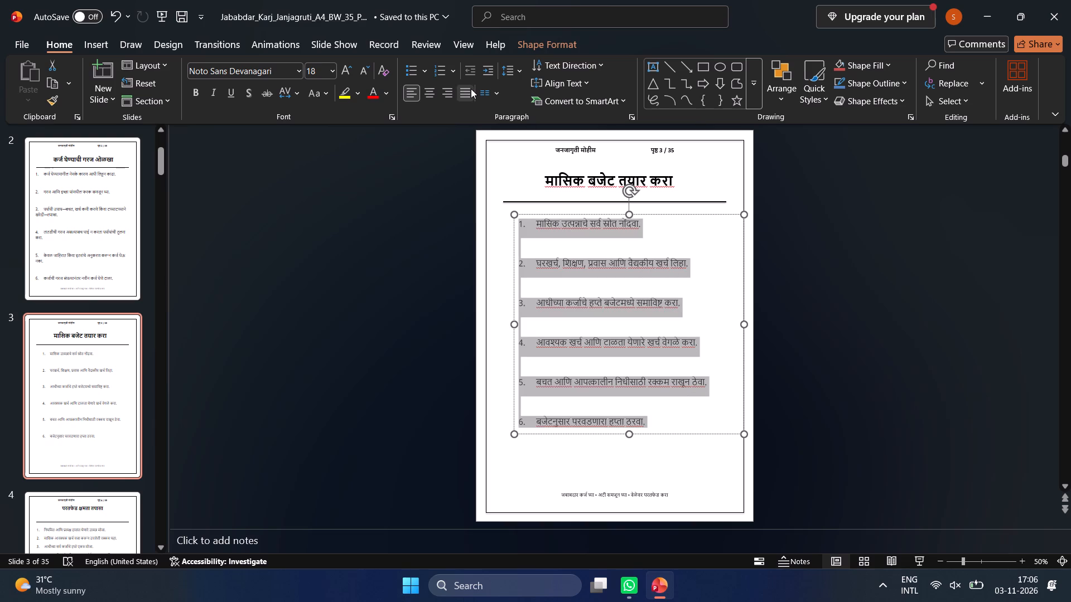
click(329, 72)
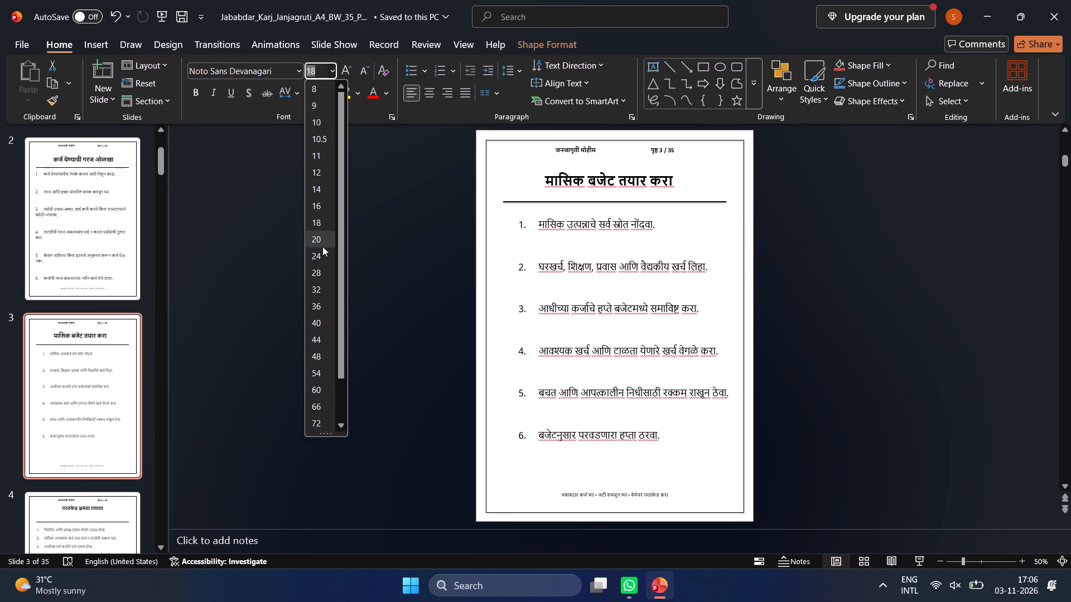
click(322, 246)
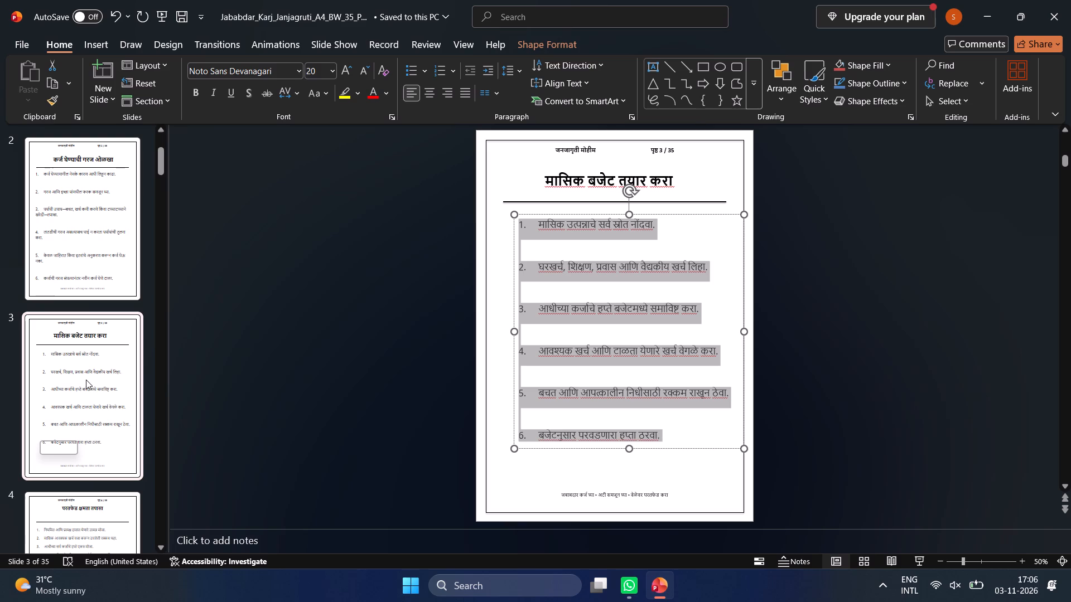
On slide 4, move the title text box slightly down, closer to the horizontal line and roughly centred above it.
click(95, 512)
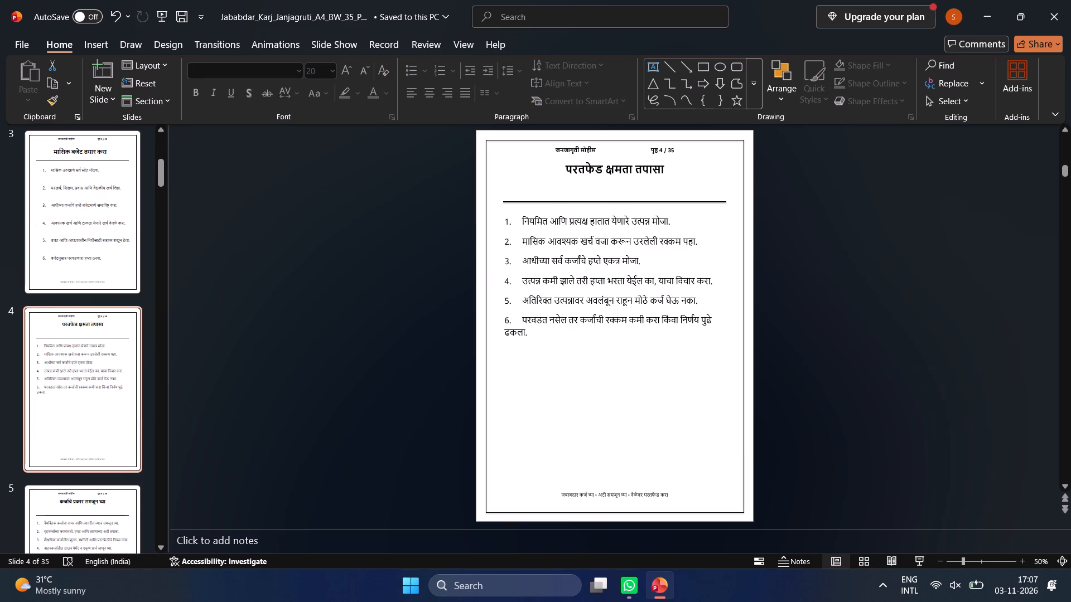
click(588, 175)
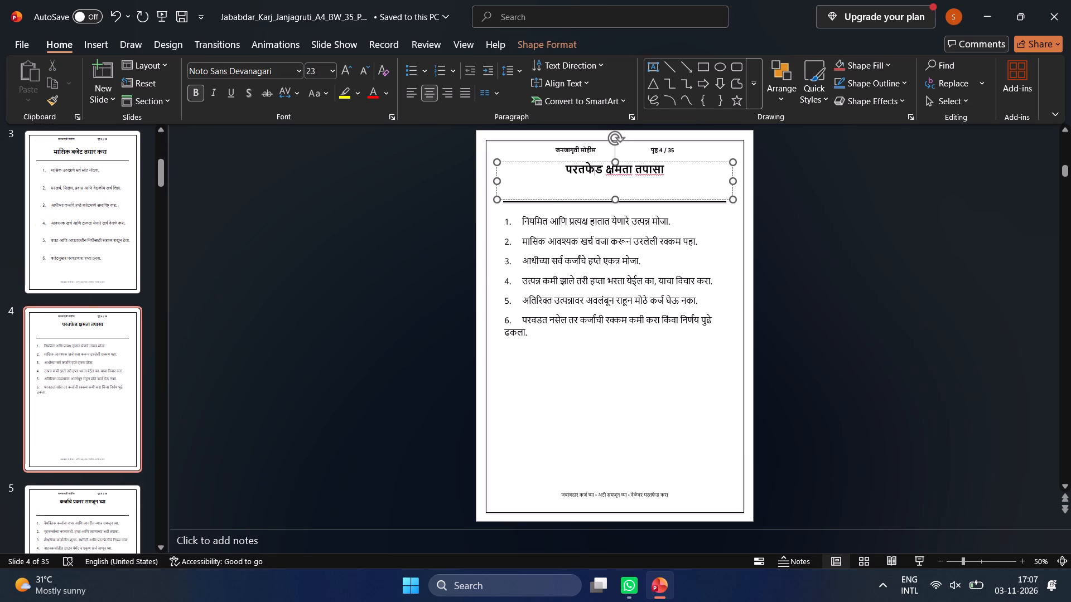
click(538, 191)
drag(538, 191, 543, 176)
drag(543, 176, 534, 187)
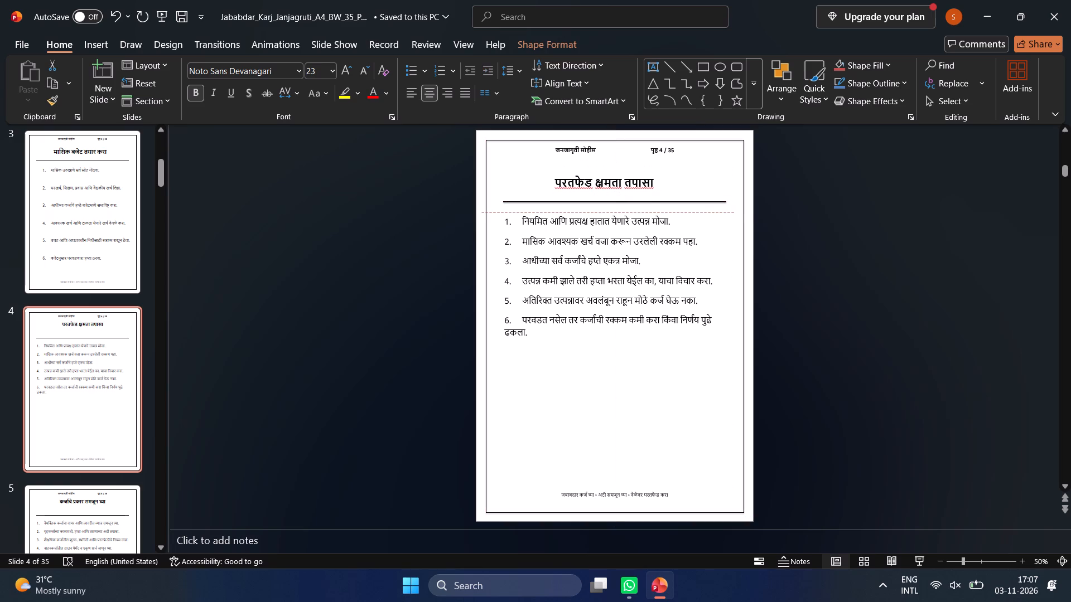
drag(534, 187, 538, 186)
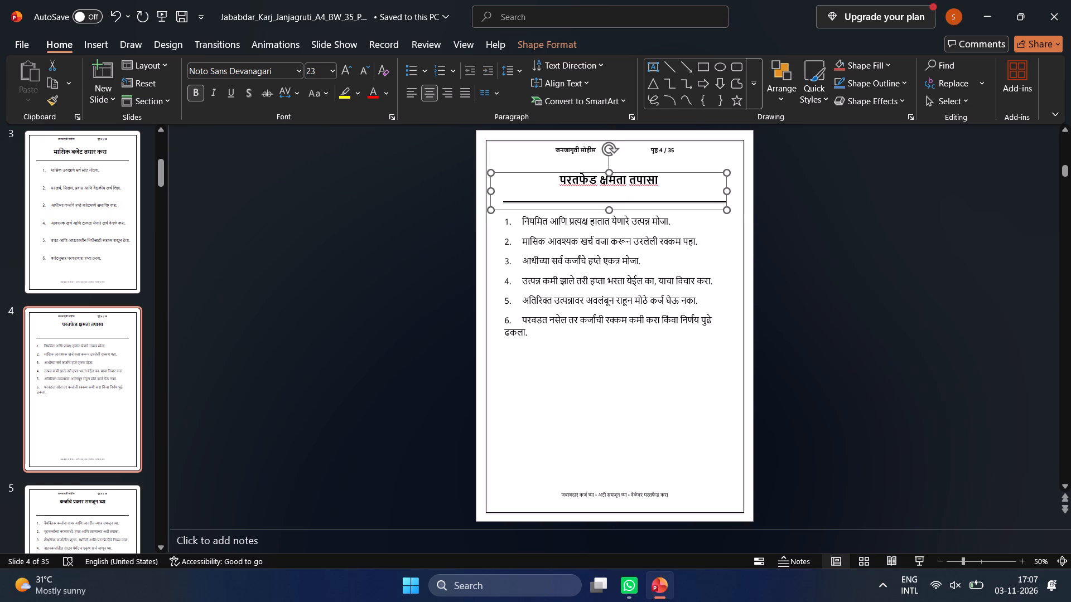
drag(538, 186, 549, 181)
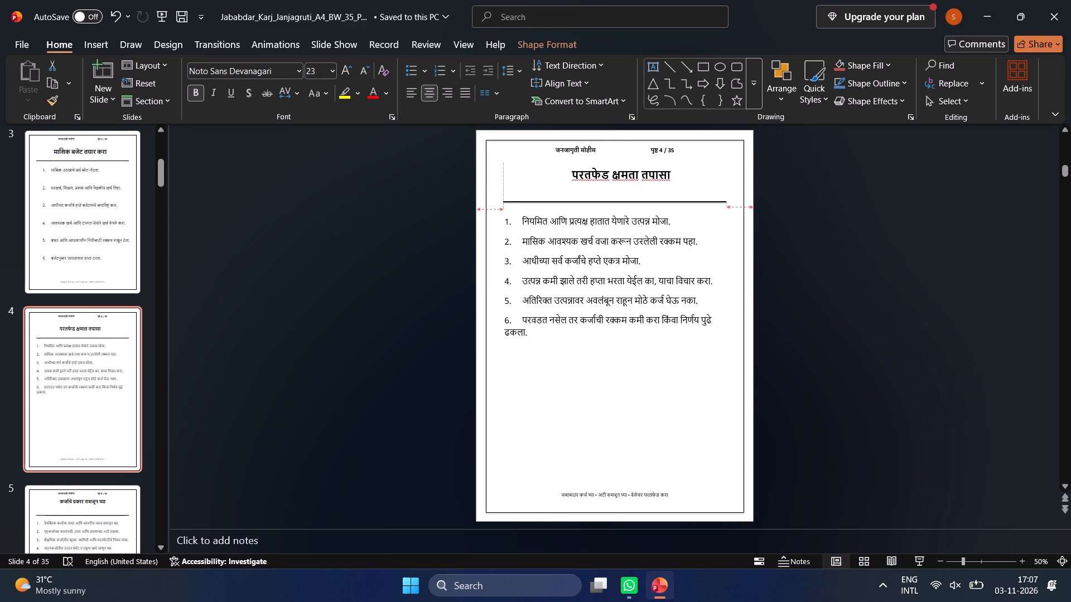
drag(549, 181, 547, 181)
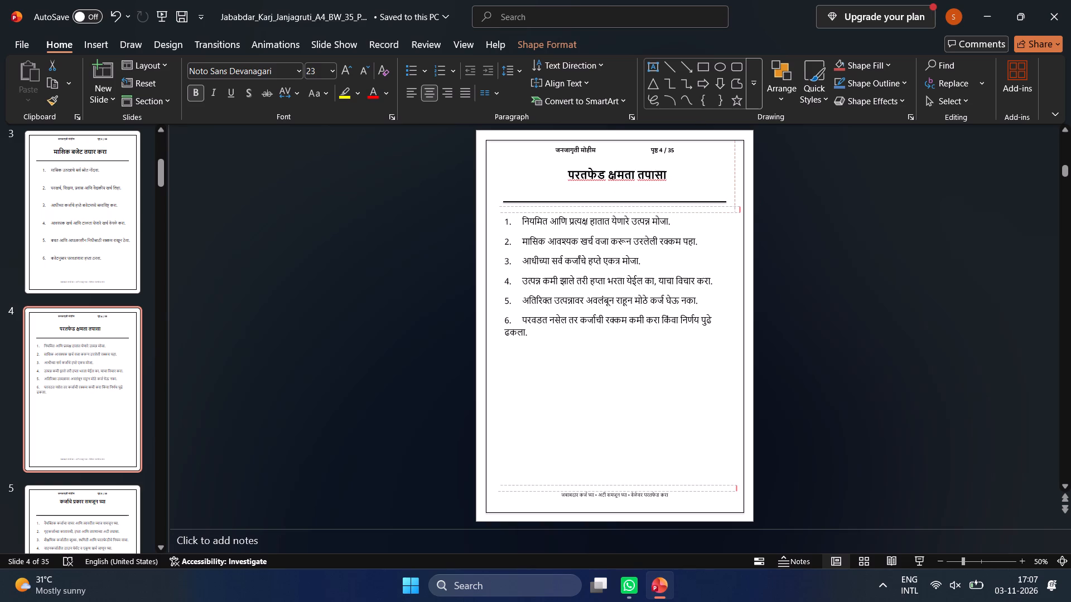
drag(547, 181, 547, 184)
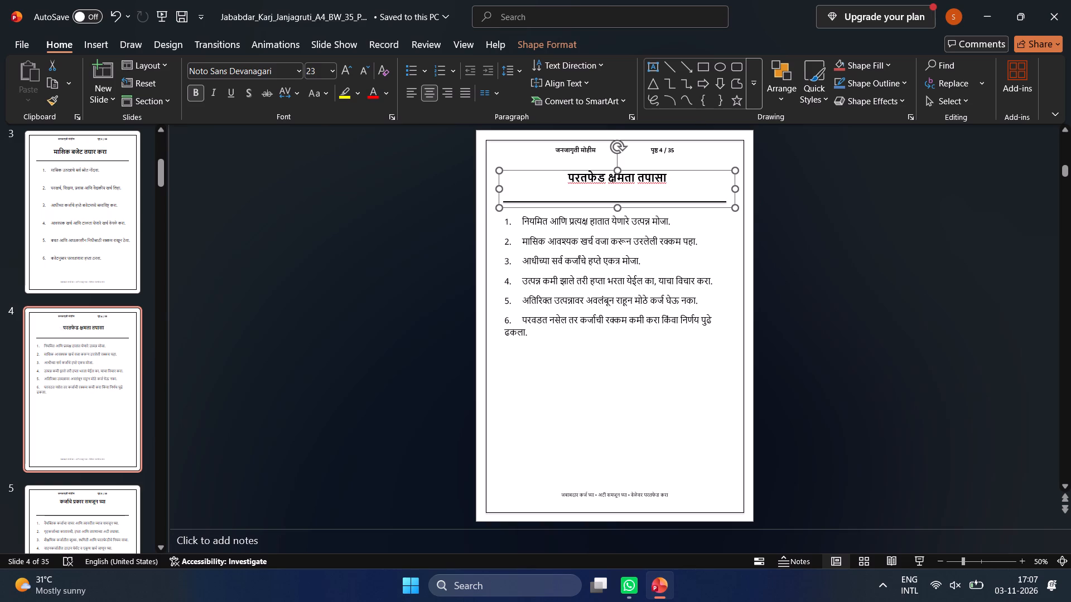
Set the font size of slide 4's title to 28.
click(568, 176)
drag(568, 176, 572, 176)
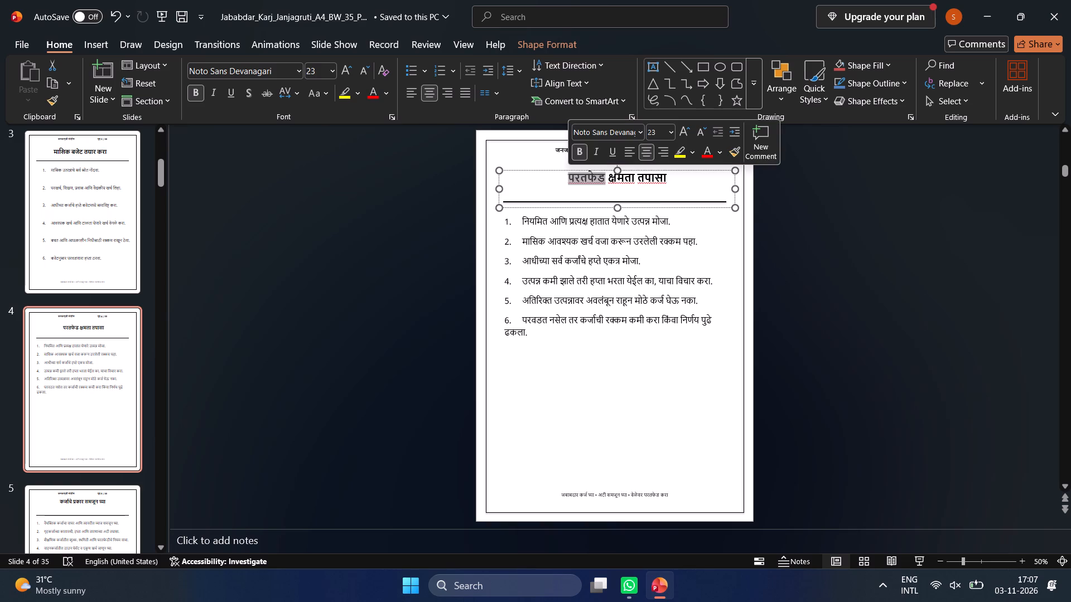
drag(572, 176, 663, 168)
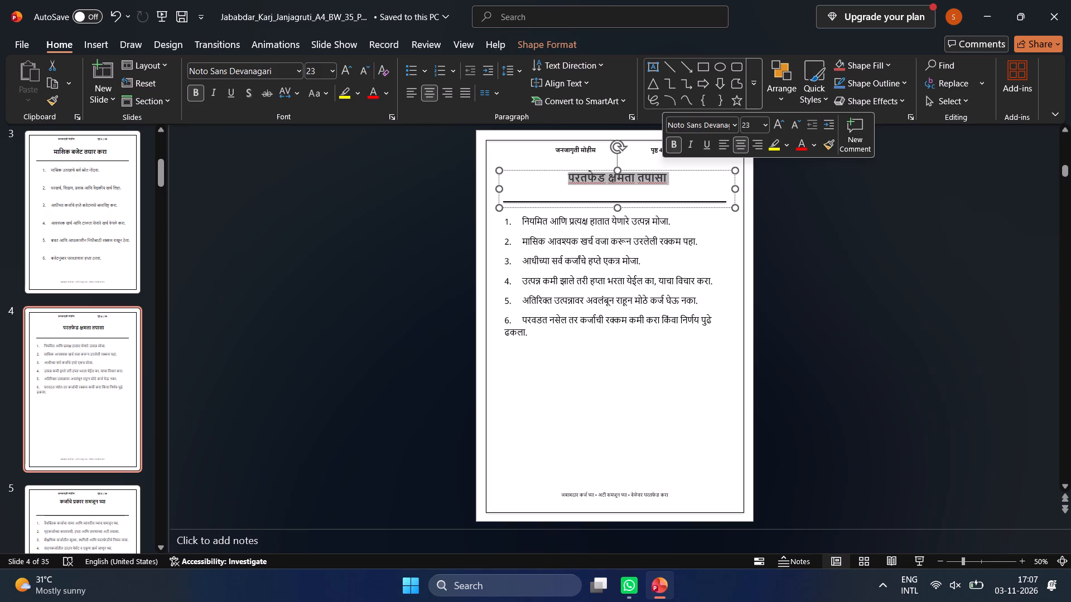
click(763, 127)
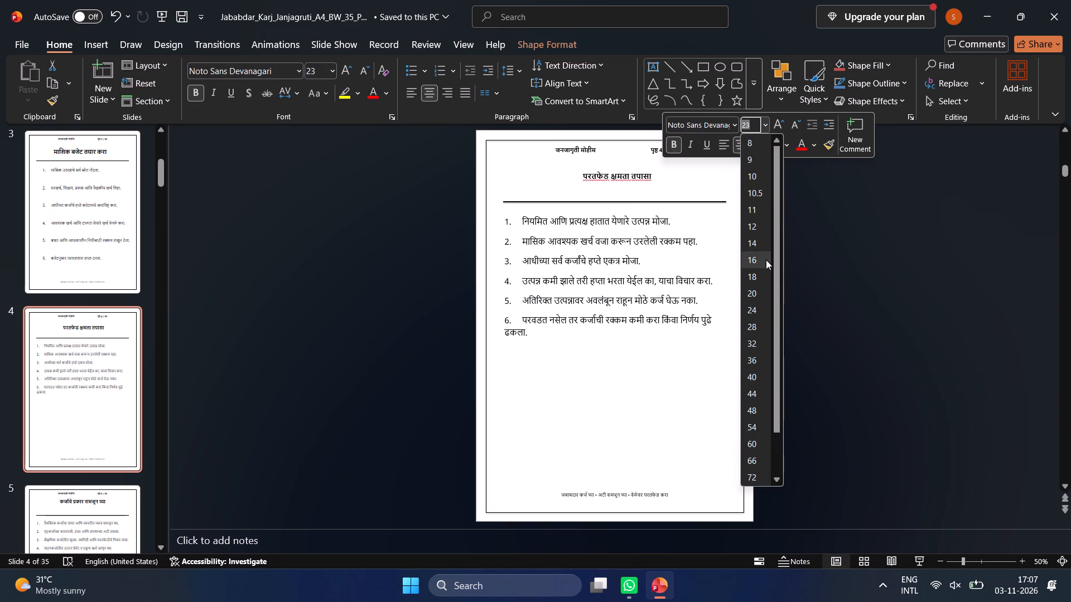
click(763, 329)
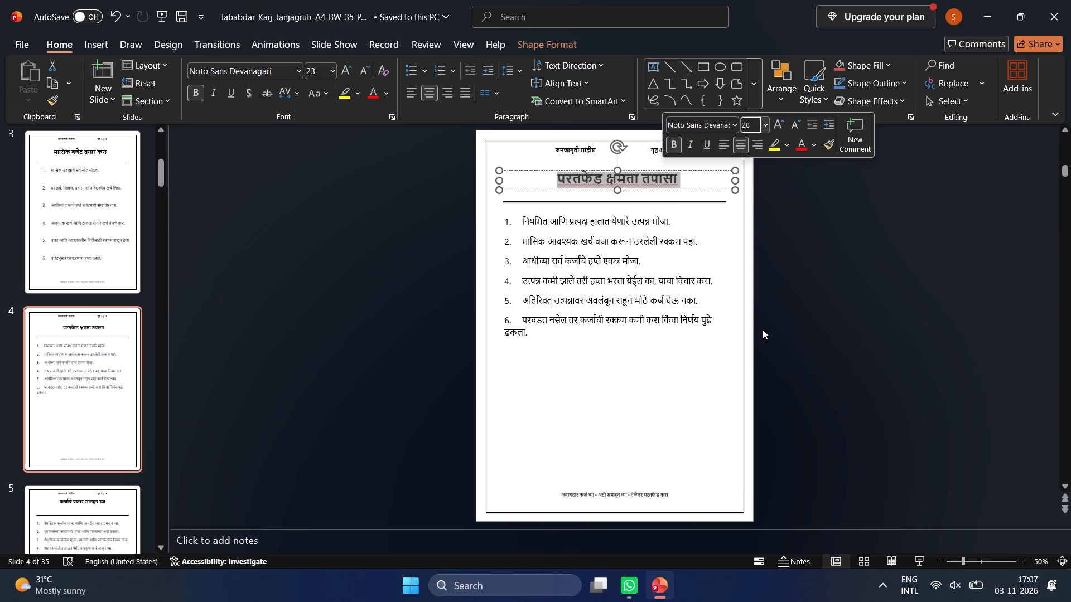
Nudge slide 4's numbered list text box slightly right.
click(652, 358)
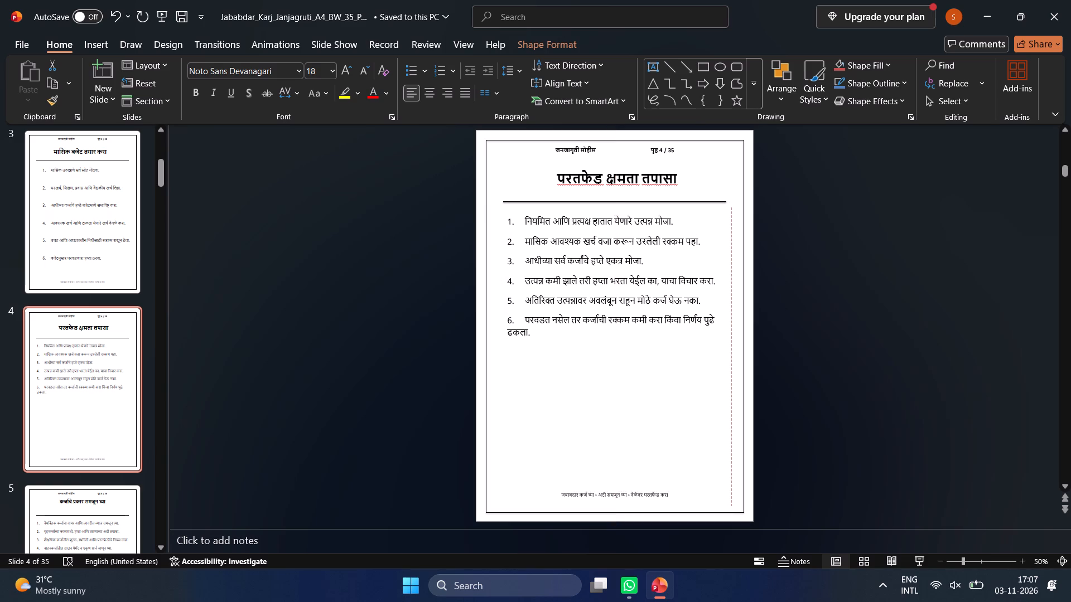
Insert a blank line after each of points 1 to 5 in slide 4's numbered list.
click(684, 220)
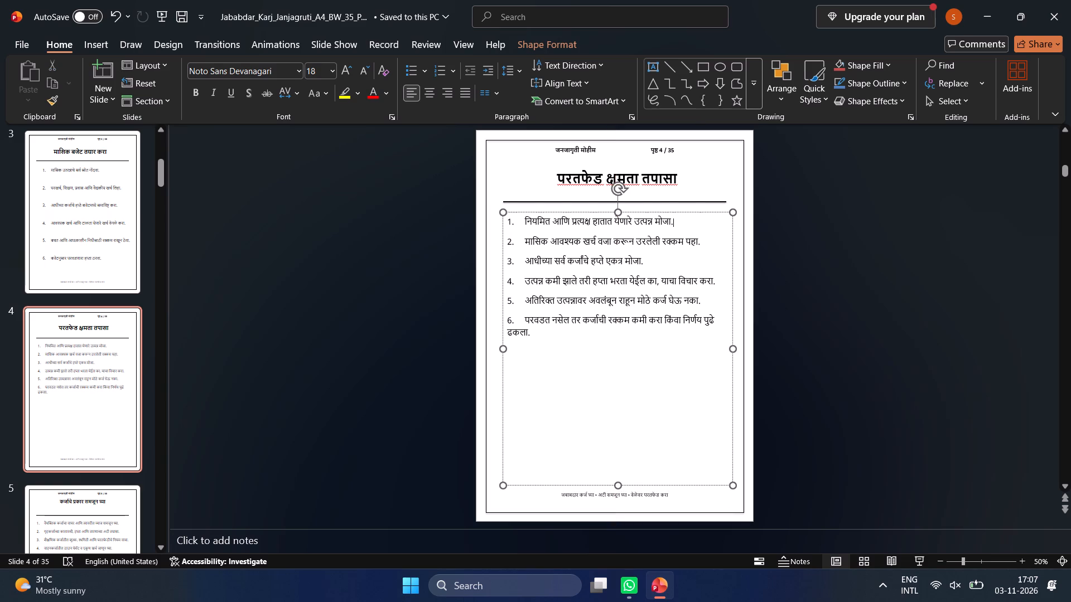
key(Return)
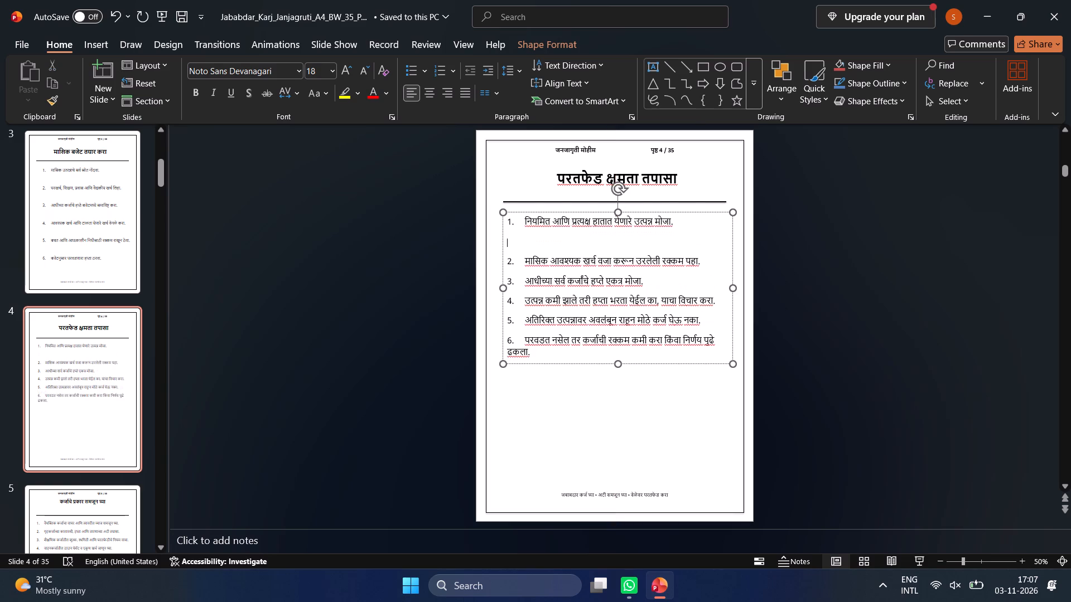
click(712, 258)
key(Return)
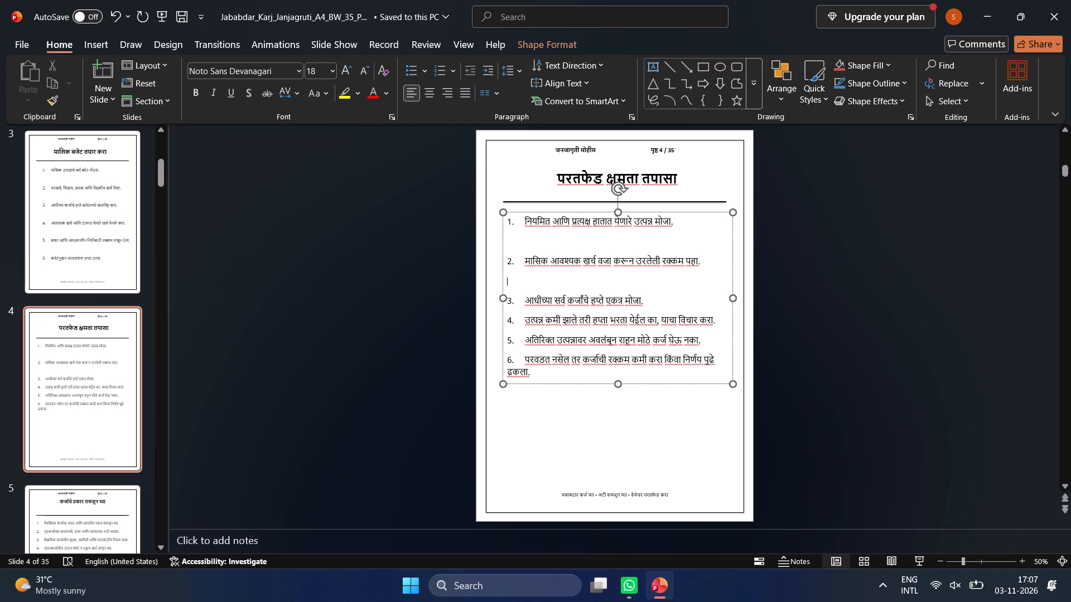
click(648, 305)
key(Return)
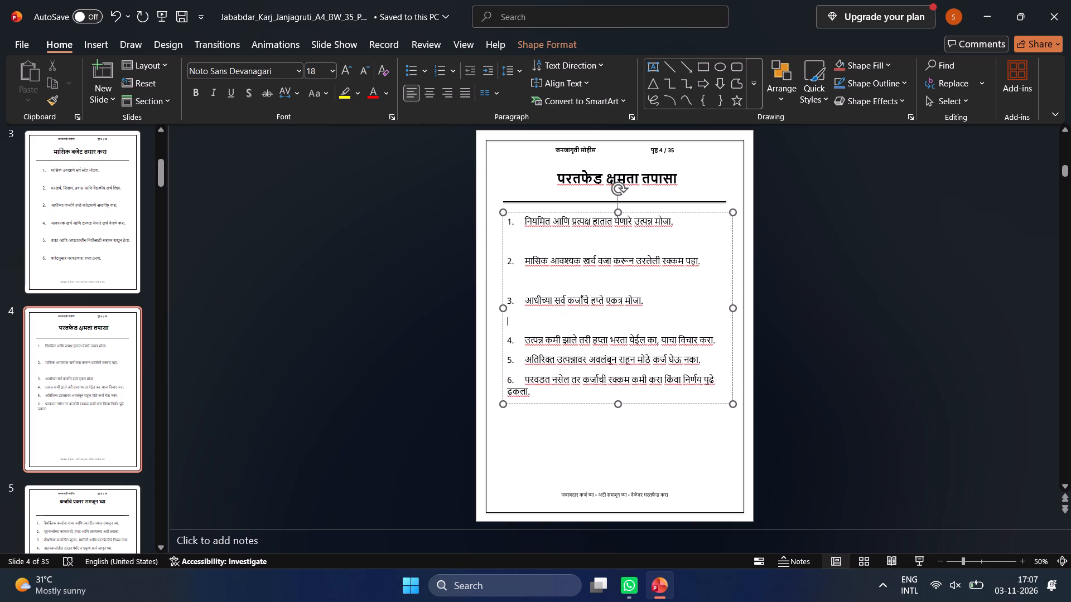
click(726, 336)
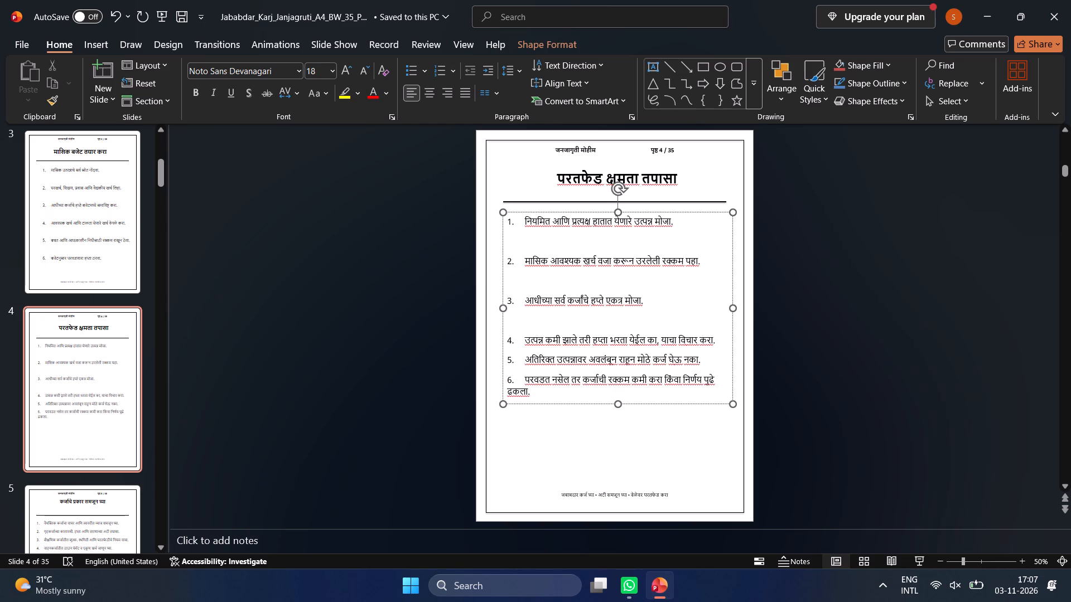
click(721, 341)
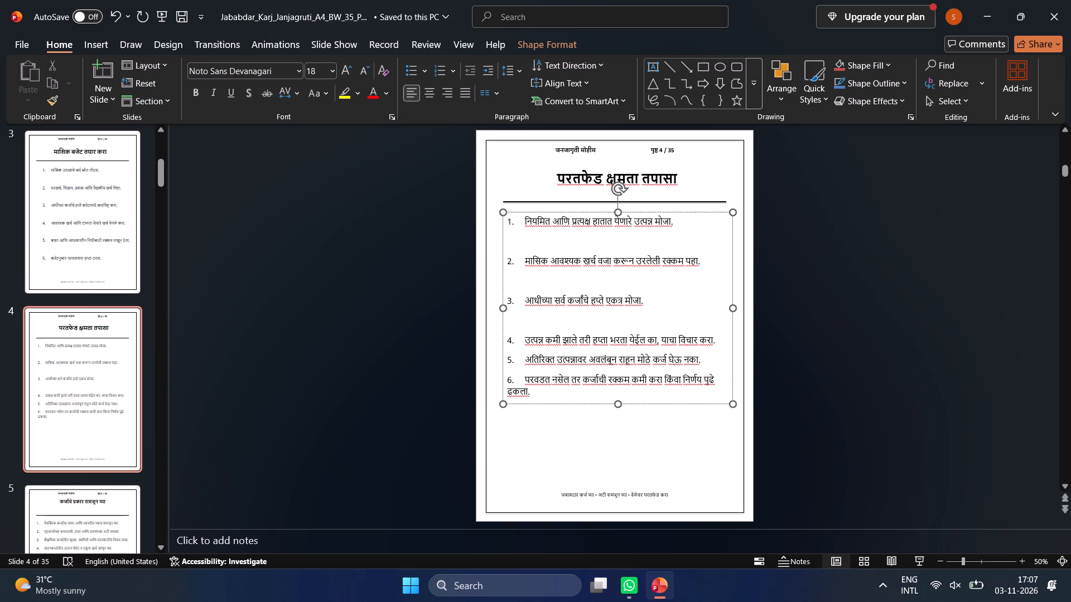
double_click(726, 343)
key(Return)
click(705, 379)
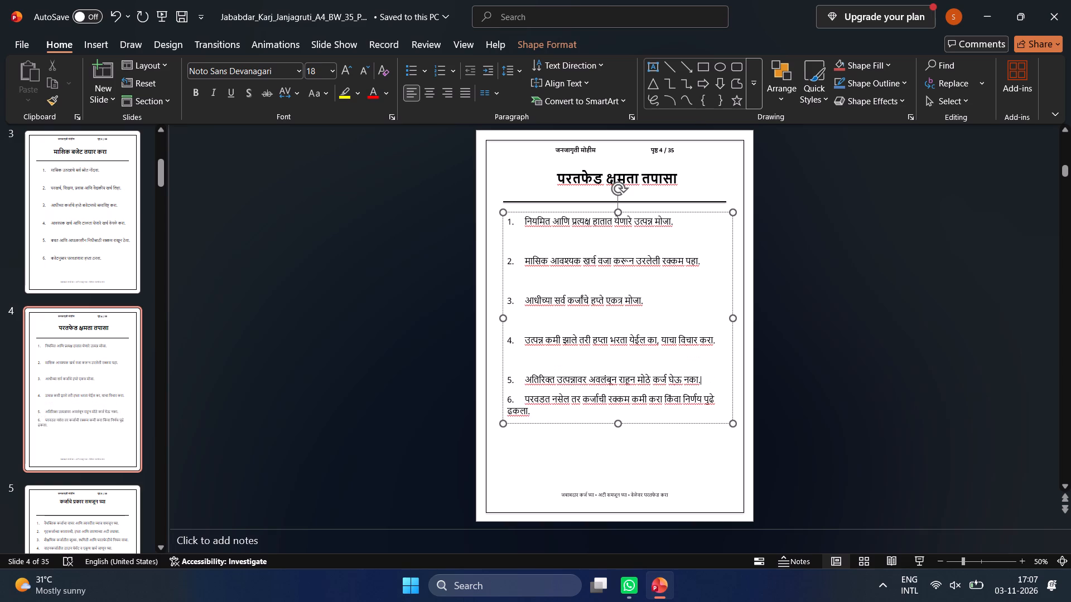
key(Return)
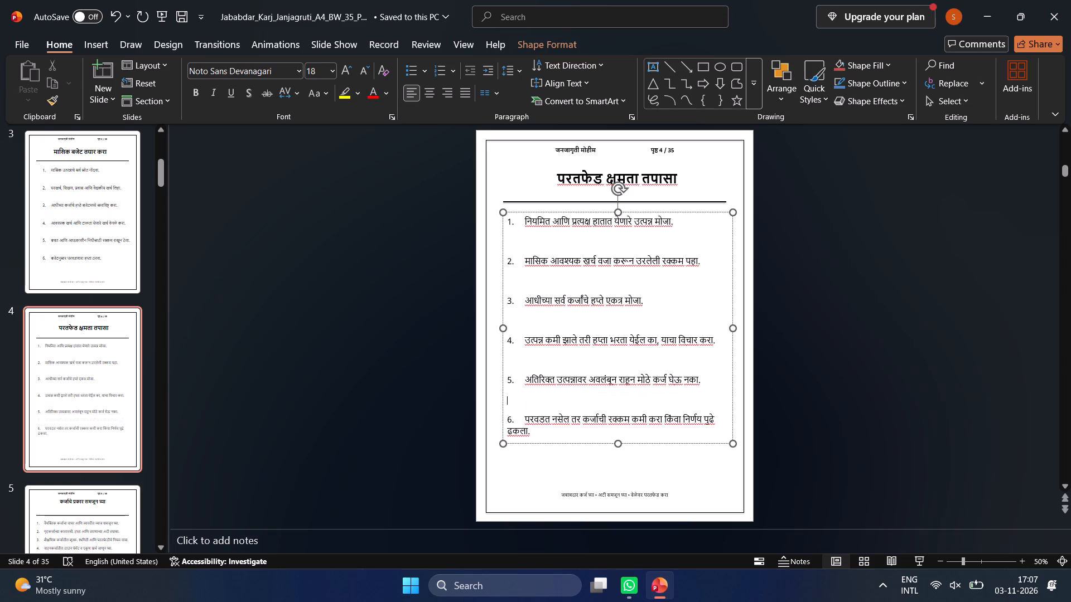
Nudge slide 4's numbered list text box slightly right and down.
click(505, 221)
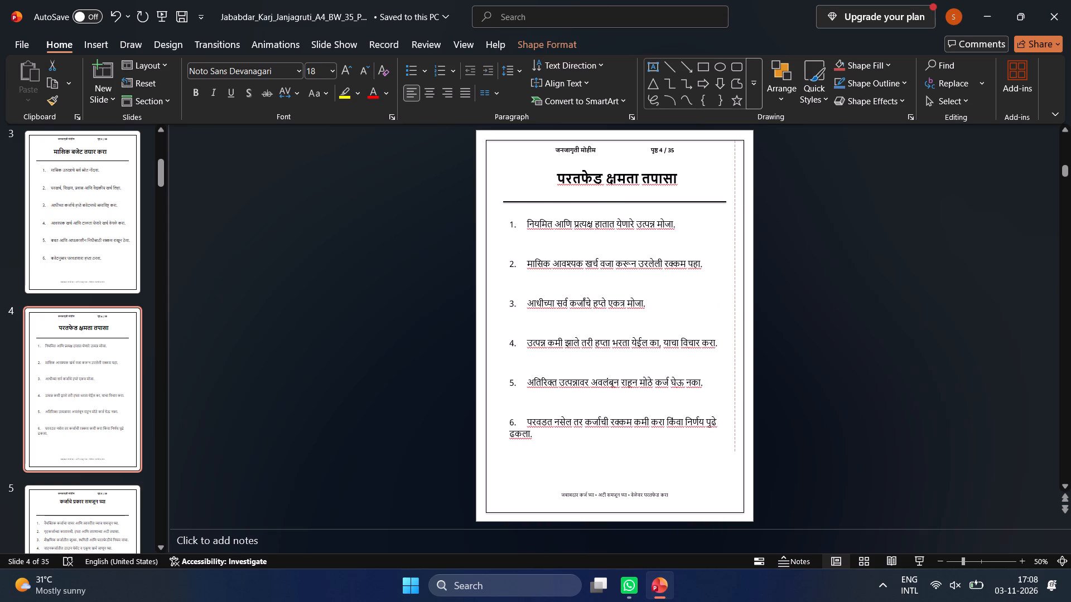
Set the font size of all six numbered points on slide 4 to 20.
drag(510, 224, 640, 386)
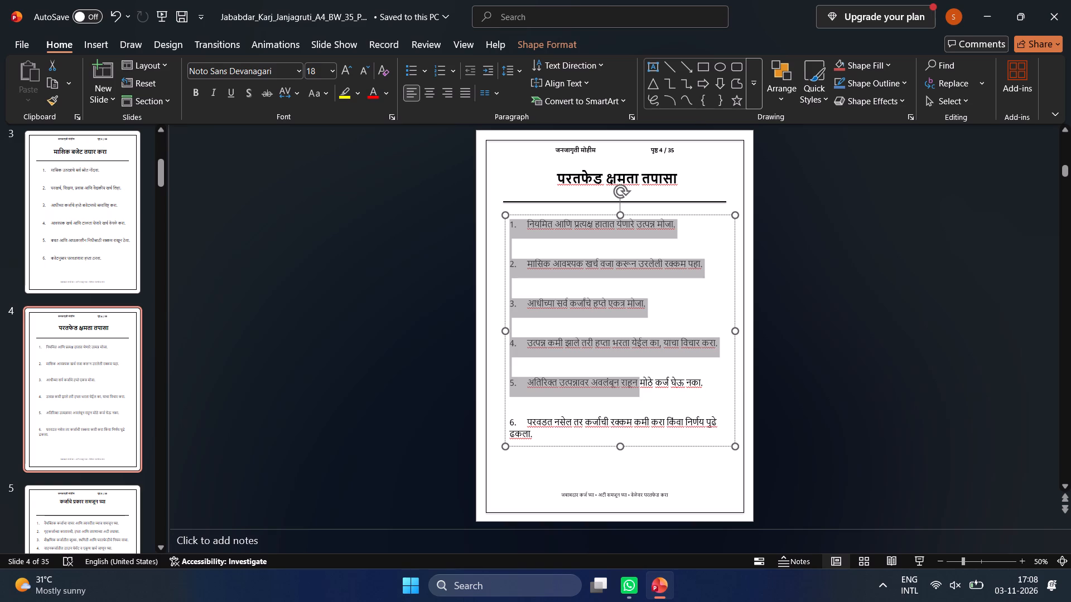
drag(599, 376, 611, 349)
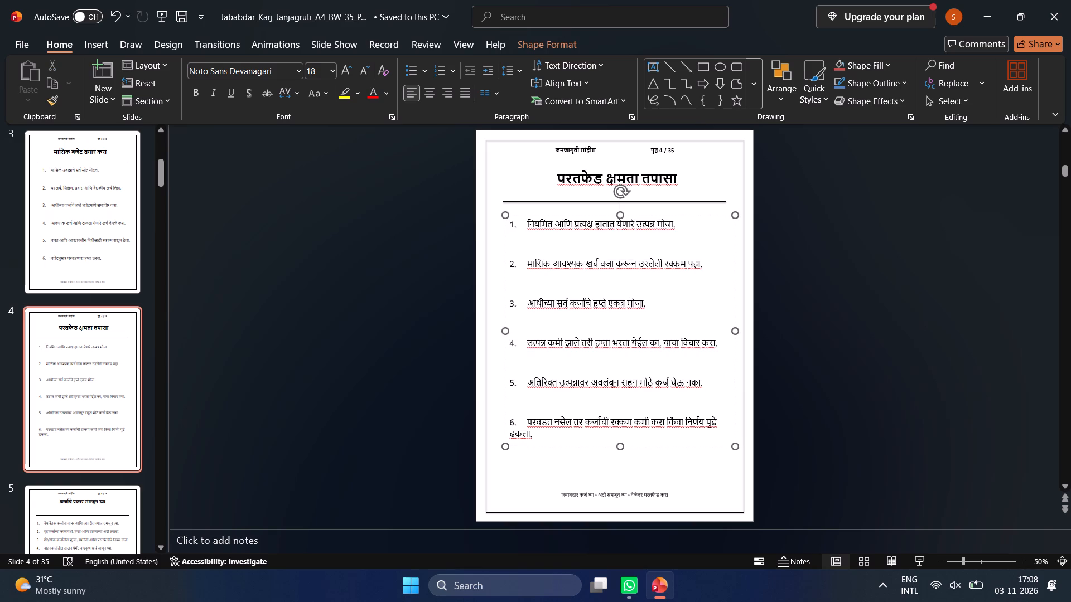
click(508, 222)
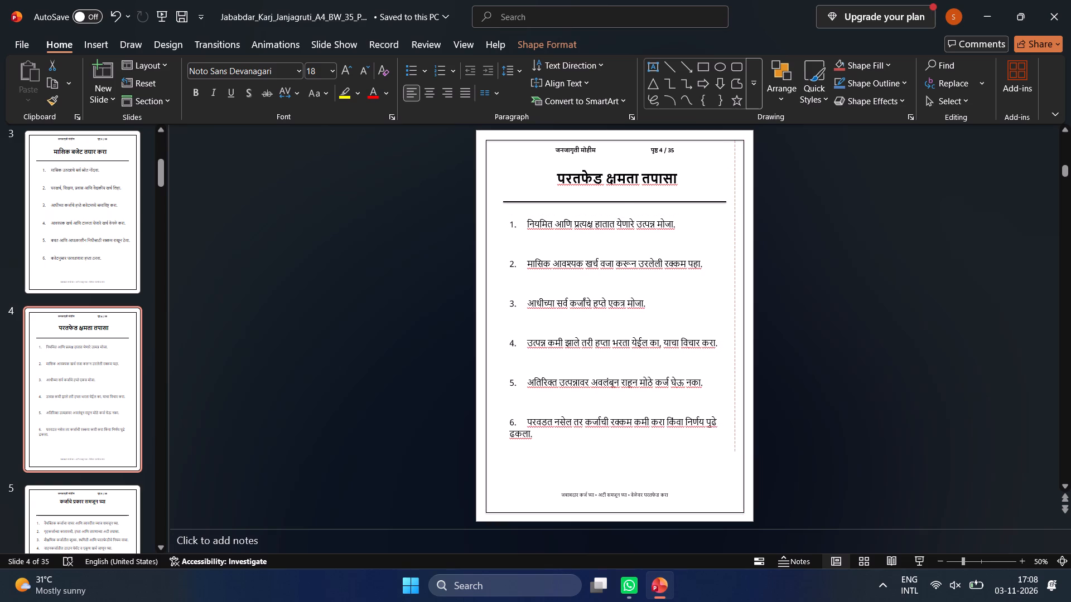
click(511, 224)
drag(511, 224, 569, 232)
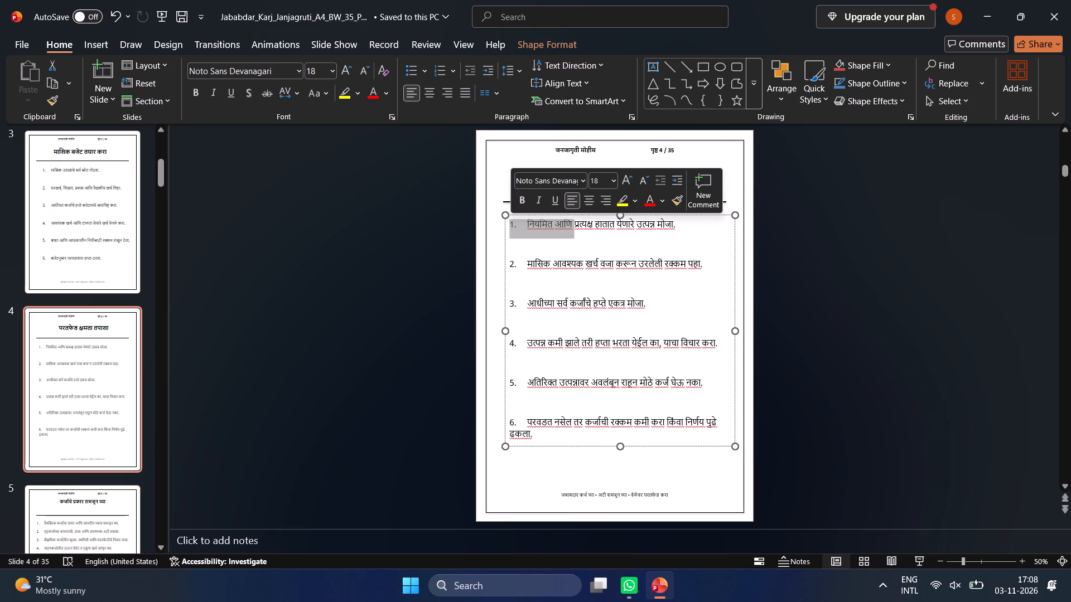
drag(569, 232, 613, 382)
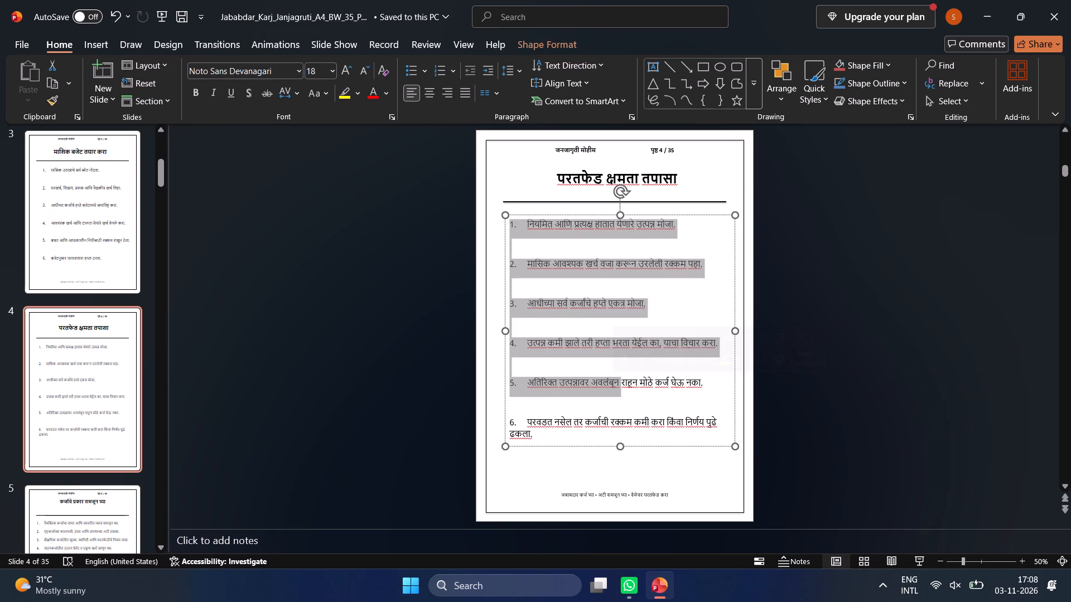
drag(657, 394, 505, 215)
click(505, 215)
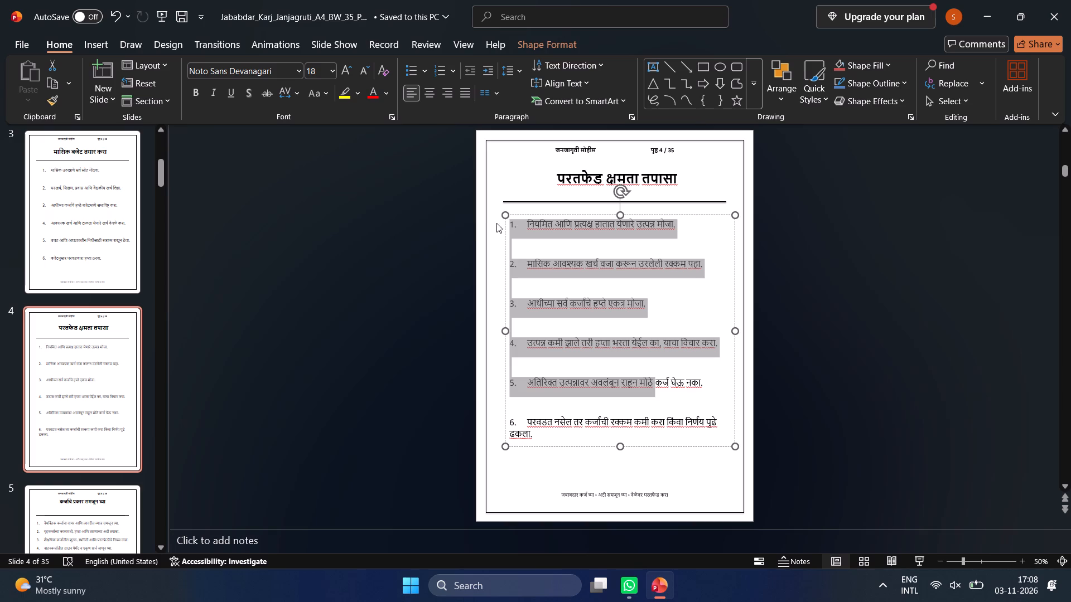
drag(509, 226, 520, 226)
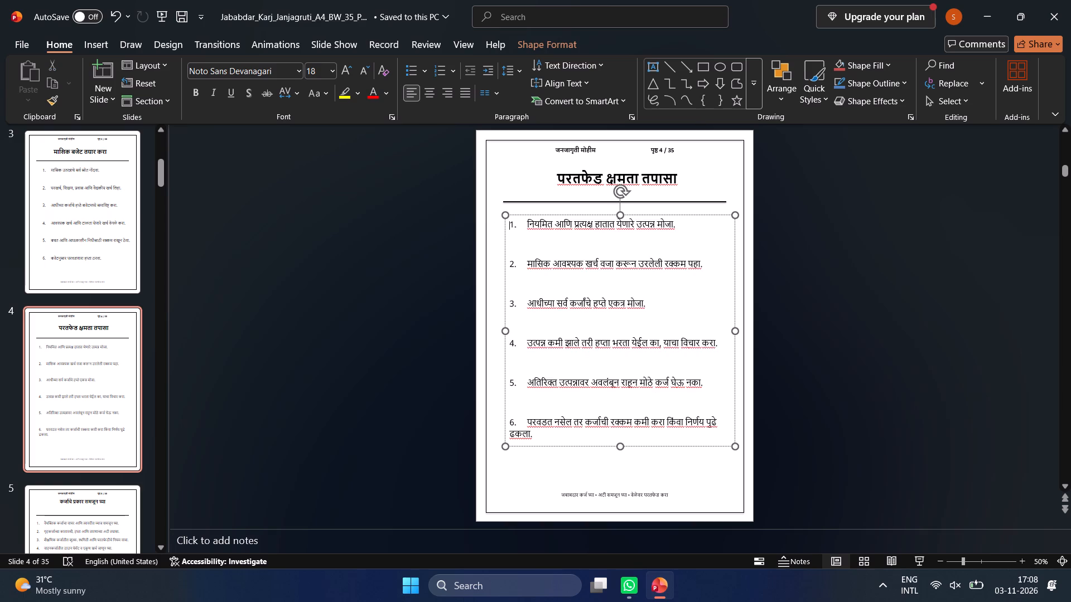
drag(520, 226, 608, 486)
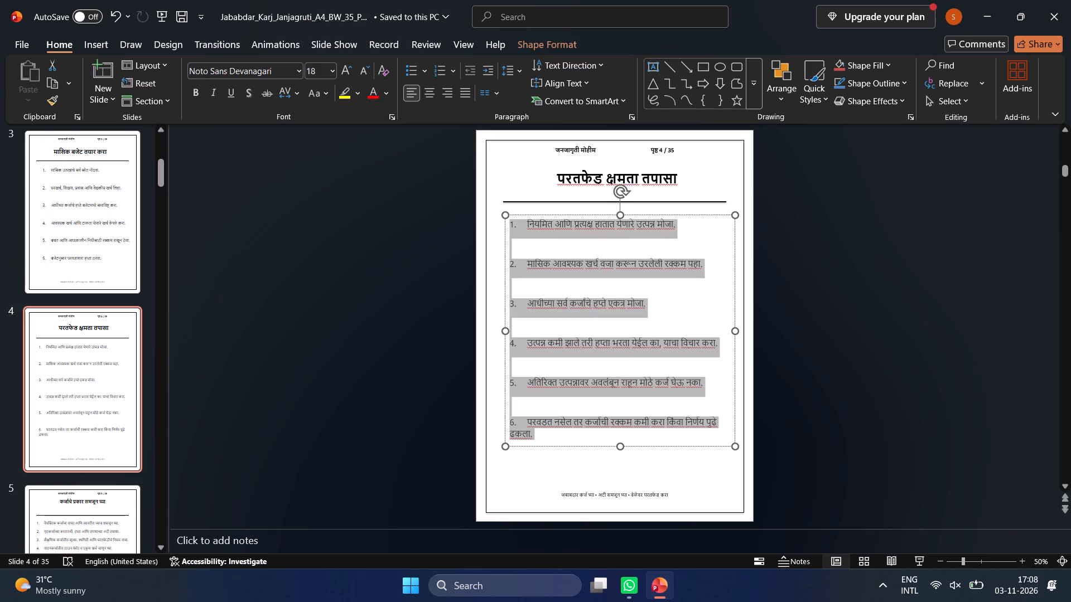
drag(608, 486, 608, 523)
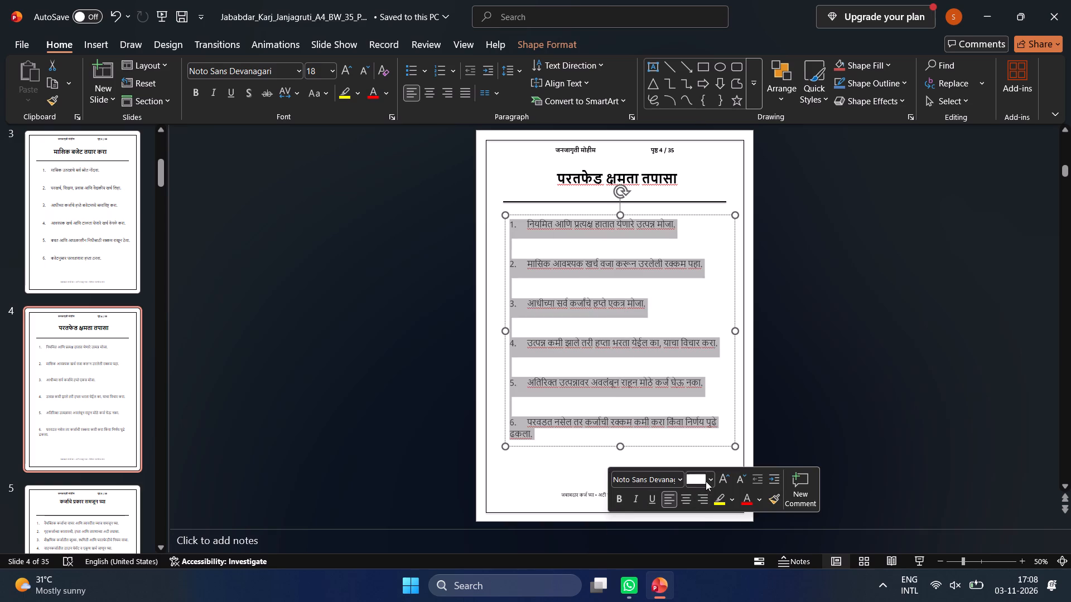
click(714, 482)
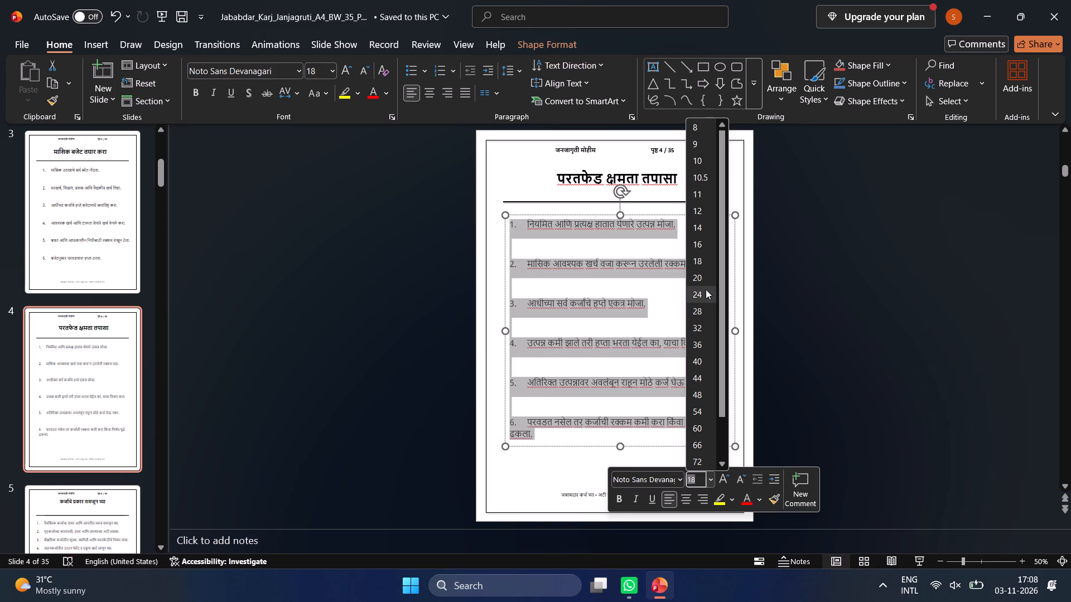
click(706, 283)
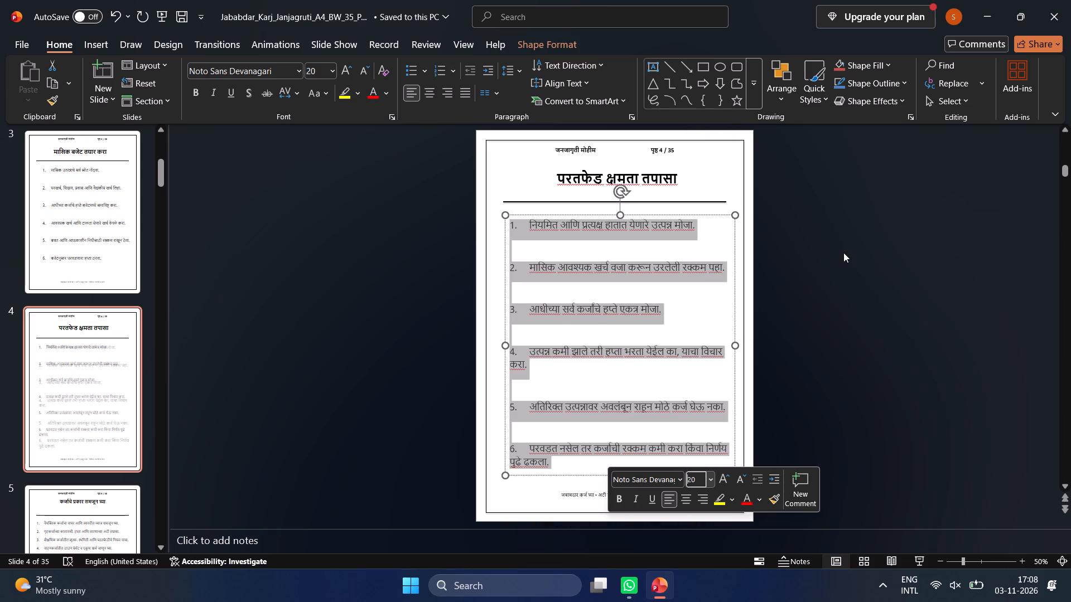
drag(843, 253, 417, 353)
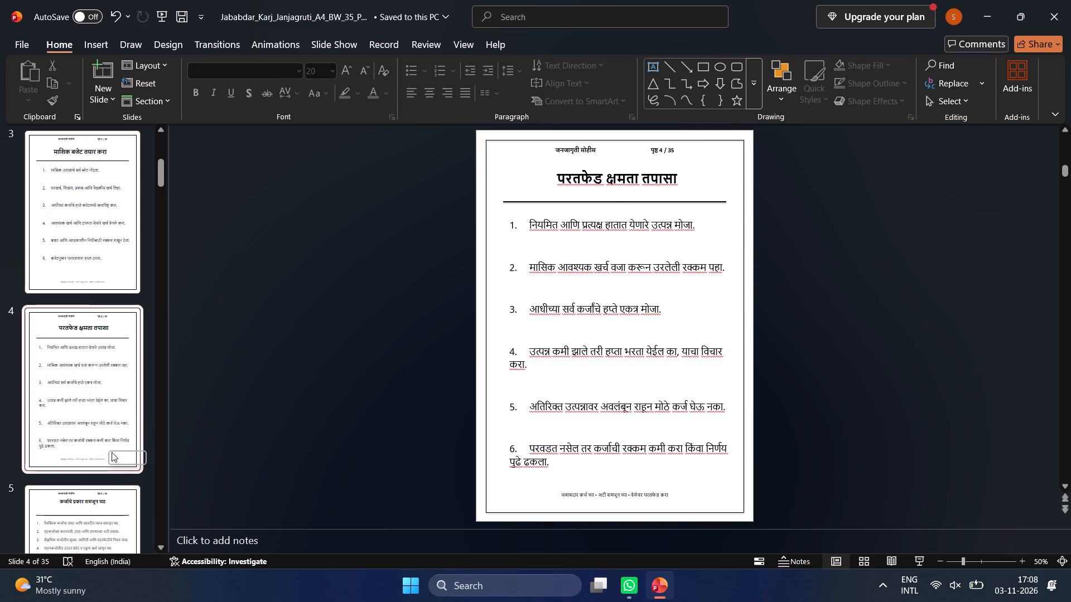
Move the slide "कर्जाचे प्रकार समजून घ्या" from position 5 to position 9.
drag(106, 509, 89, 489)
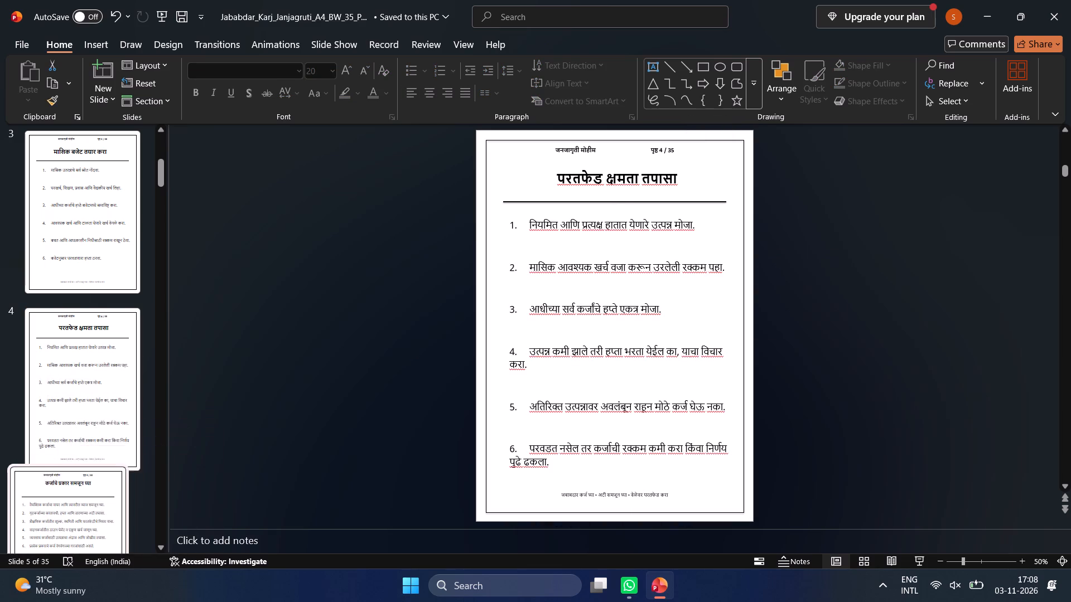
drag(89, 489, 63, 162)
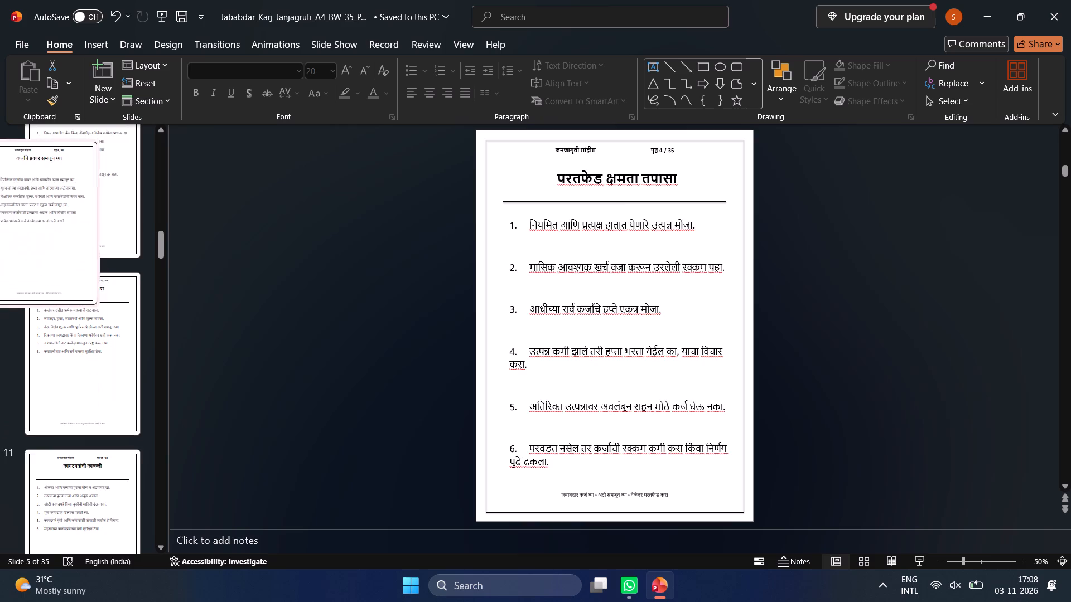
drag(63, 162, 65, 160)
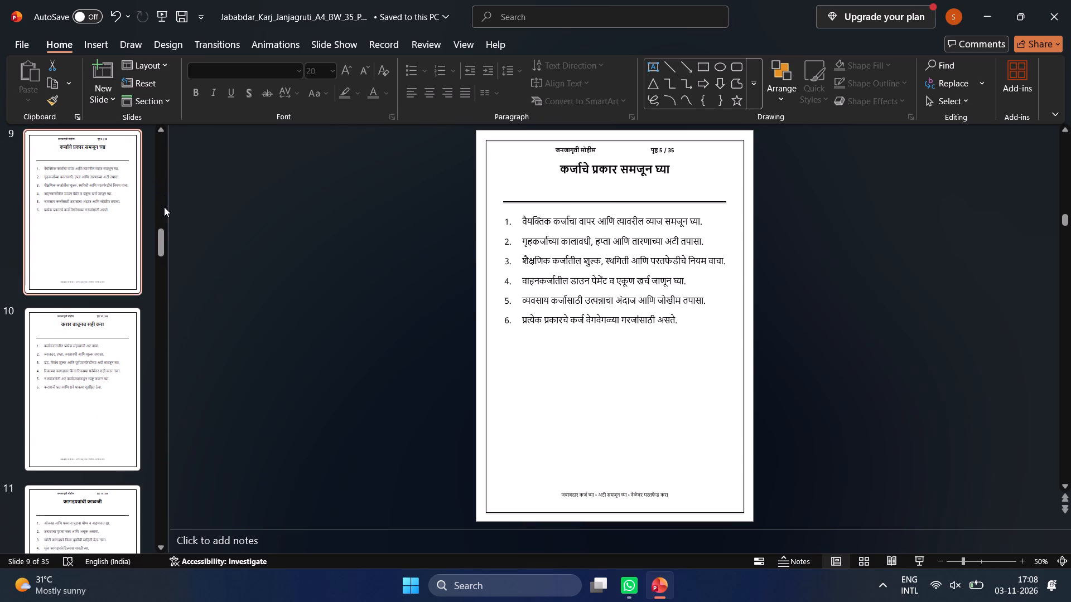
Examine the order of slides 4 to 9 to locate the displaced slide "कर्जाचे प्रकार समजून घ्या".
click(163, 231)
drag(163, 231, 162, 198)
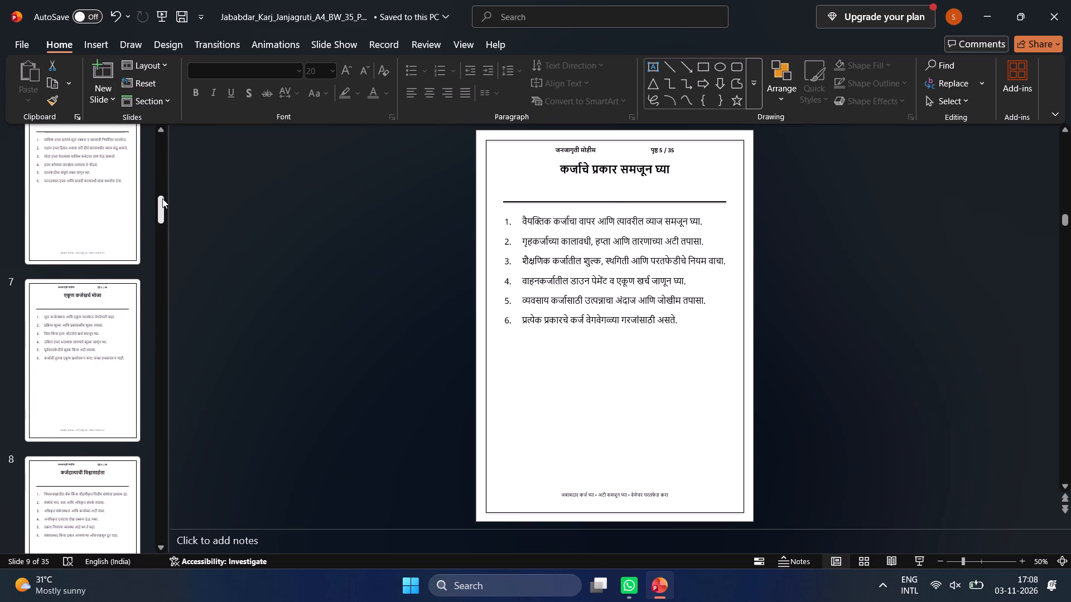
drag(162, 198, 162, 178)
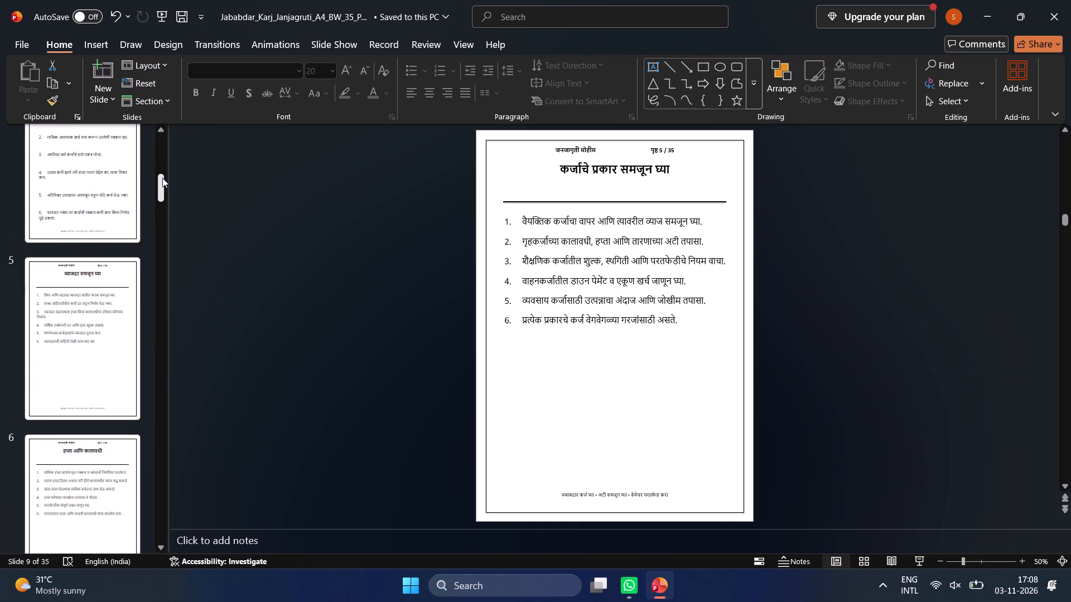
drag(162, 178, 162, 183)
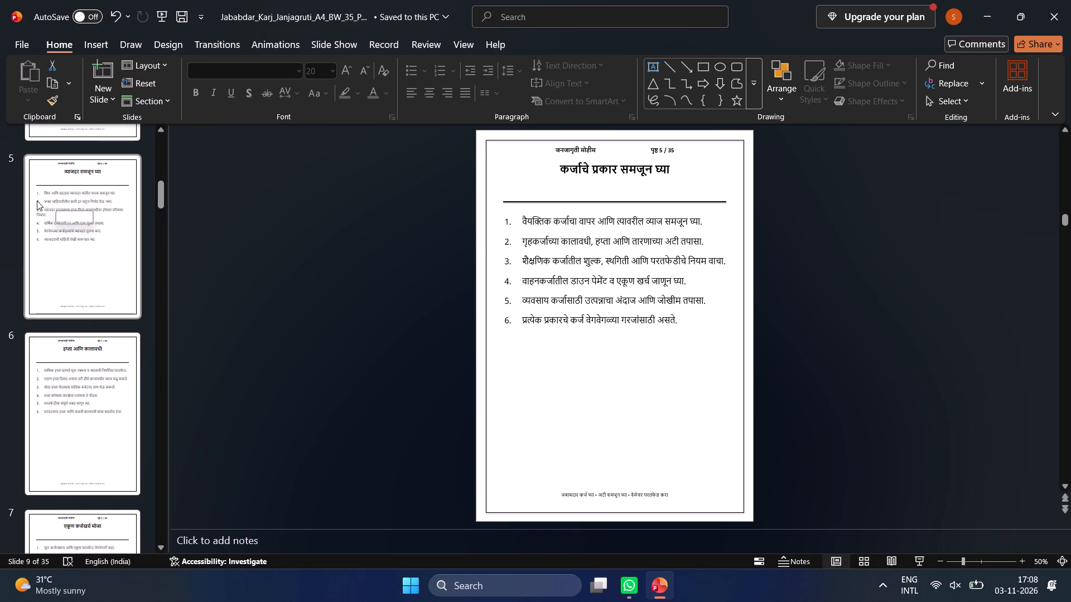
click(85, 256)
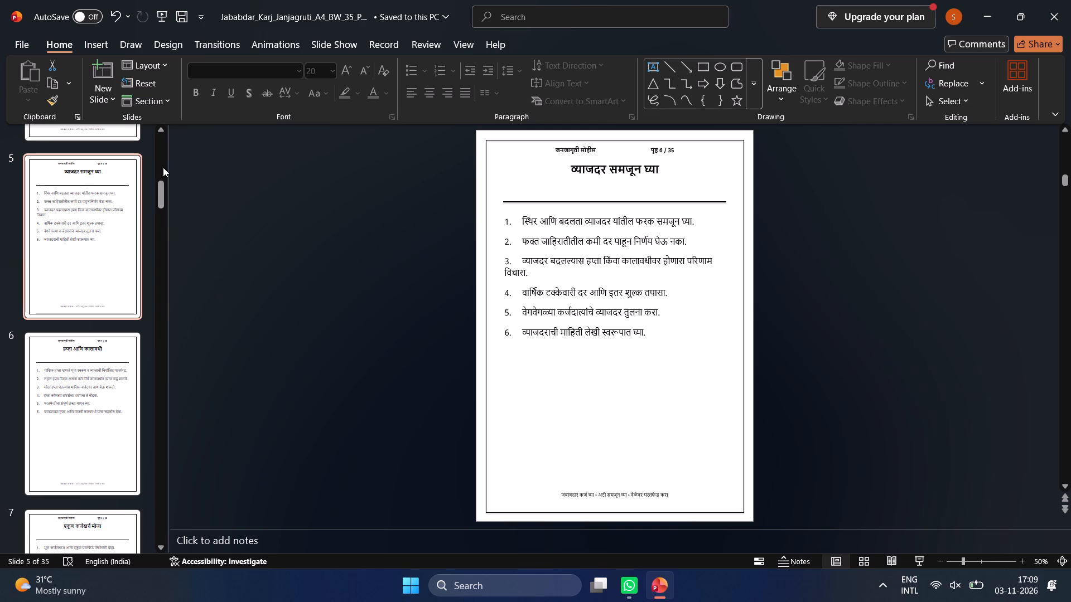
click(83, 132)
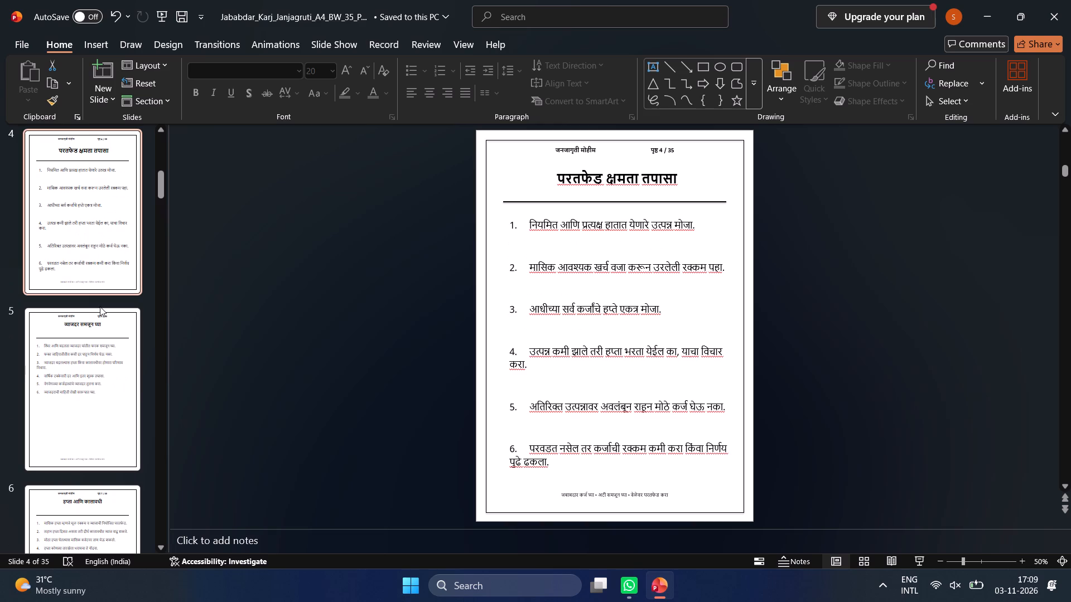
click(94, 320)
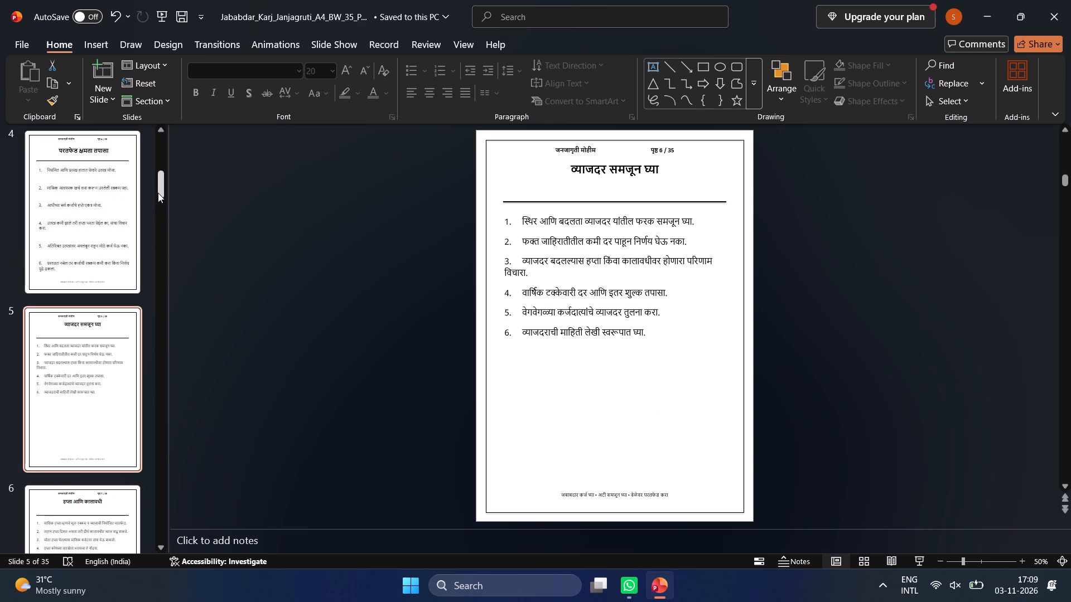
drag(162, 174, 156, 202)
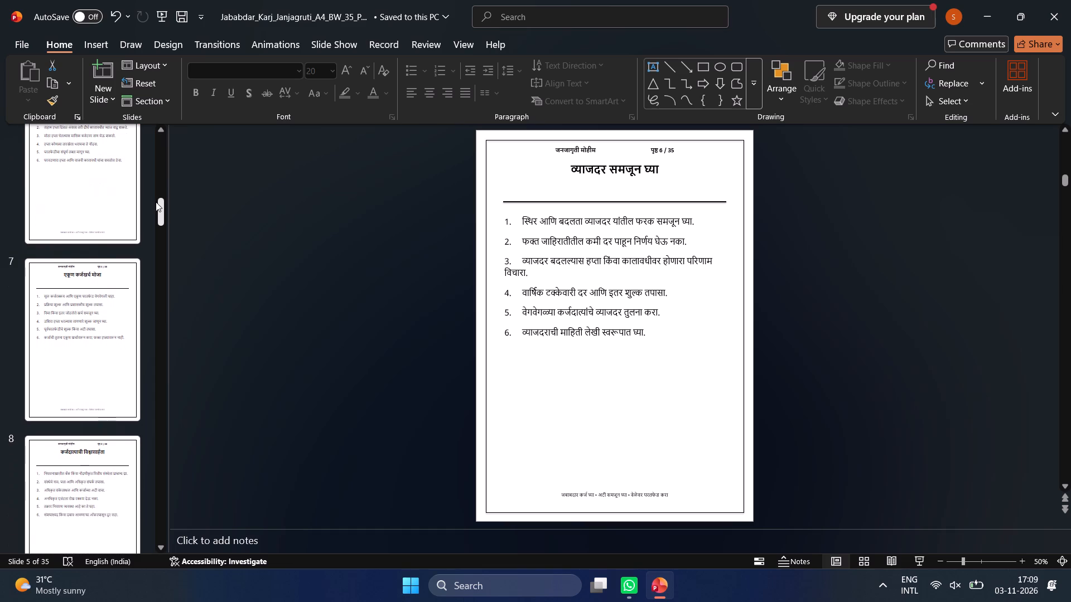
drag(156, 202, 157, 208)
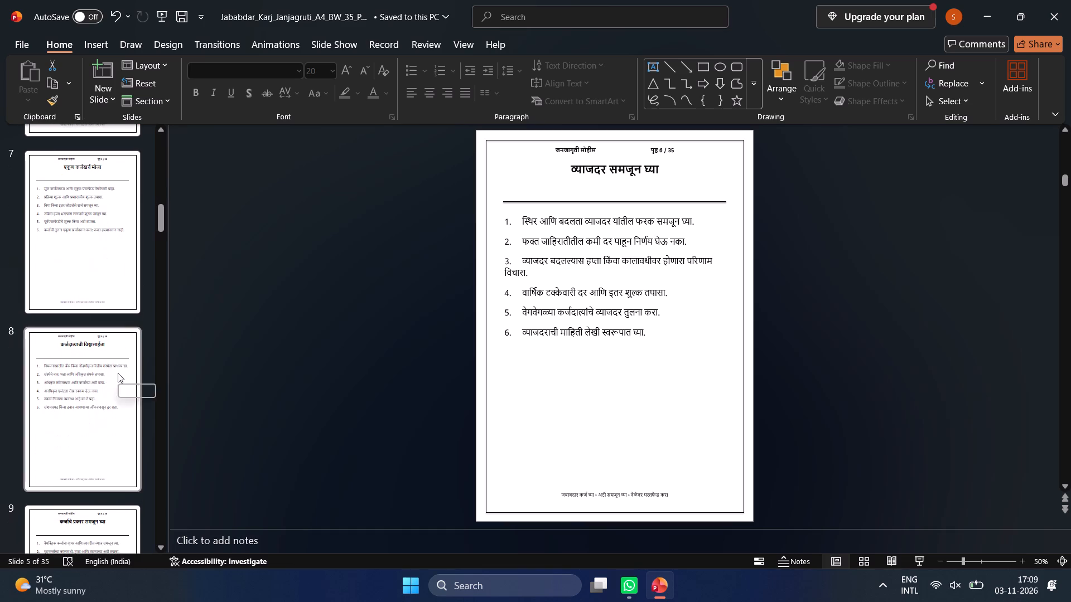
double_click(118, 373)
click(118, 373)
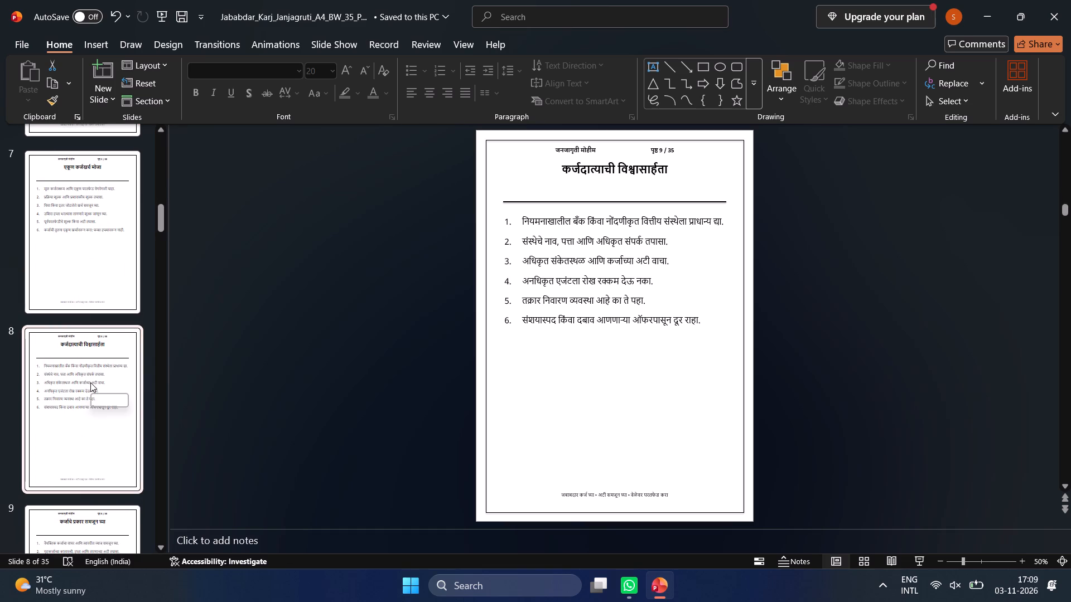
click(90, 380)
click(75, 222)
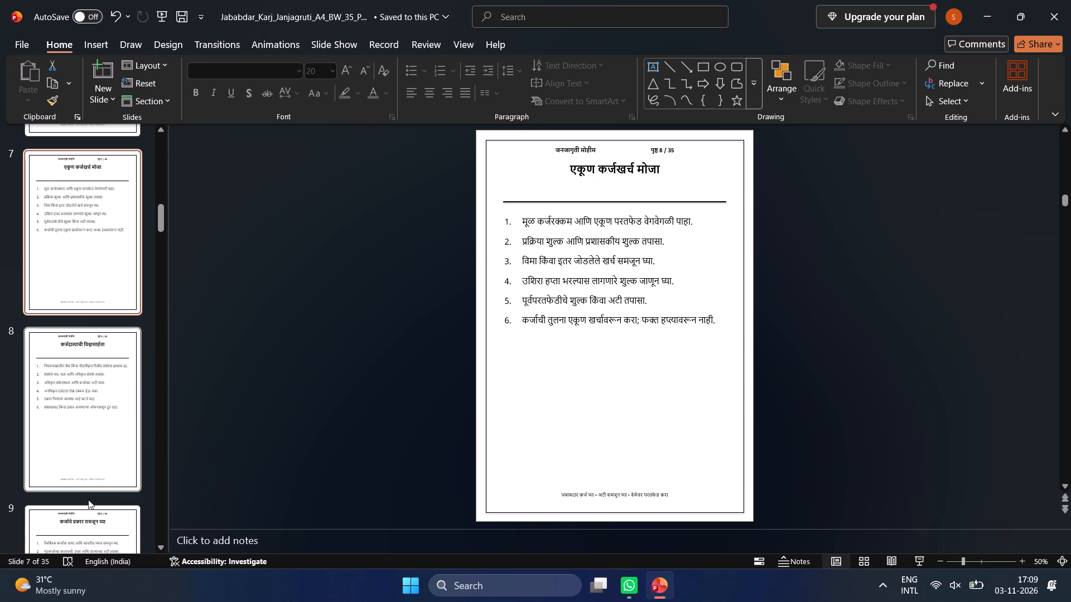
click(91, 516)
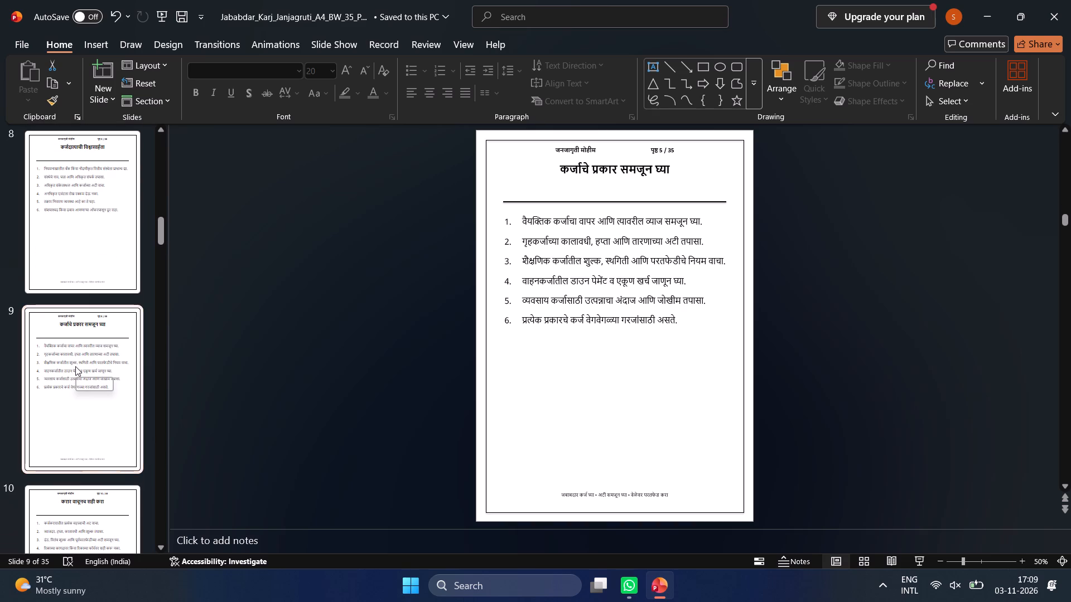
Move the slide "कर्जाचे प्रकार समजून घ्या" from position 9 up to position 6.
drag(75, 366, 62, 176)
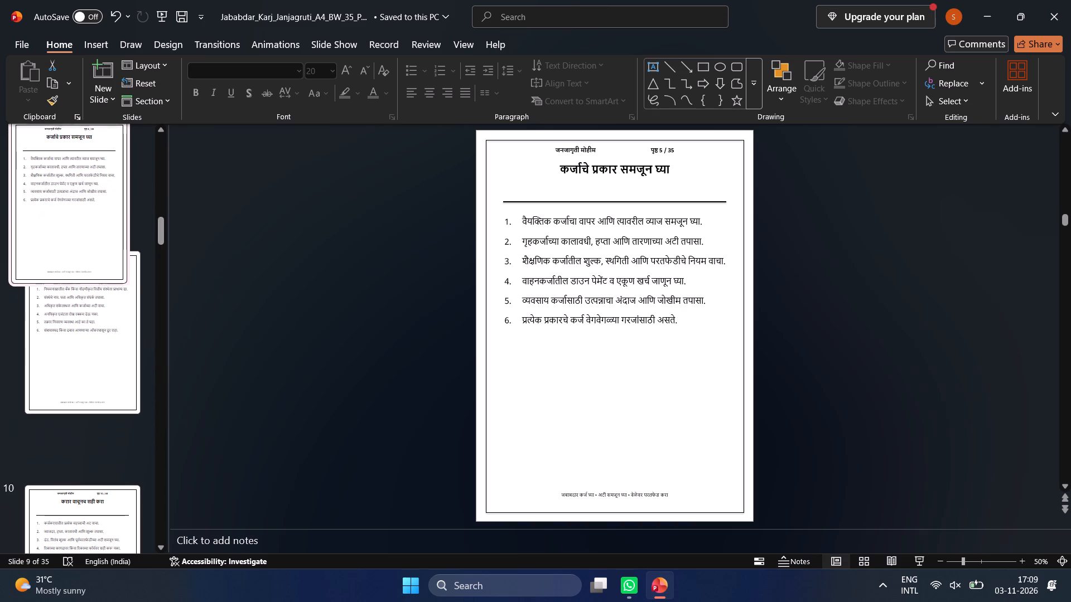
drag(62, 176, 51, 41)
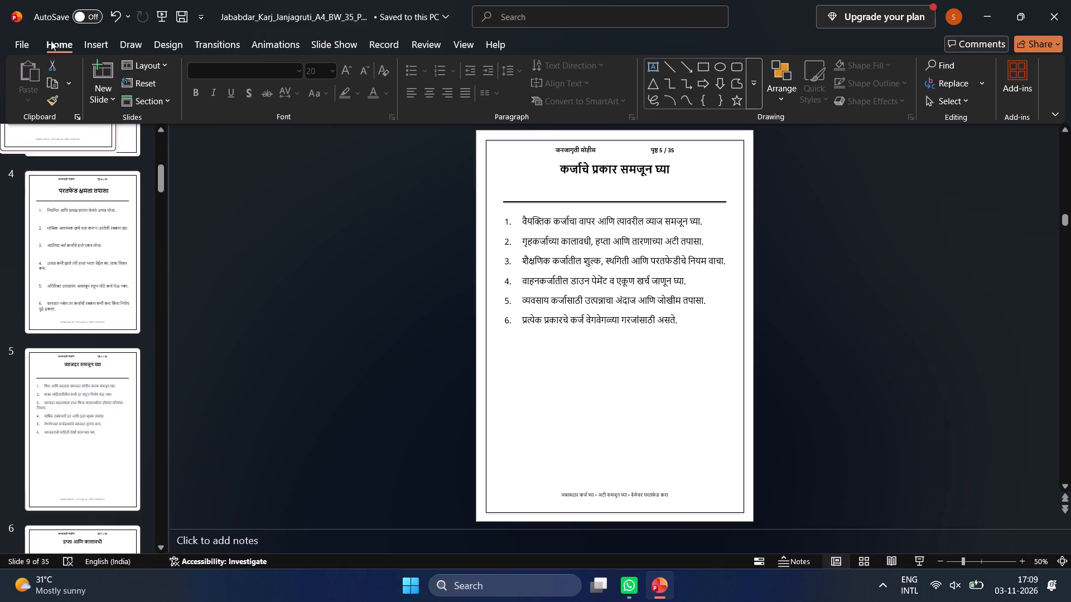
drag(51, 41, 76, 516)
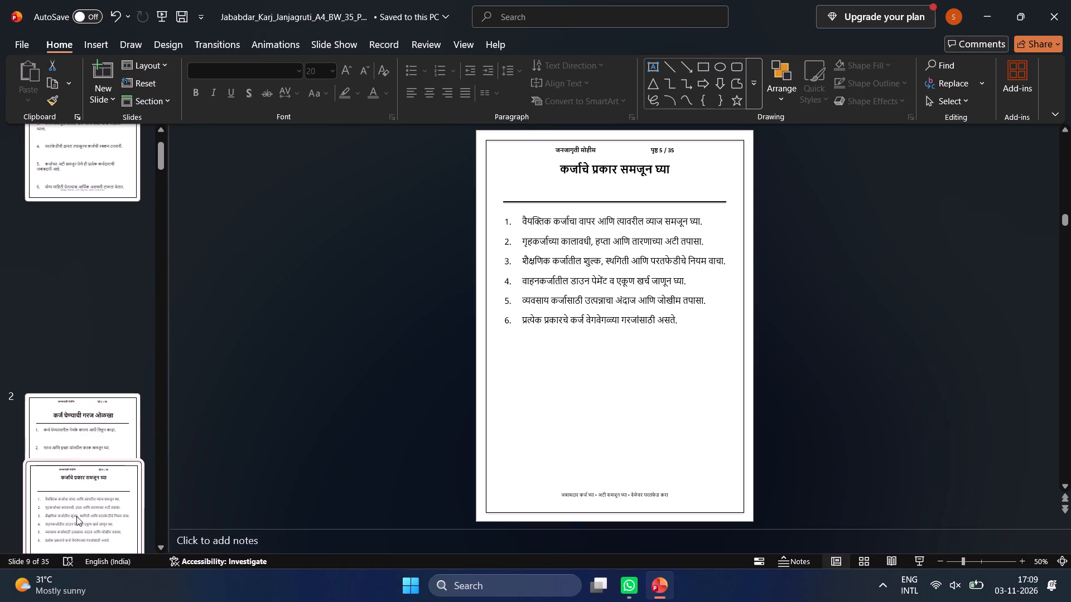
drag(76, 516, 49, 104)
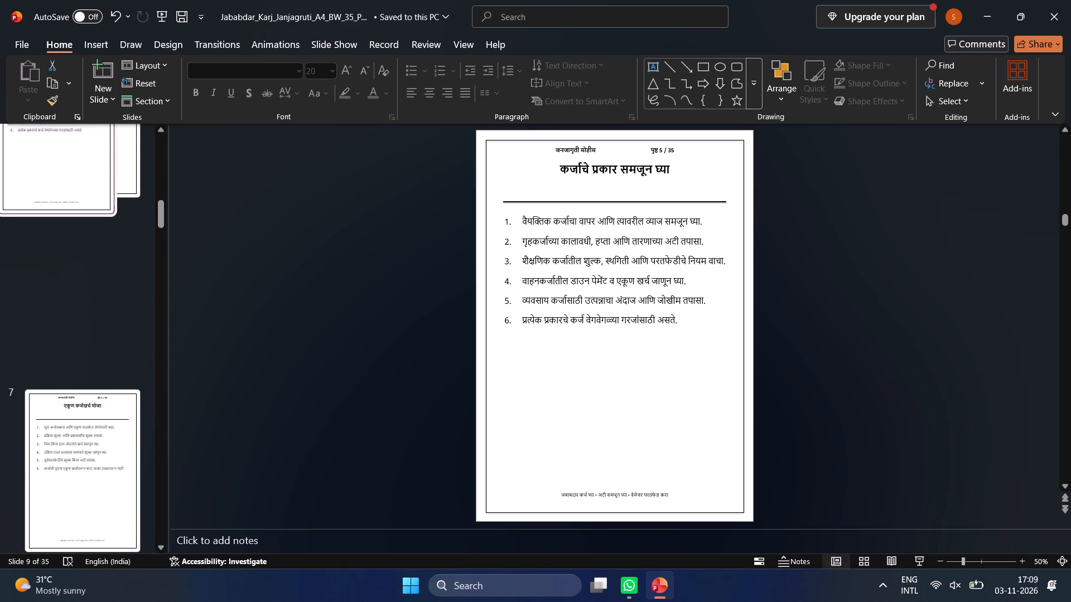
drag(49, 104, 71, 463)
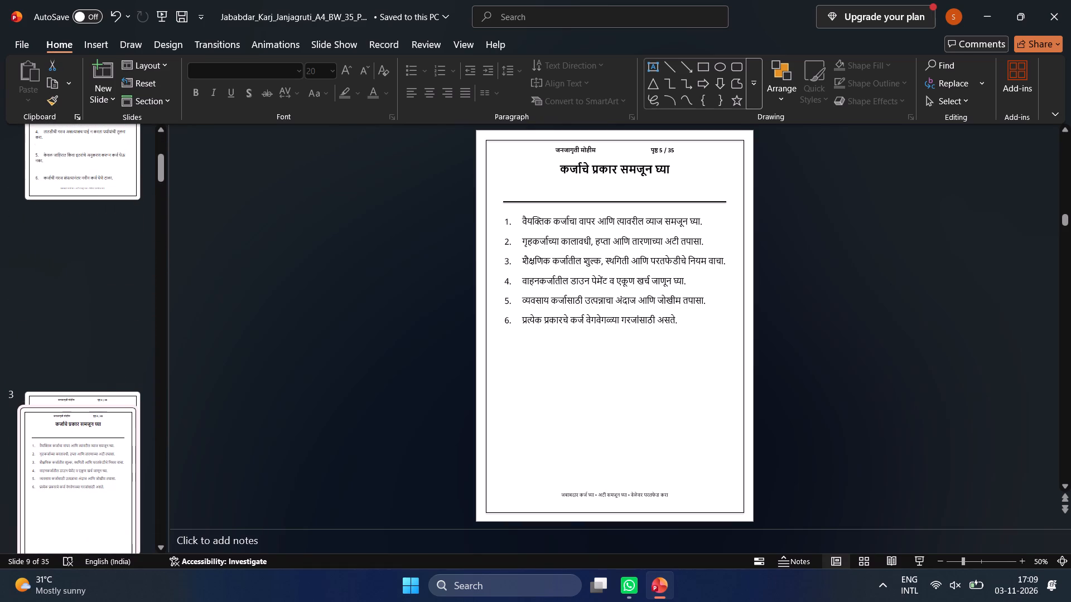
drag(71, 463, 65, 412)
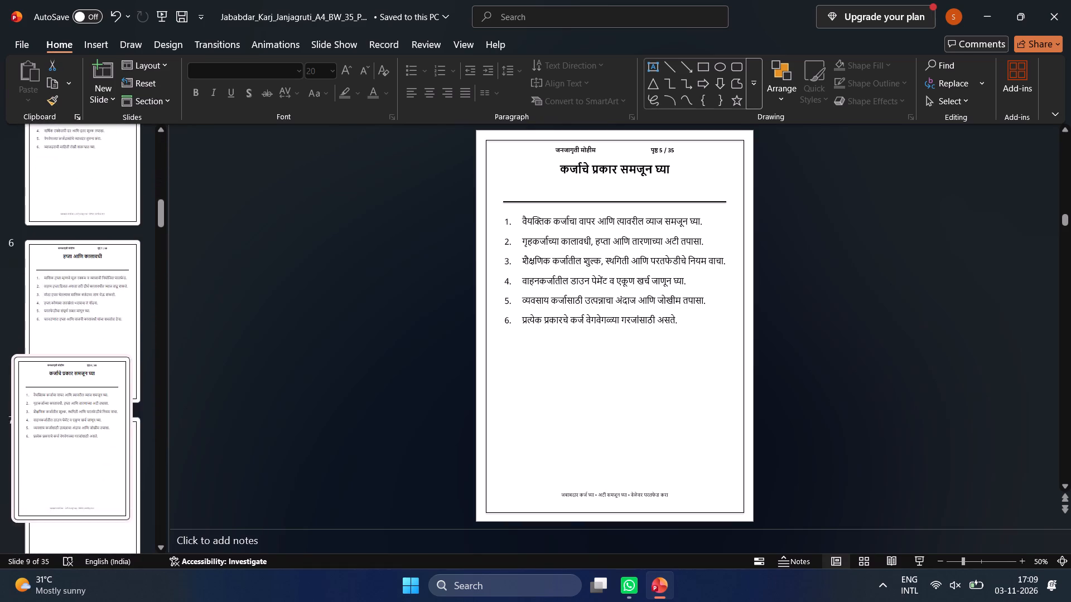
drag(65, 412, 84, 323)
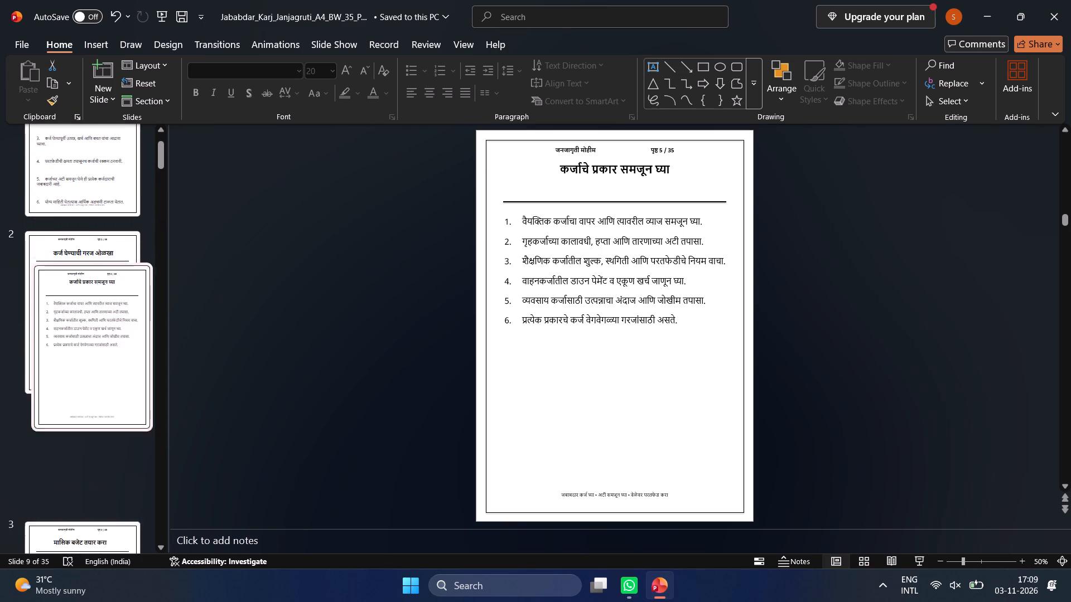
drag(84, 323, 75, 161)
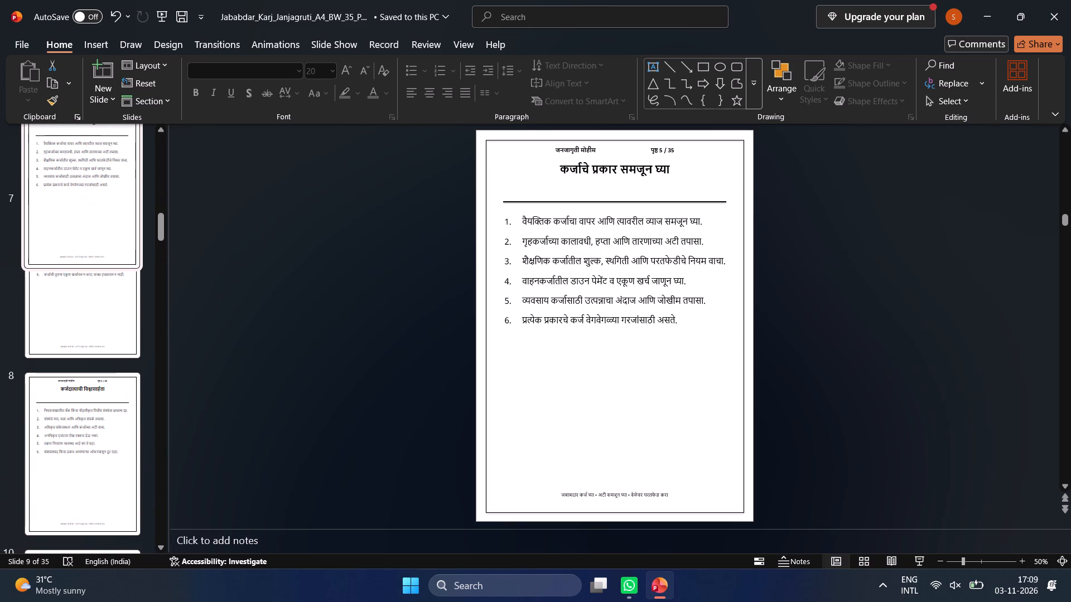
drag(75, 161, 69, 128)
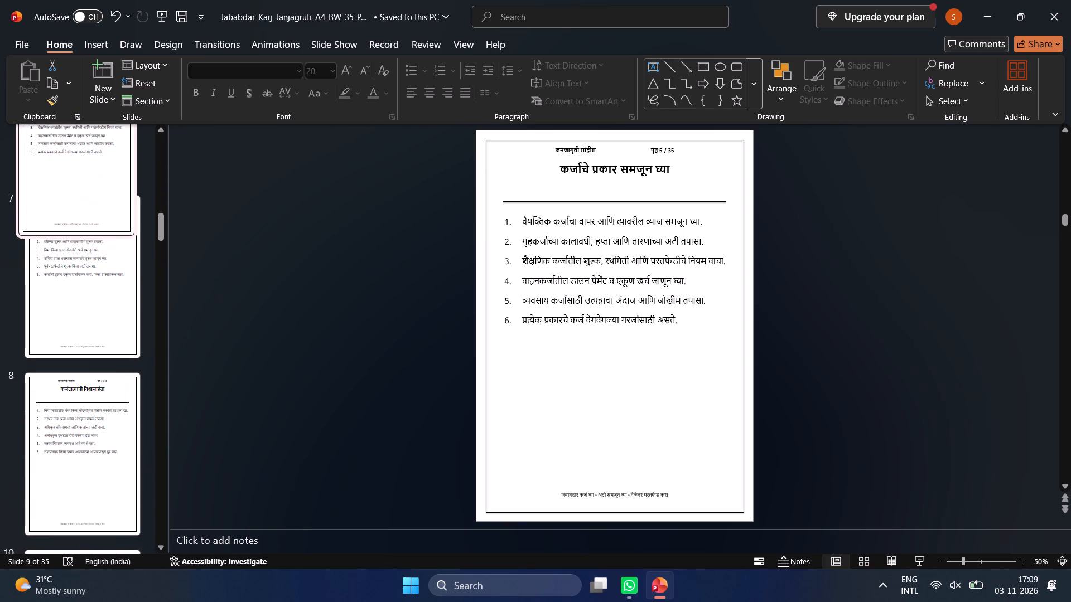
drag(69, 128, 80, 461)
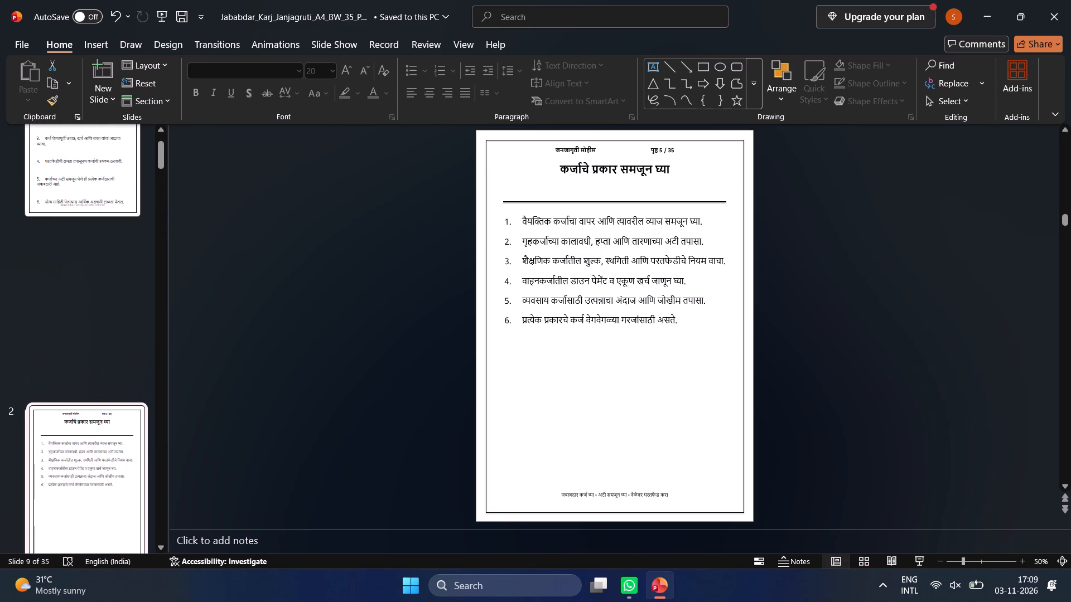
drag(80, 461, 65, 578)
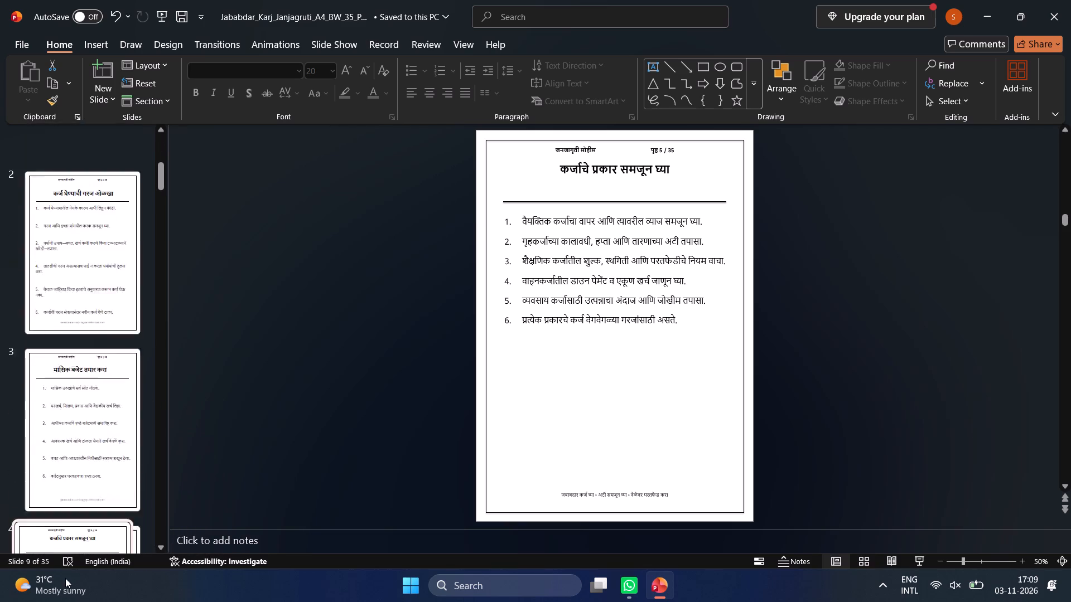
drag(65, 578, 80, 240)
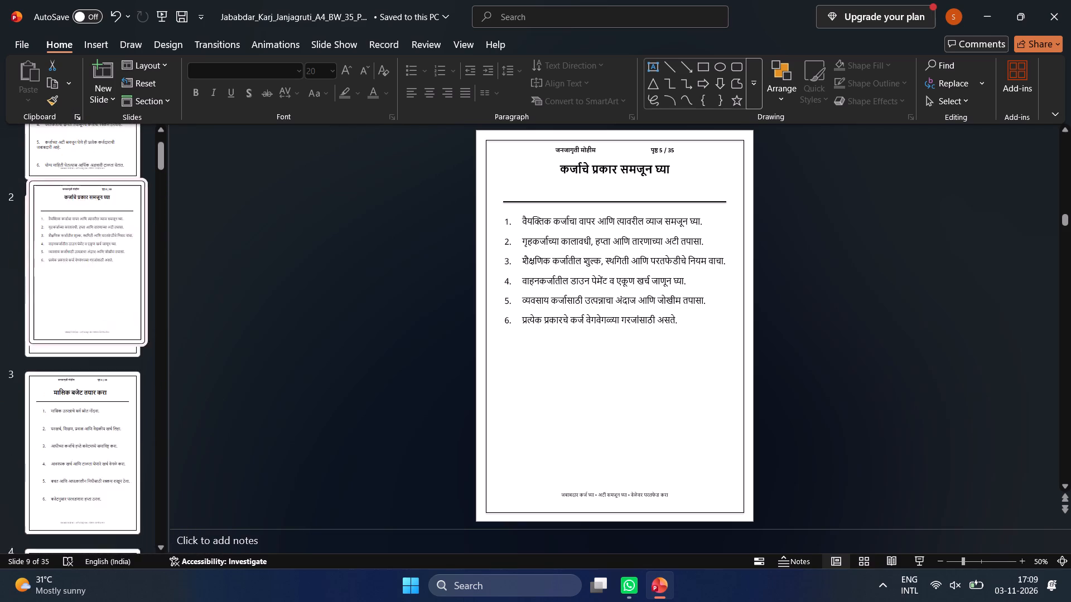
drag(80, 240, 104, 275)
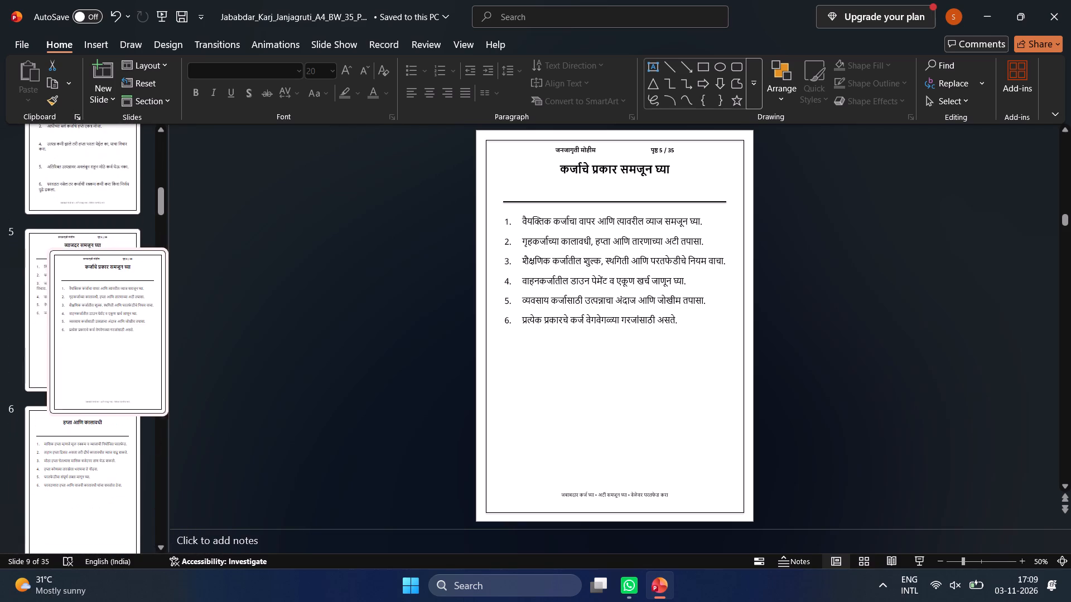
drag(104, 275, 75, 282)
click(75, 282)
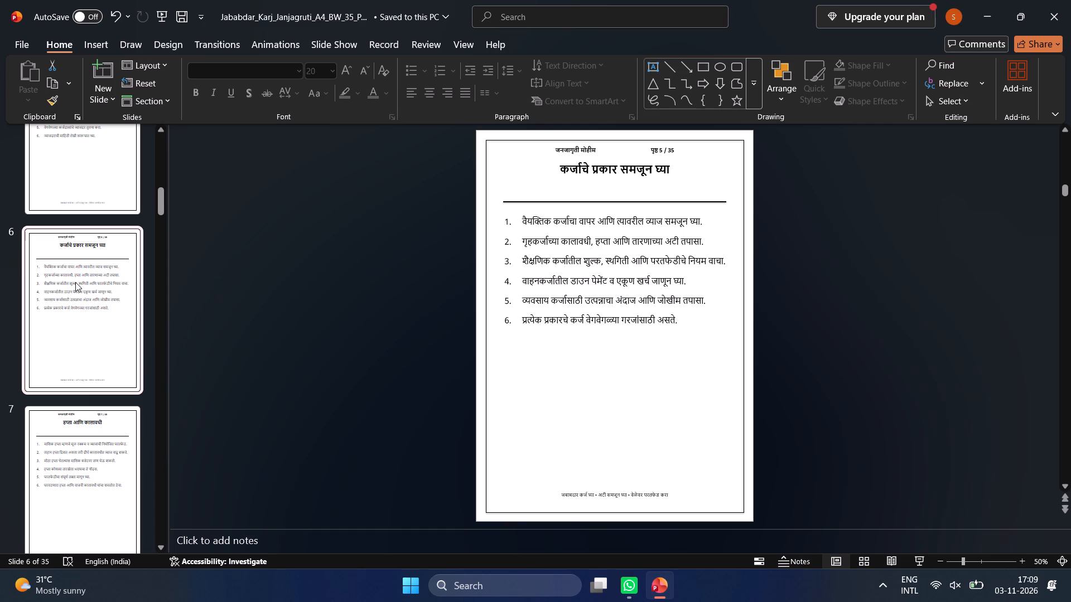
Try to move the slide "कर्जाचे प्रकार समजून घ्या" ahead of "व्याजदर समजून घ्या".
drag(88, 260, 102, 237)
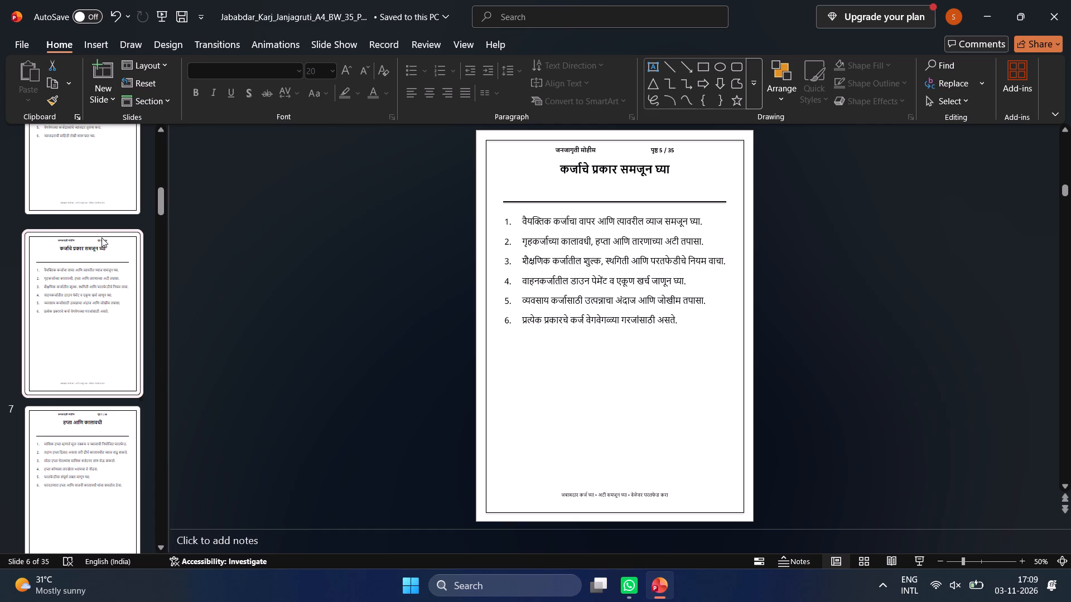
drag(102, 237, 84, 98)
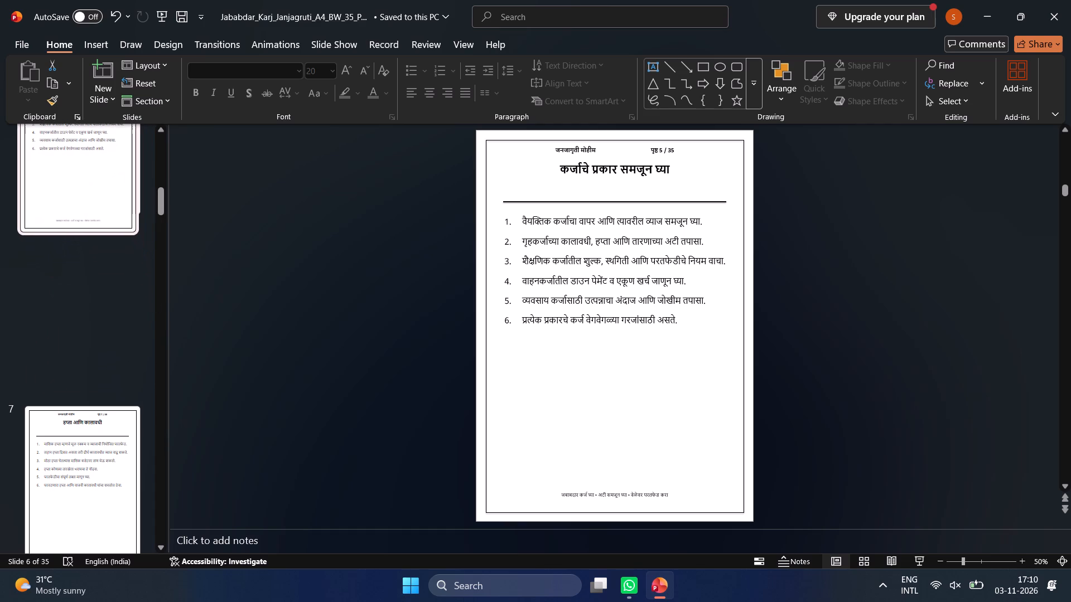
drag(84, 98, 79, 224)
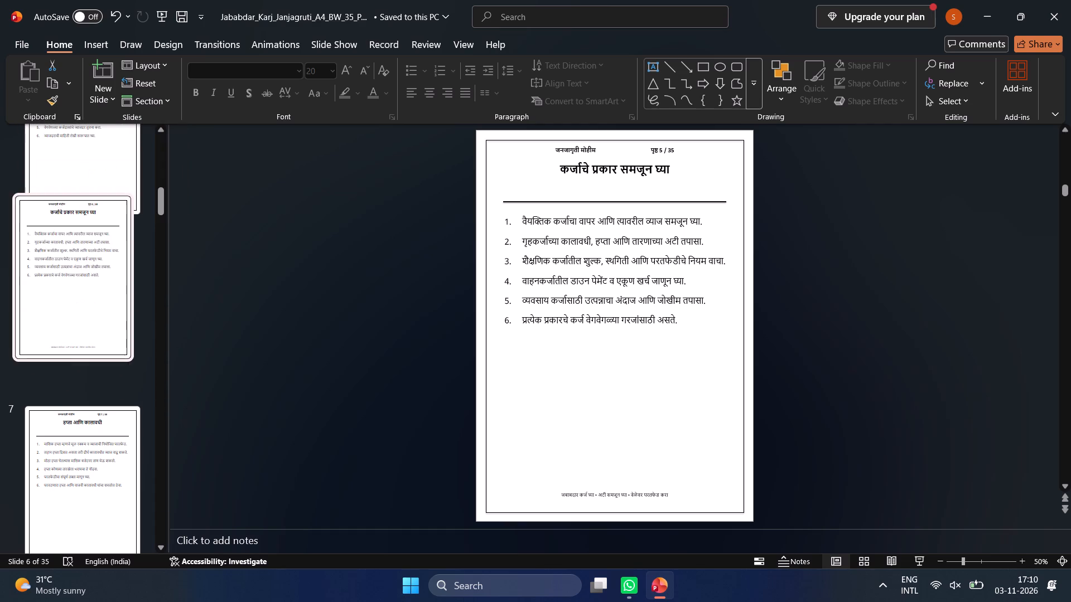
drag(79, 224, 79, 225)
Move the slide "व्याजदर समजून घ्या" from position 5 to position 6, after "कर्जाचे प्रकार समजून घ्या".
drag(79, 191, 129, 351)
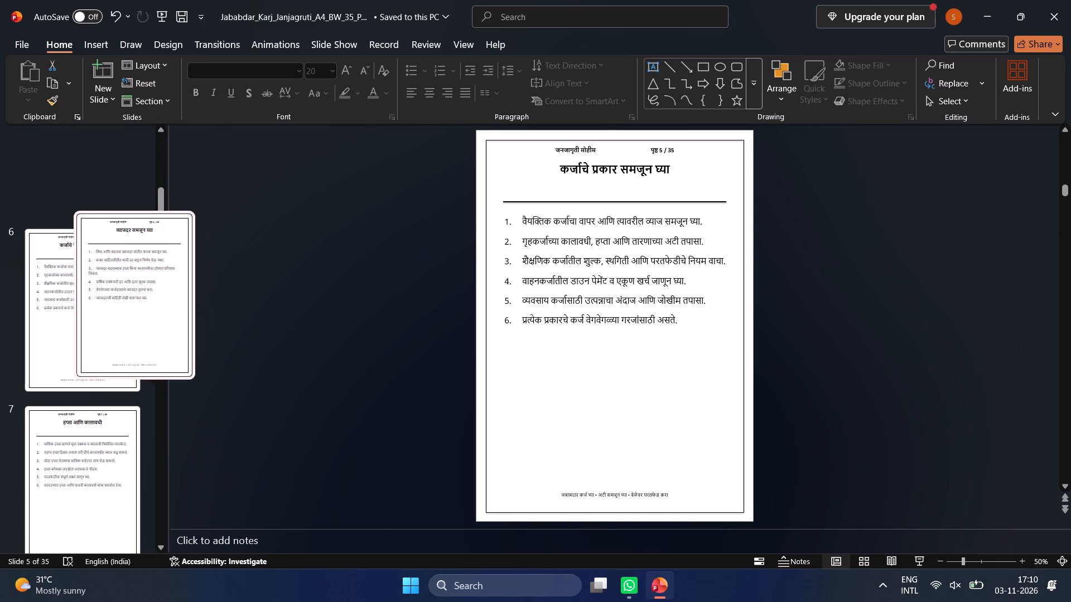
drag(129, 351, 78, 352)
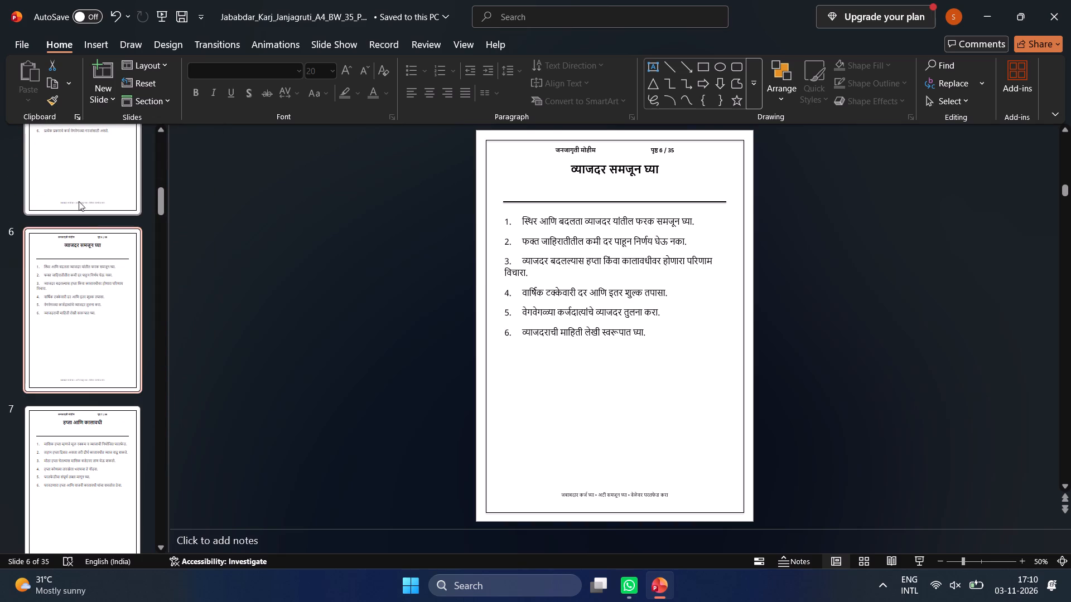
Open slide 5, "कर्जाचे प्रकार समजून घ्या", and select its title text box.
double_click(75, 178)
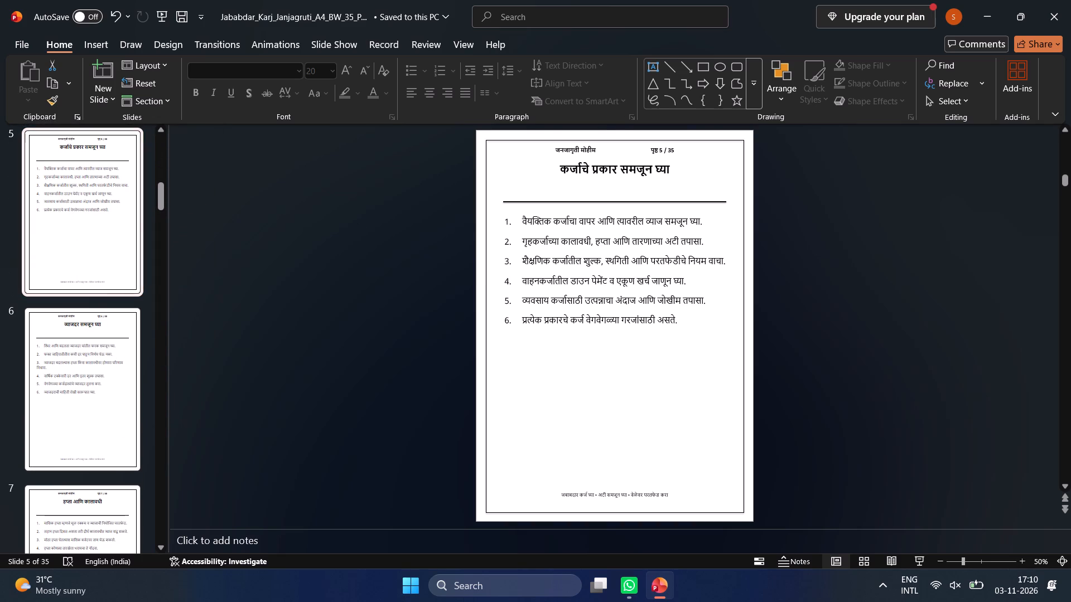
click(539, 166)
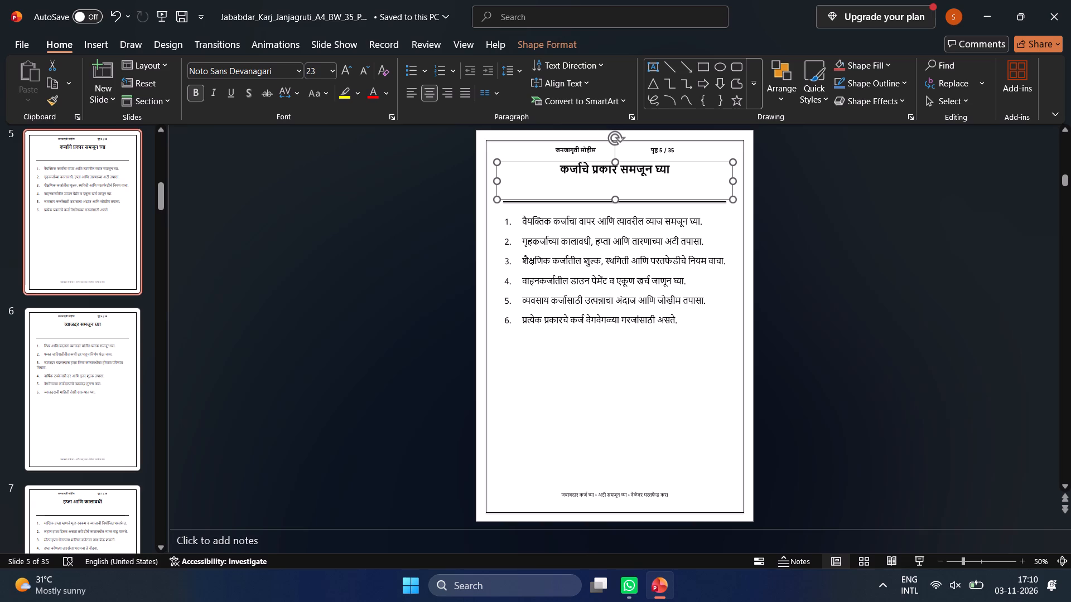
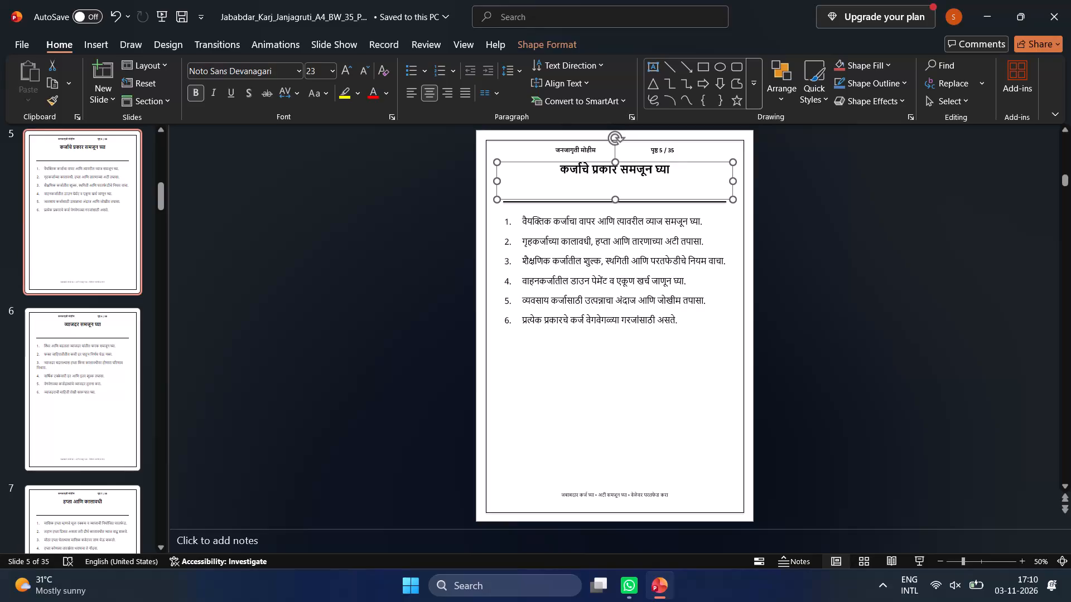
Move the title "कर्जाचे प्रकार समजून घ्या" on slide 5 down, closer to the horizontal line beneath it.
drag(539, 186, 539, 198)
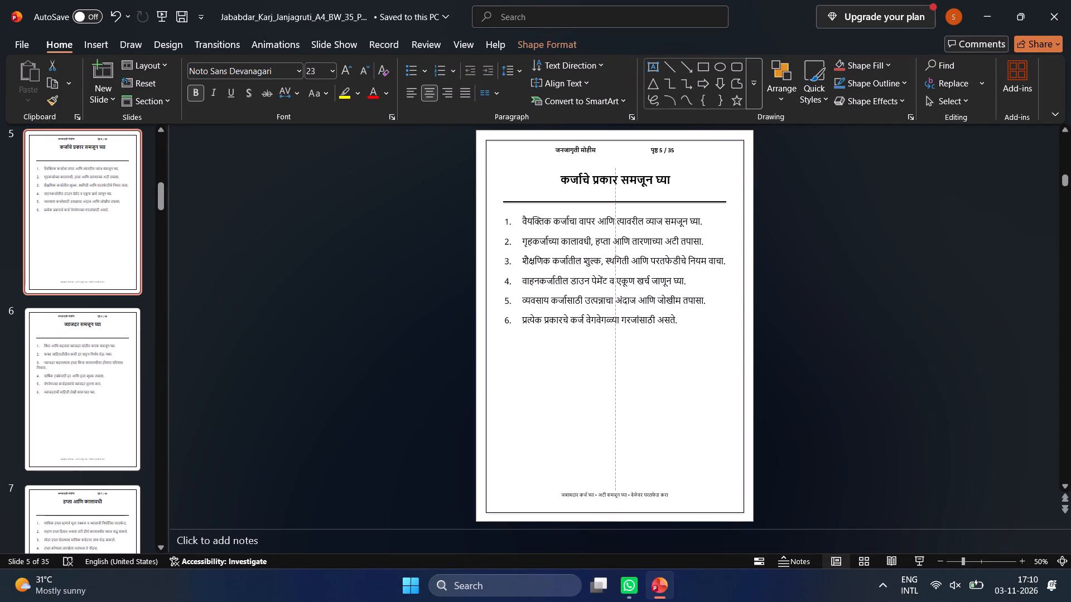
drag(539, 198, 539, 193)
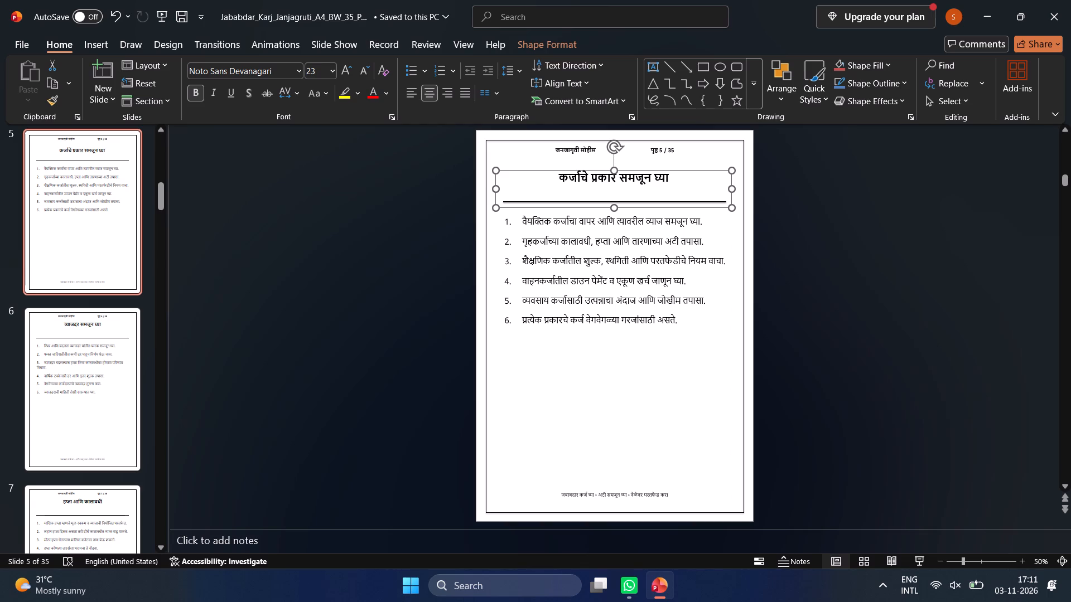
click(549, 186)
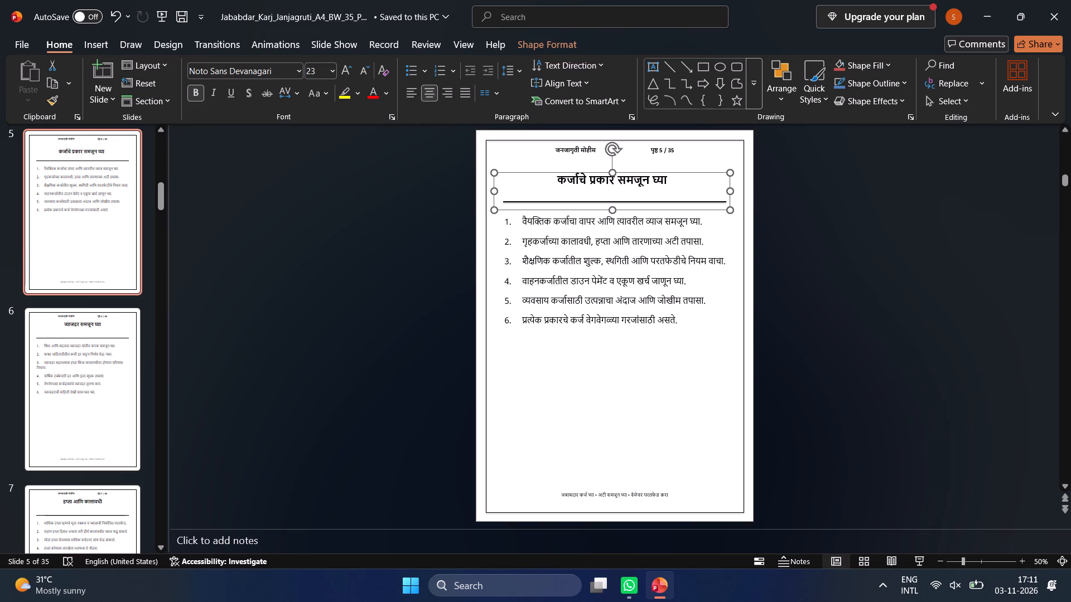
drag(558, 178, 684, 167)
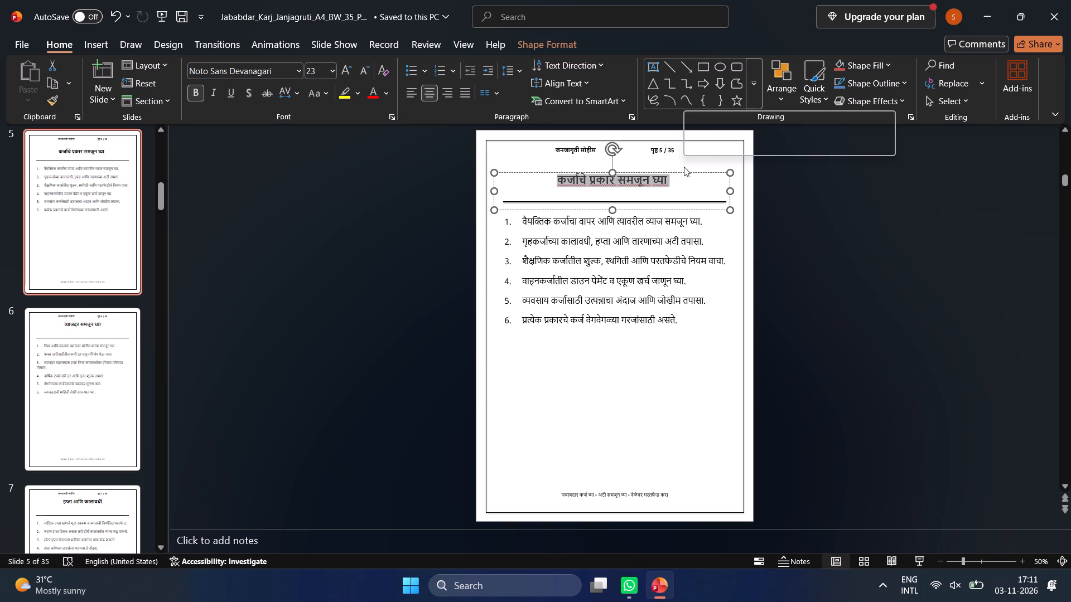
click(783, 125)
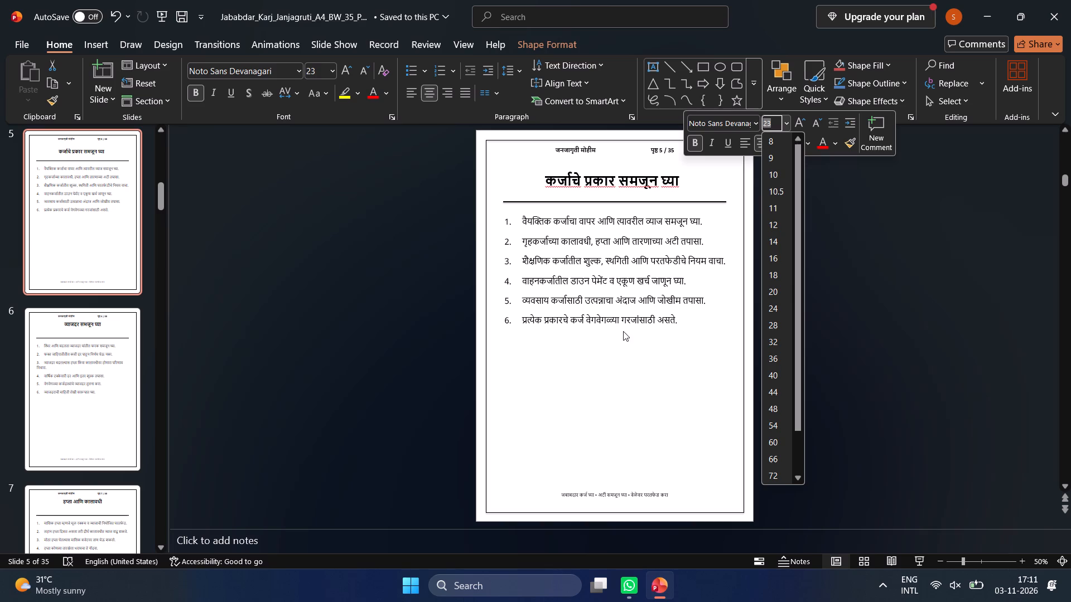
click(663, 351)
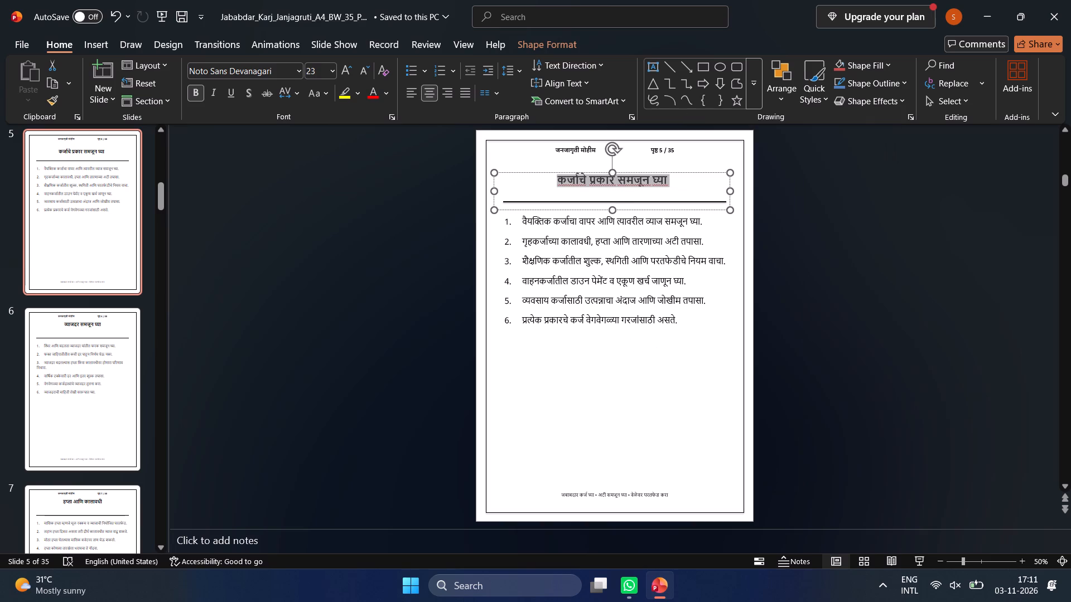
Insert a blank line after each of points 1 to 5 in slide 5's numbered list to space out the six points.
click(663, 351)
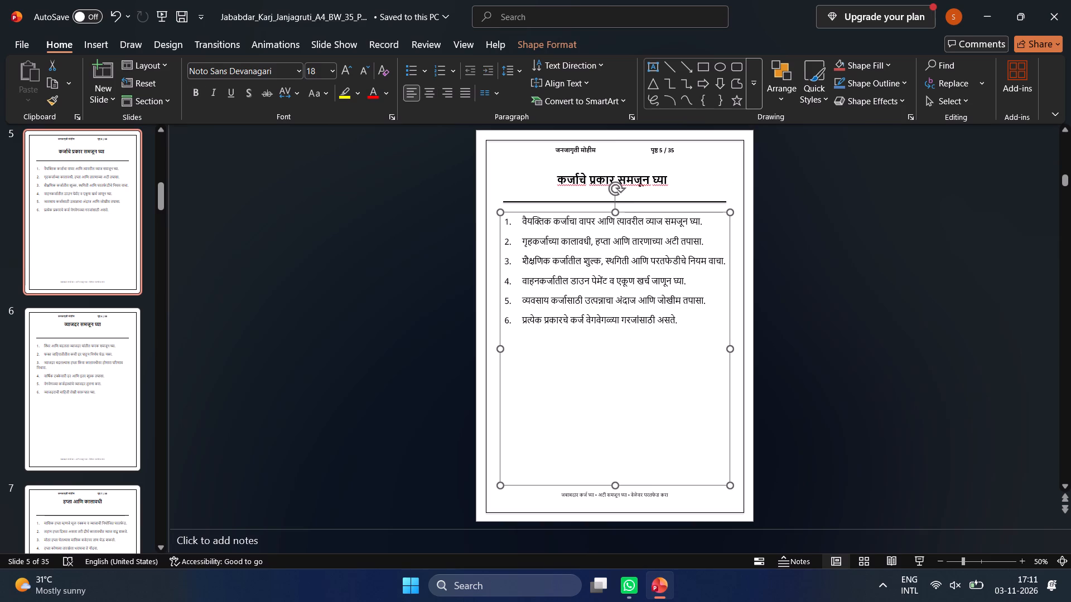
click(705, 218)
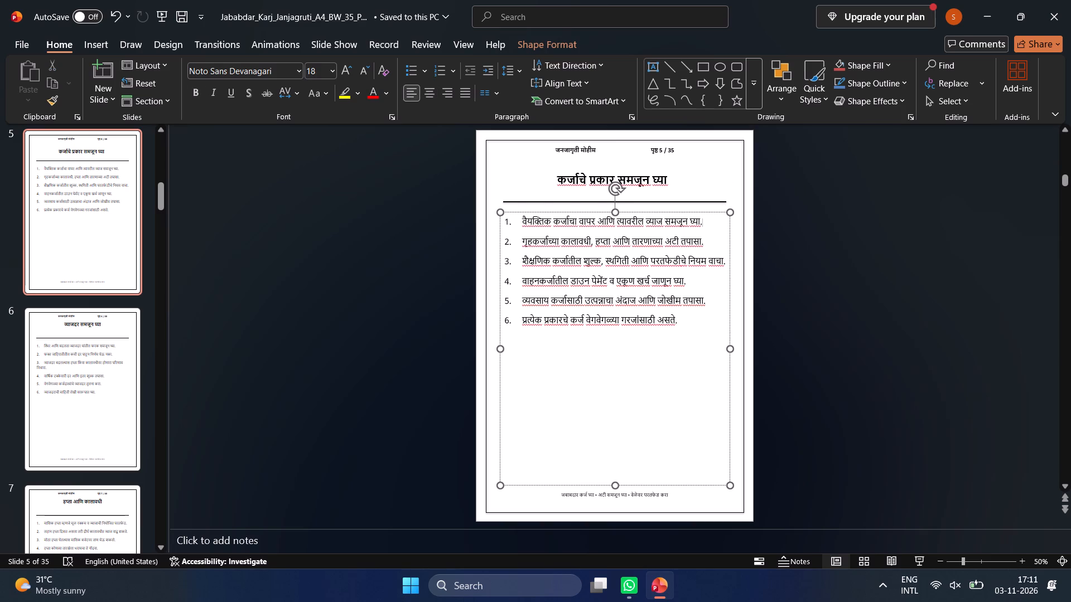
key(Return)
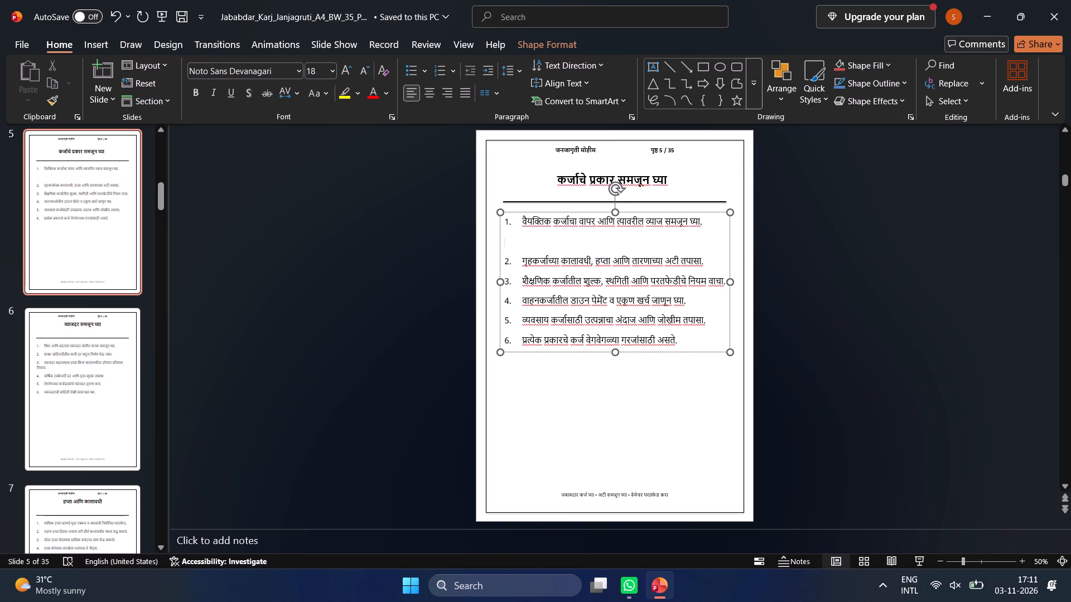
click(709, 261)
key(Return)
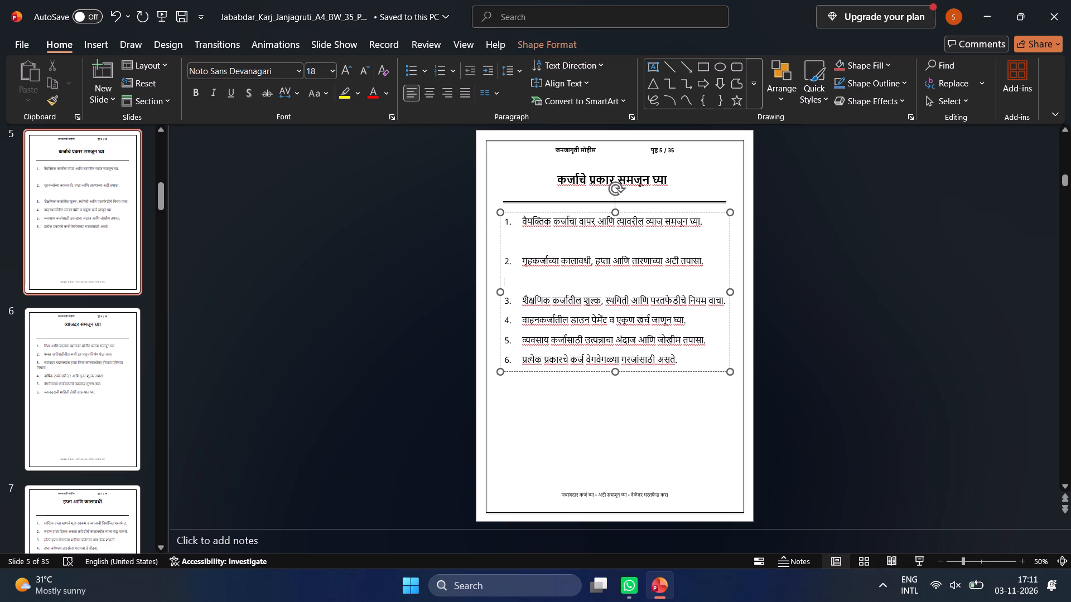
click(725, 298)
key(Return)
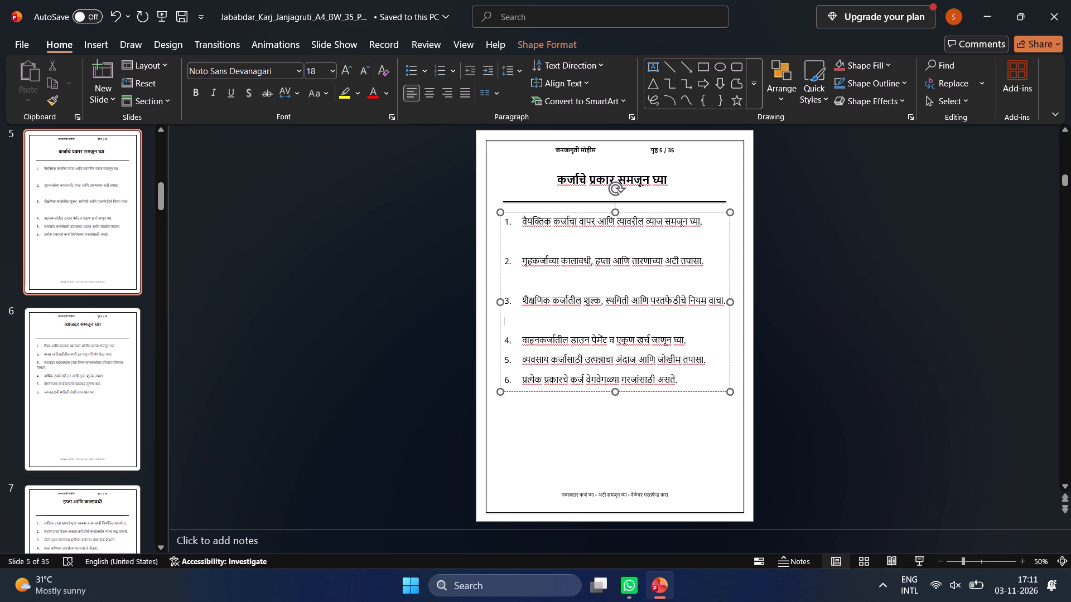
click(694, 340)
key(Return)
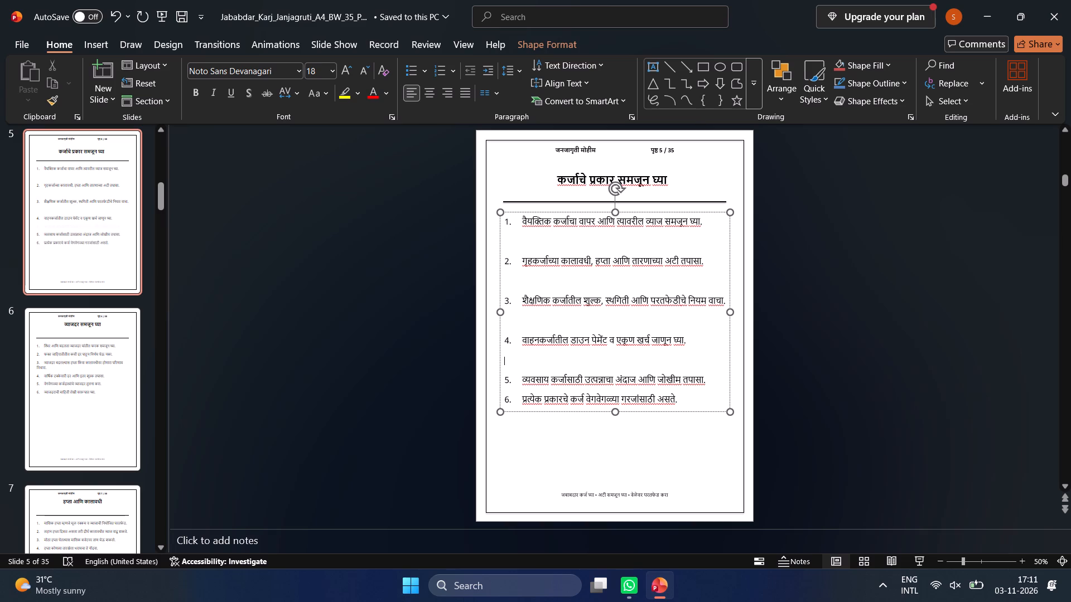
click(720, 377)
key(Return)
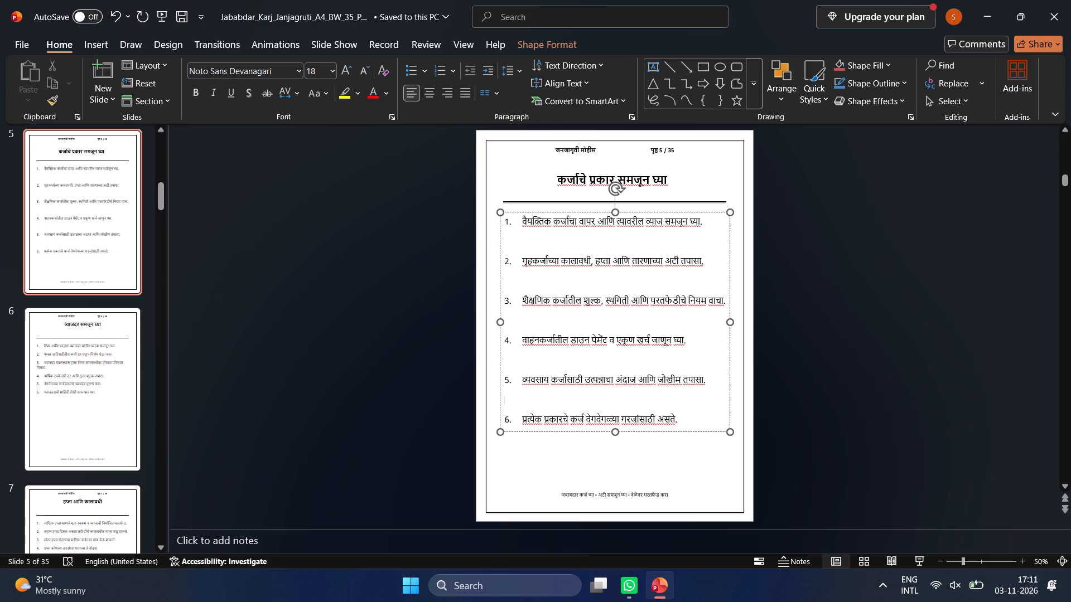
Shift slide 5's numbered-list text box slightly right and down, keeping it within the page border.
drag(504, 222, 532, 226)
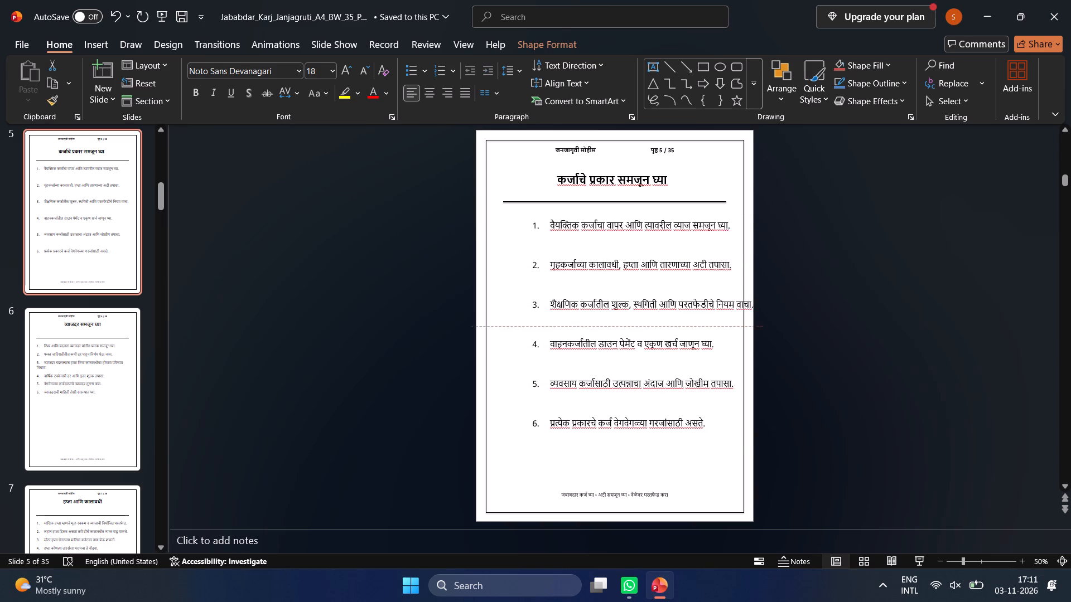
drag(532, 226, 512, 227)
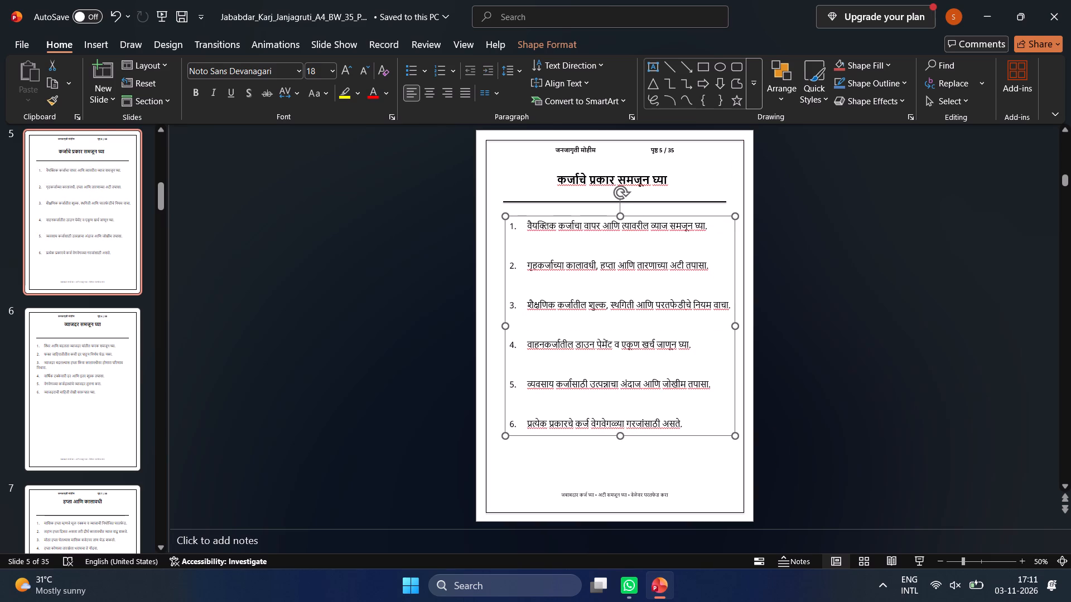
Set the font size of slide 5's numbered points to 20, from point 1 into point 6.
drag(513, 224, 530, 228)
drag(530, 228, 513, 231)
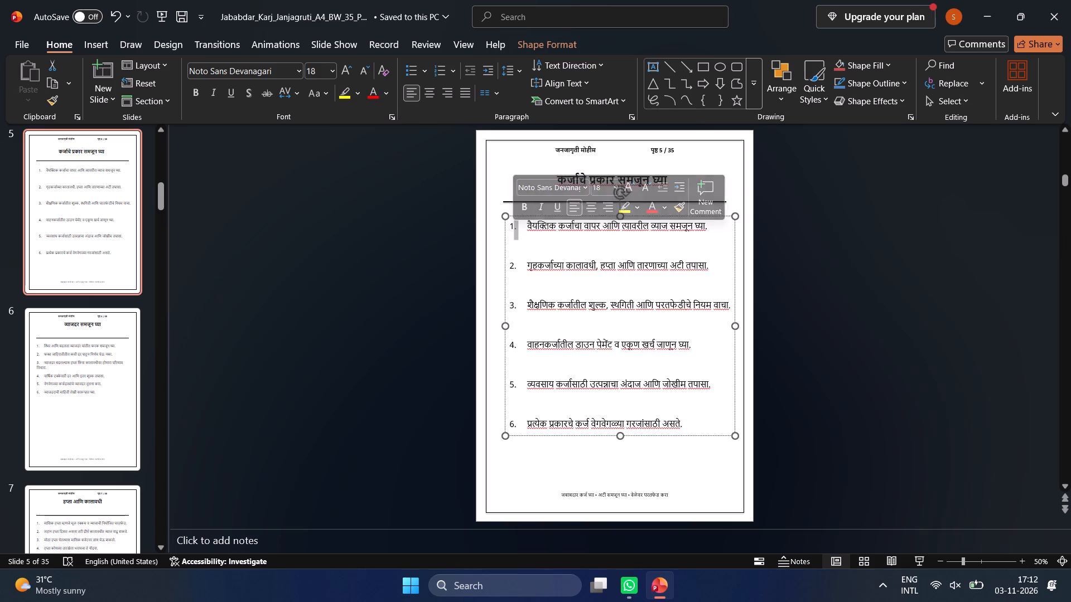
click(544, 234)
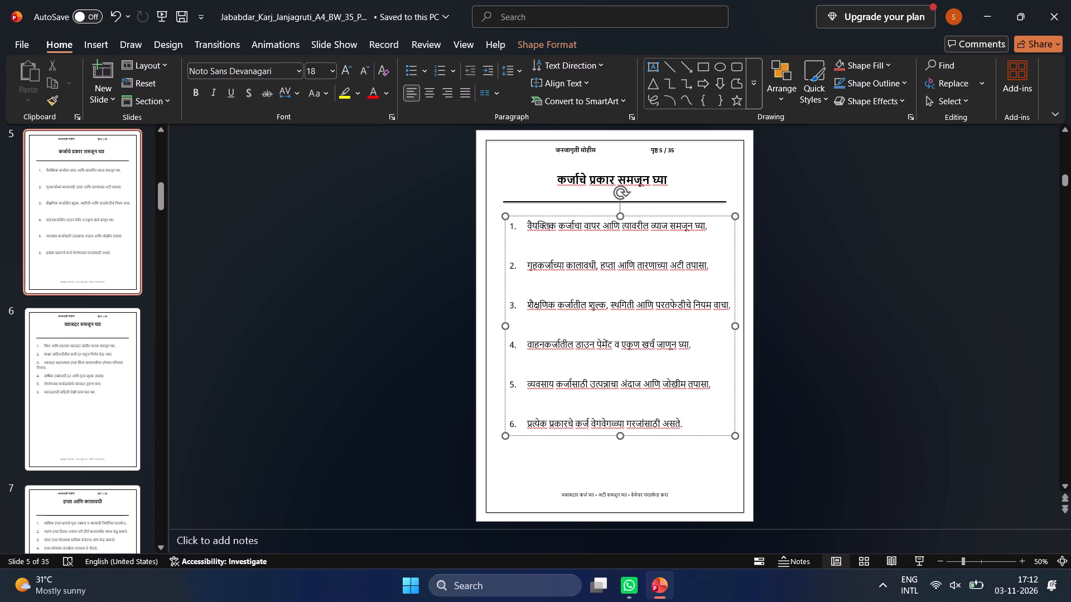
drag(510, 225, 647, 287)
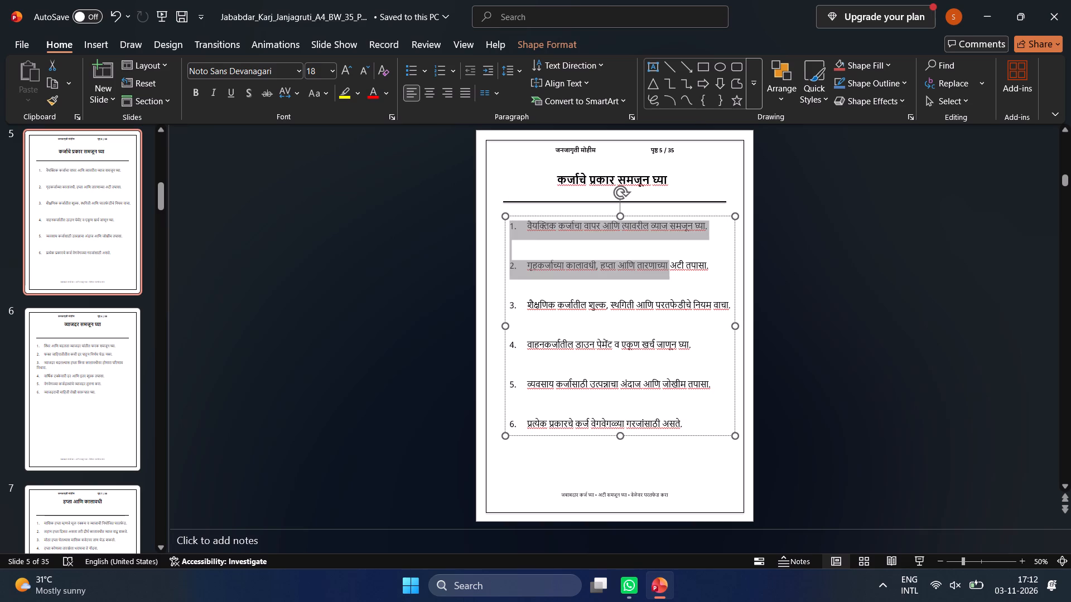
drag(647, 287, 641, 435)
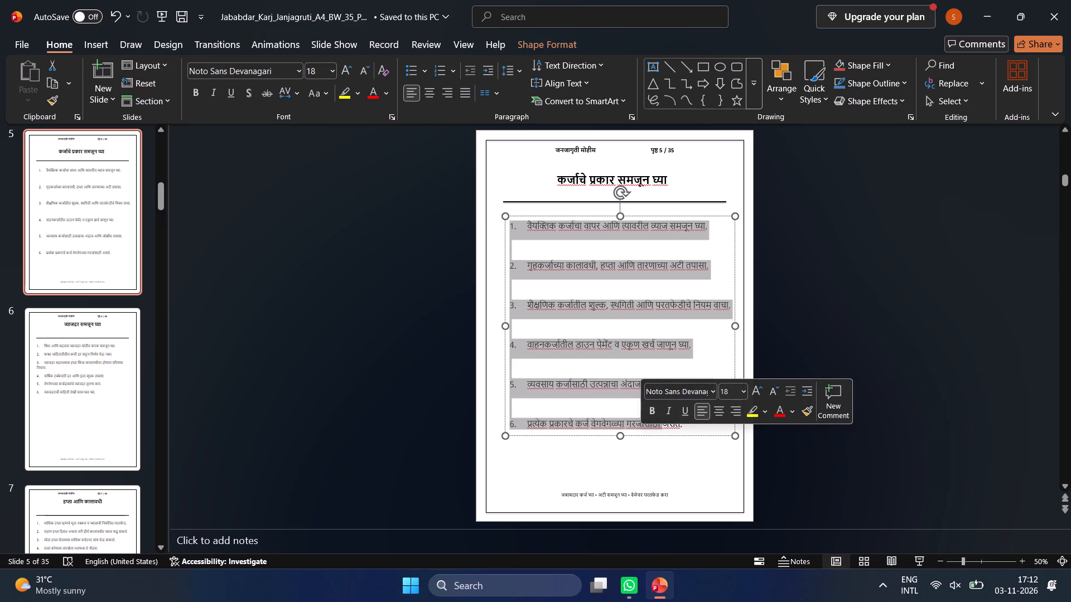
click(745, 389)
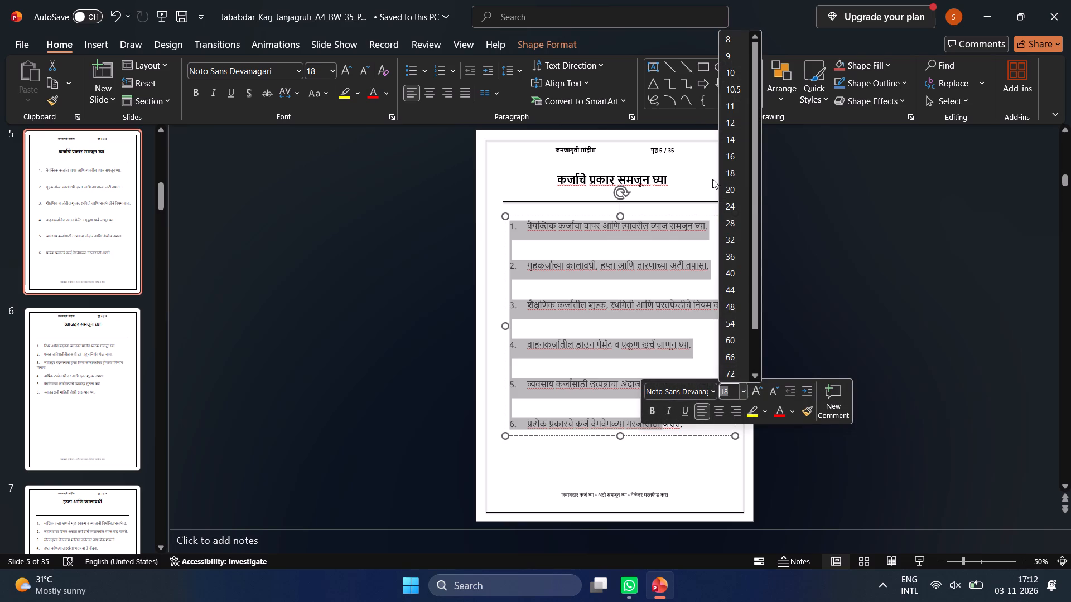
drag(740, 193, 698, 385)
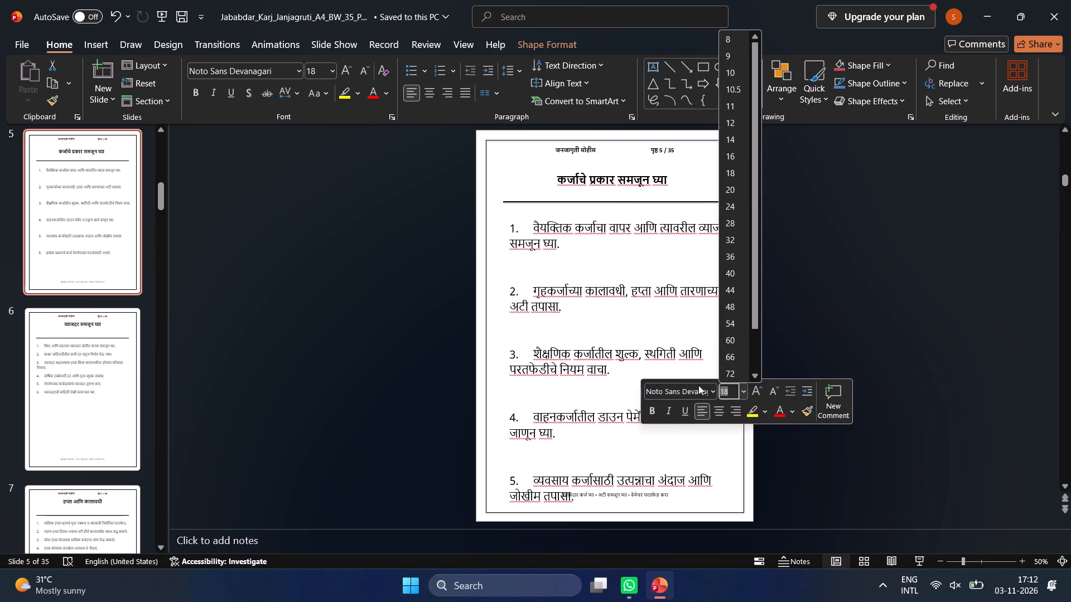
drag(698, 385, 698, 397)
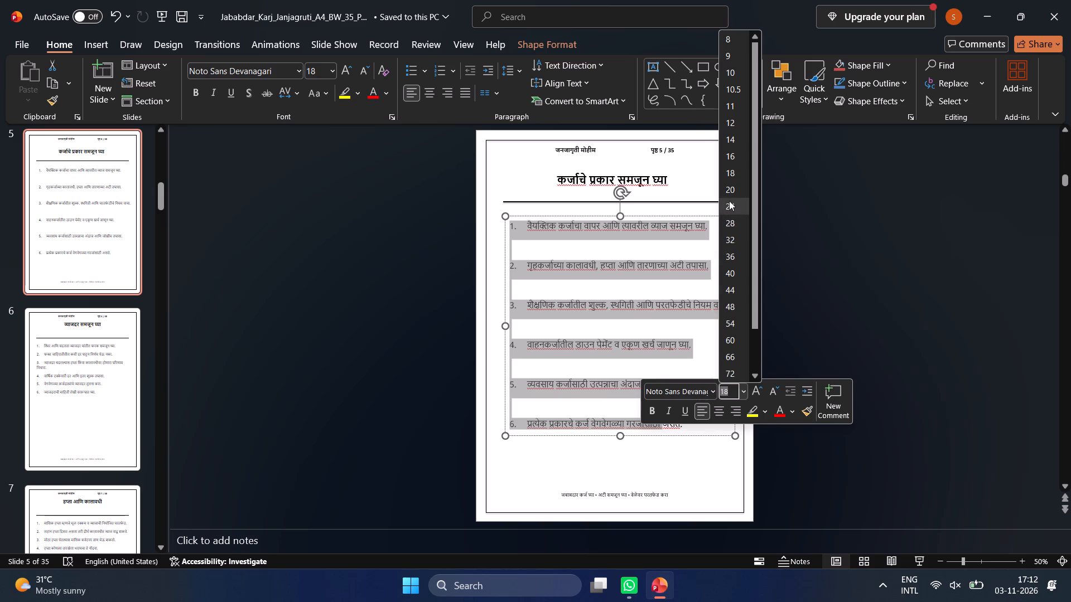
click(729, 193)
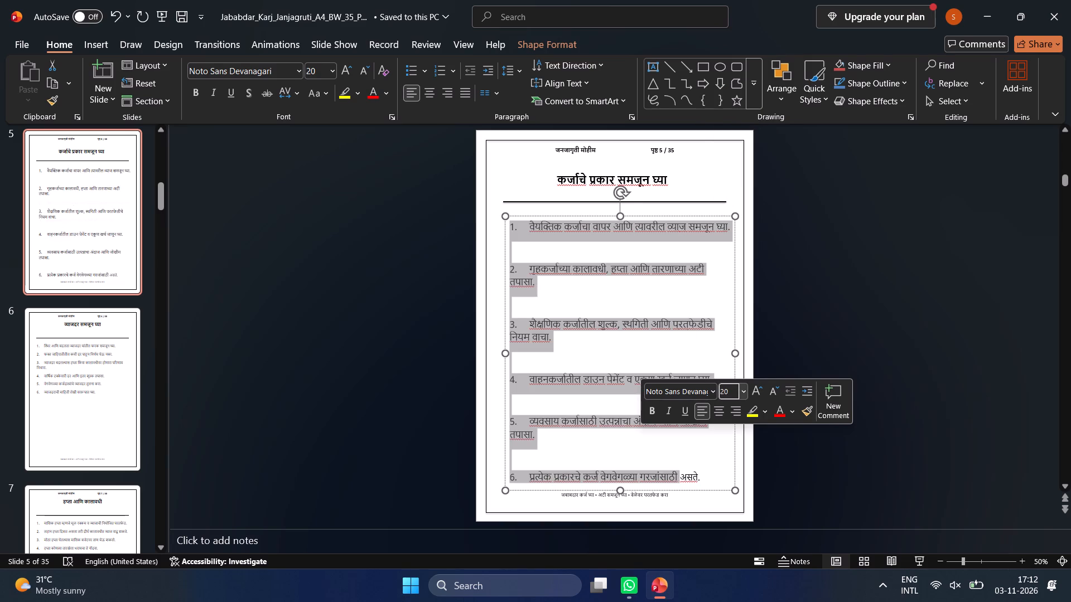
Set the font size of the last word of point 6, "असते", to 20.
drag(645, 445, 691, 472)
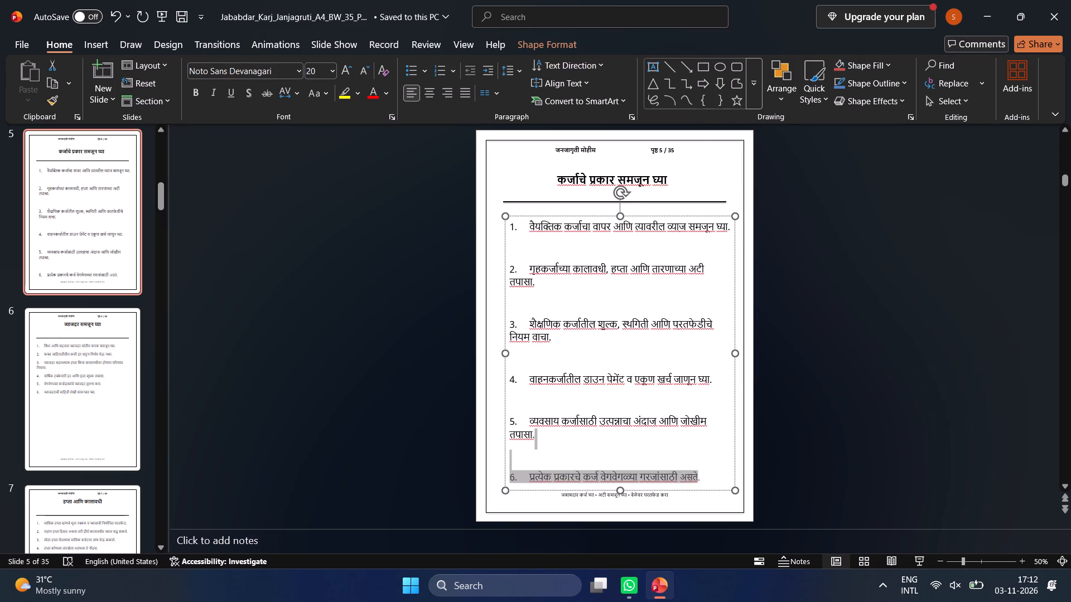
drag(691, 472, 693, 473)
click(659, 454)
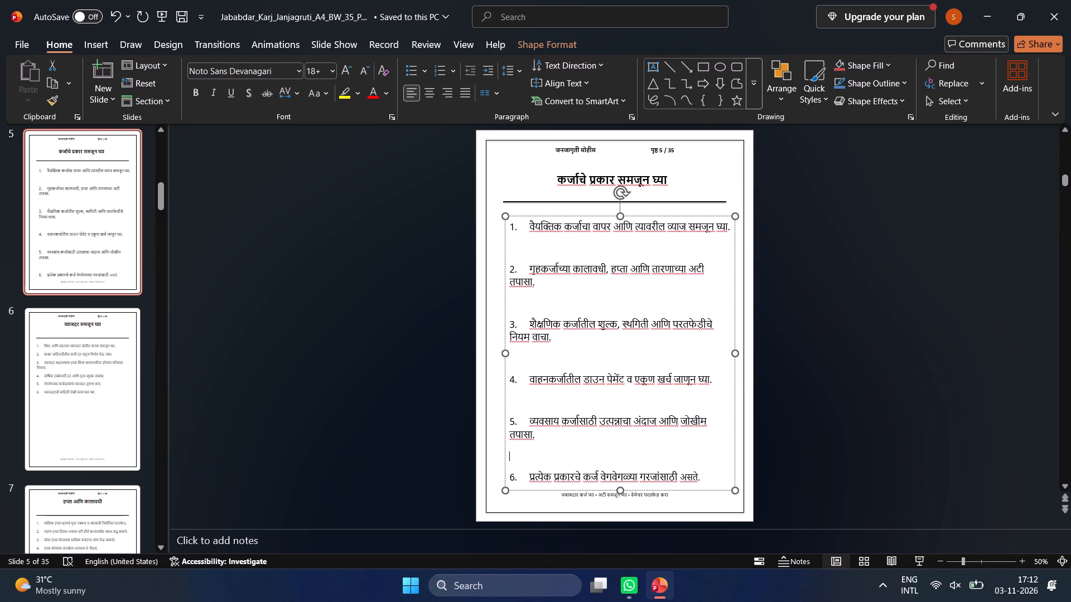
double_click(689, 474)
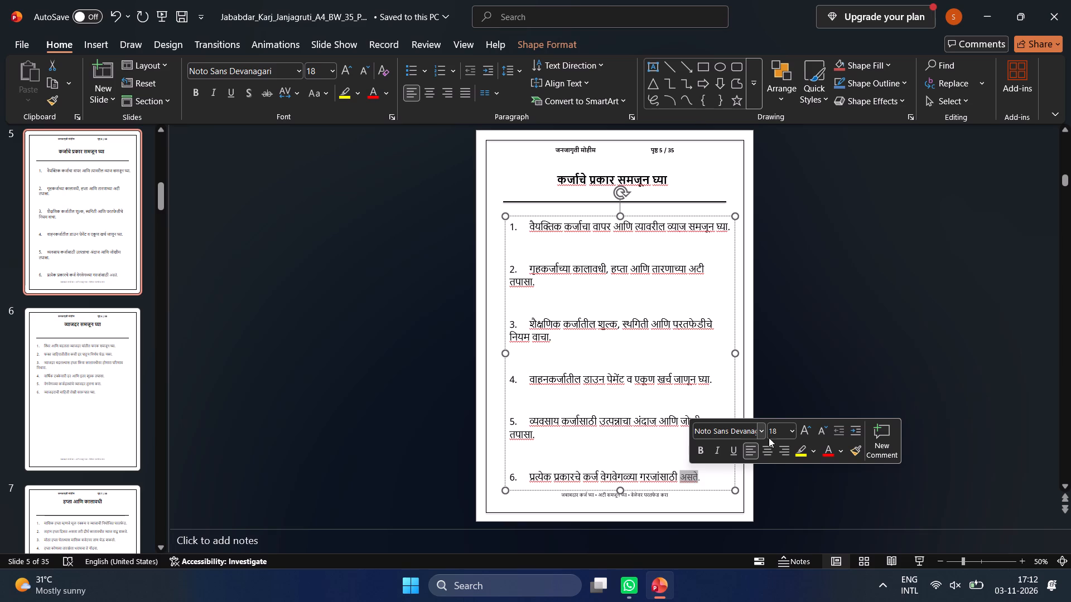
click(792, 431)
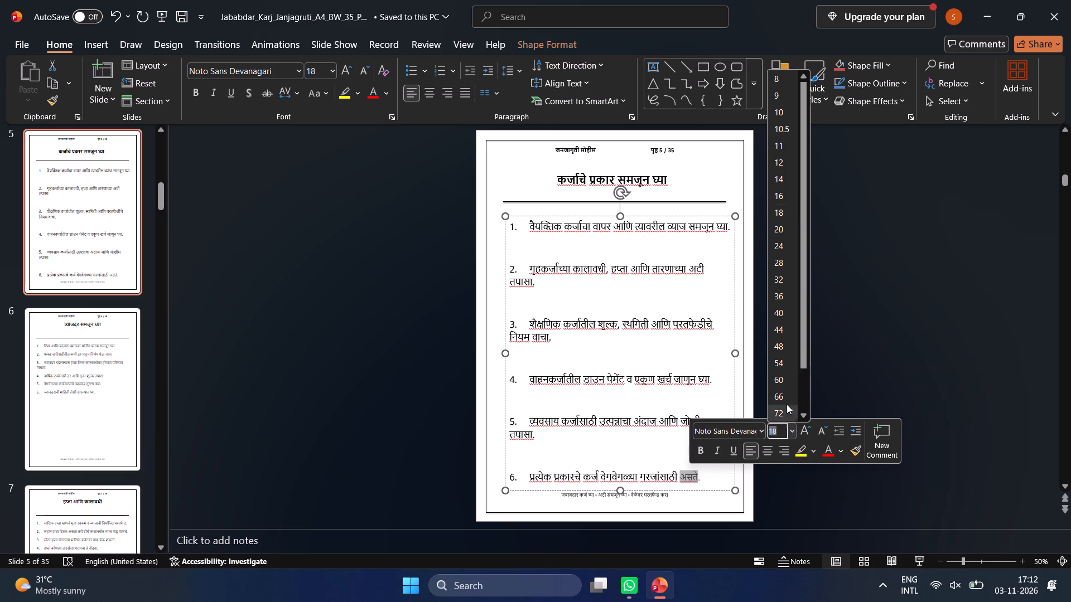
click(787, 232)
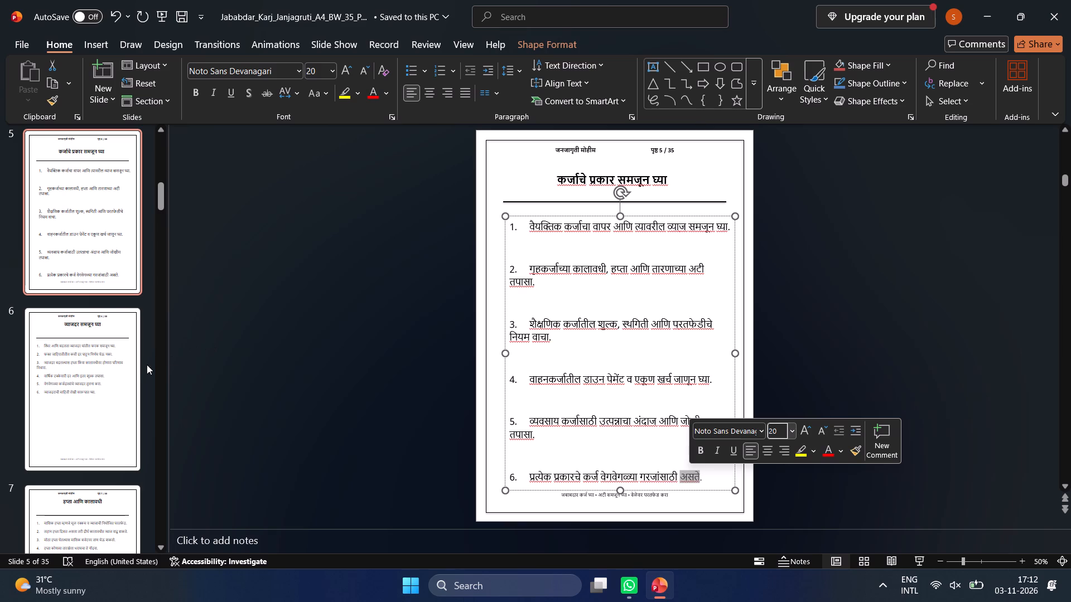
Lower slide 6's title "व्याजदर समजून घ्या" so it sits closer to the divider line.
click(110, 400)
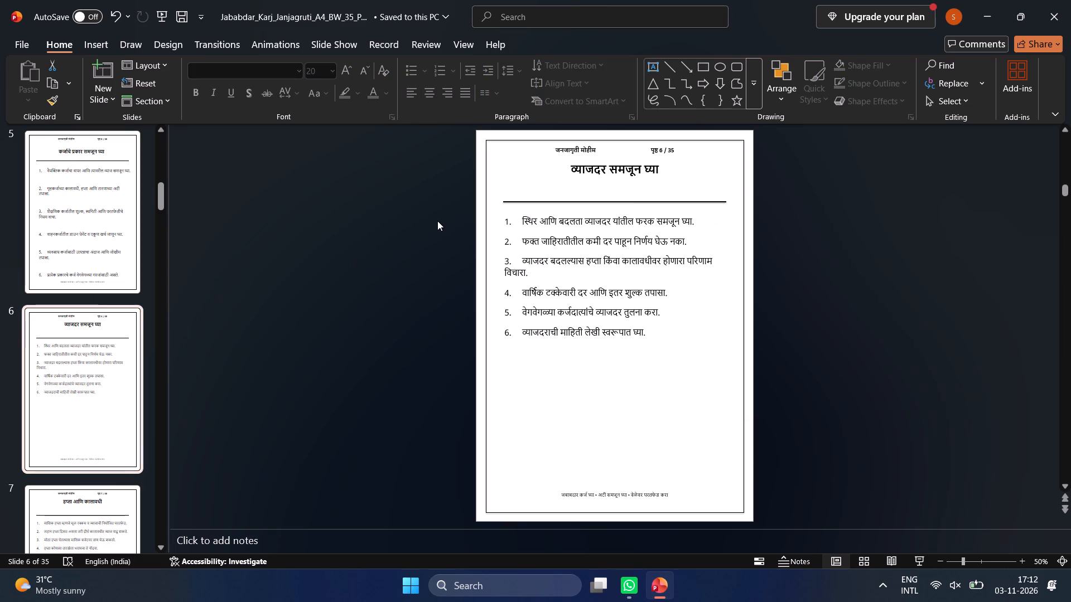
click(573, 162)
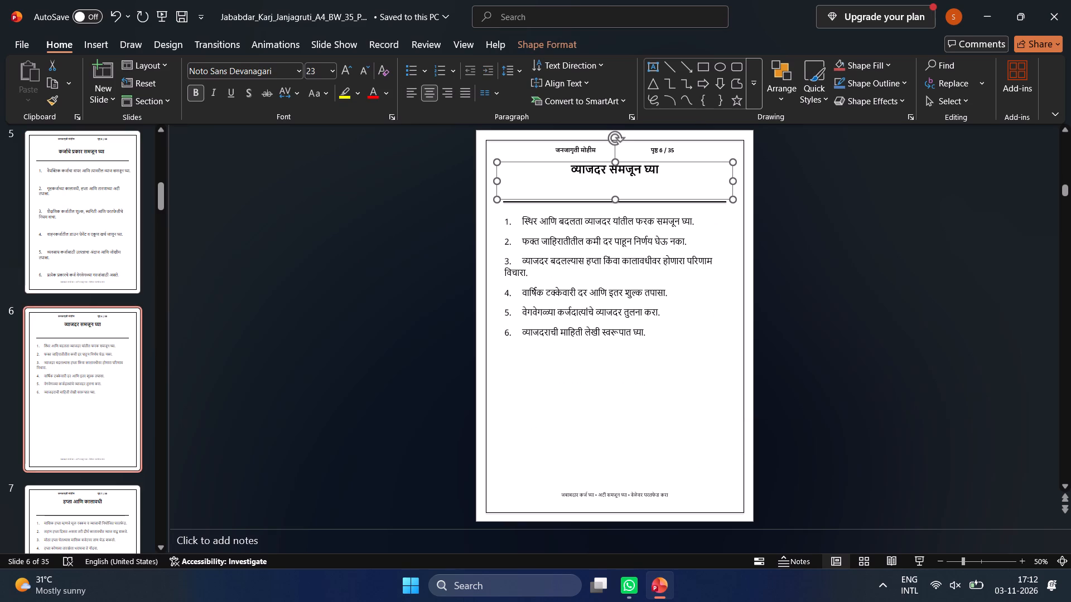
drag(551, 176, 553, 186)
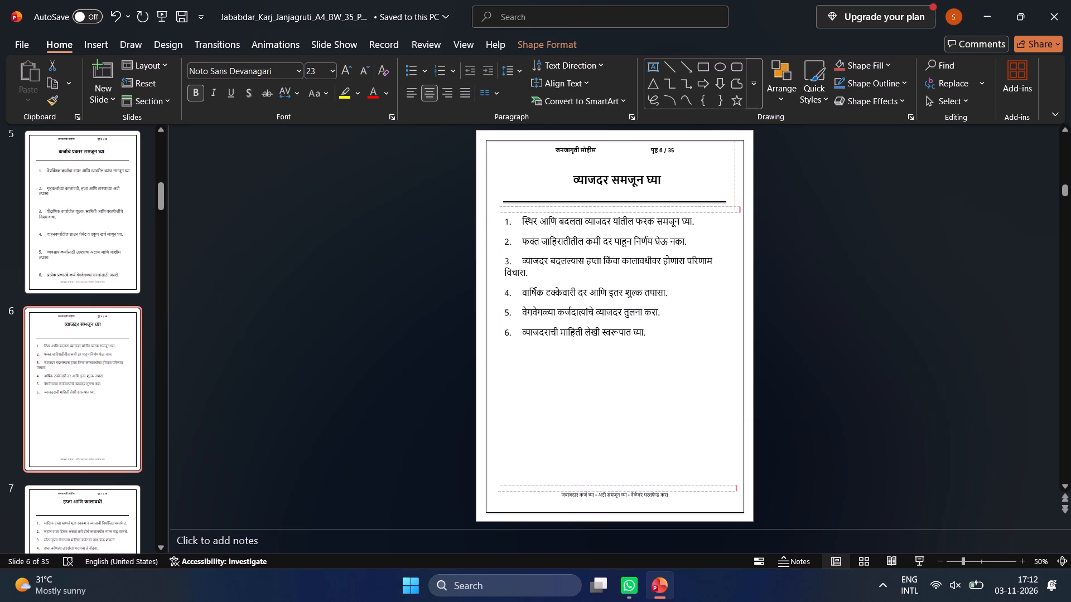
drag(553, 186, 554, 186)
click(554, 186)
click(556, 181)
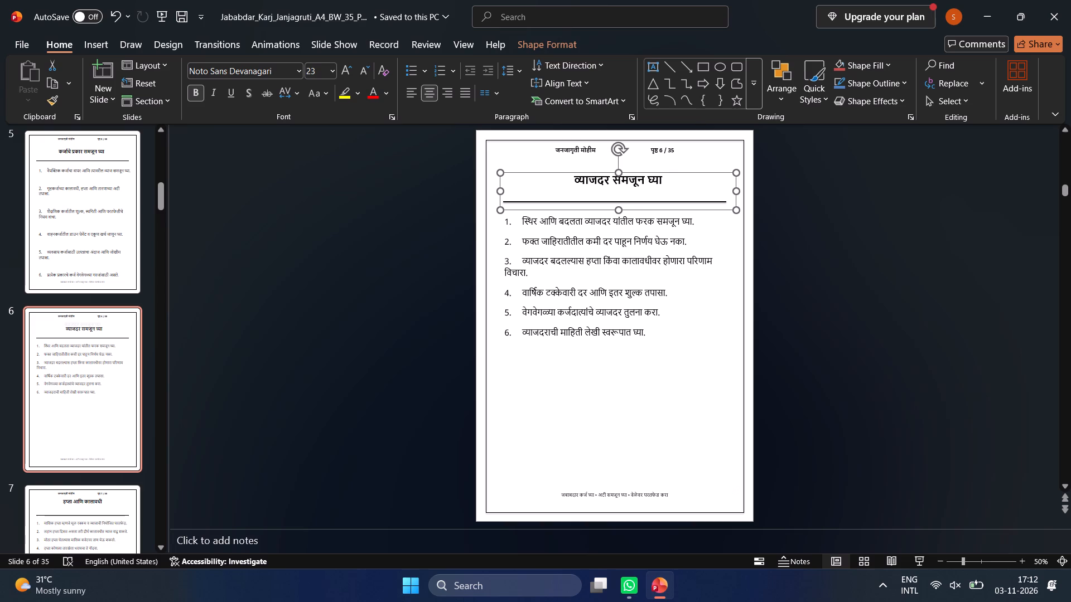
Set the font size of slide 6's title to 28.
drag(556, 181, 569, 177)
drag(576, 182, 667, 181)
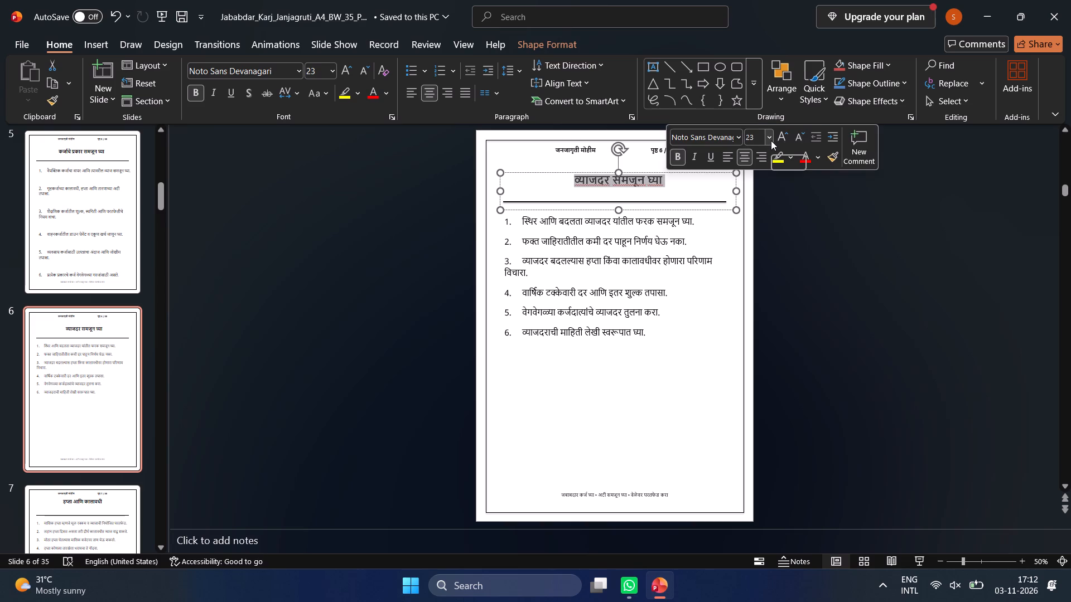
click(771, 140)
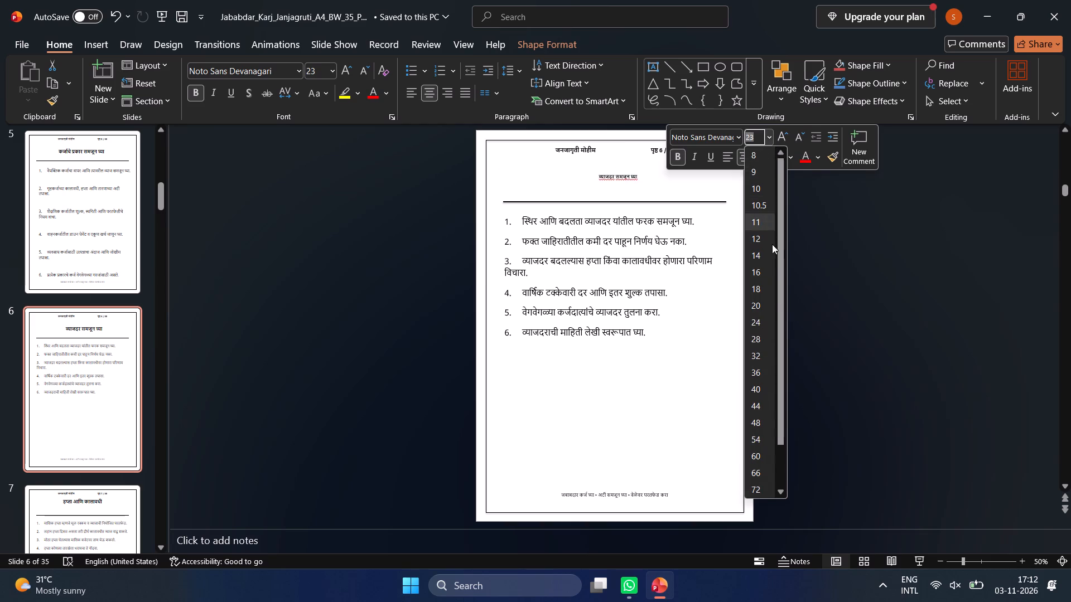
click(774, 333)
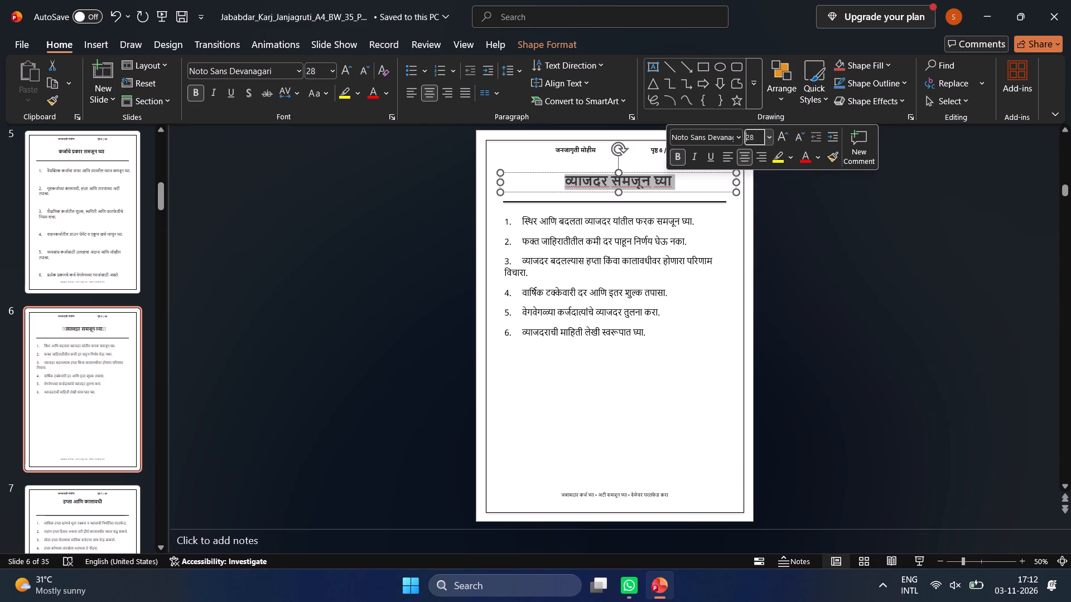
Shift slide 6's numbered-list text box slightly right and down, keeping it within the page border.
drag(682, 315, 615, 265)
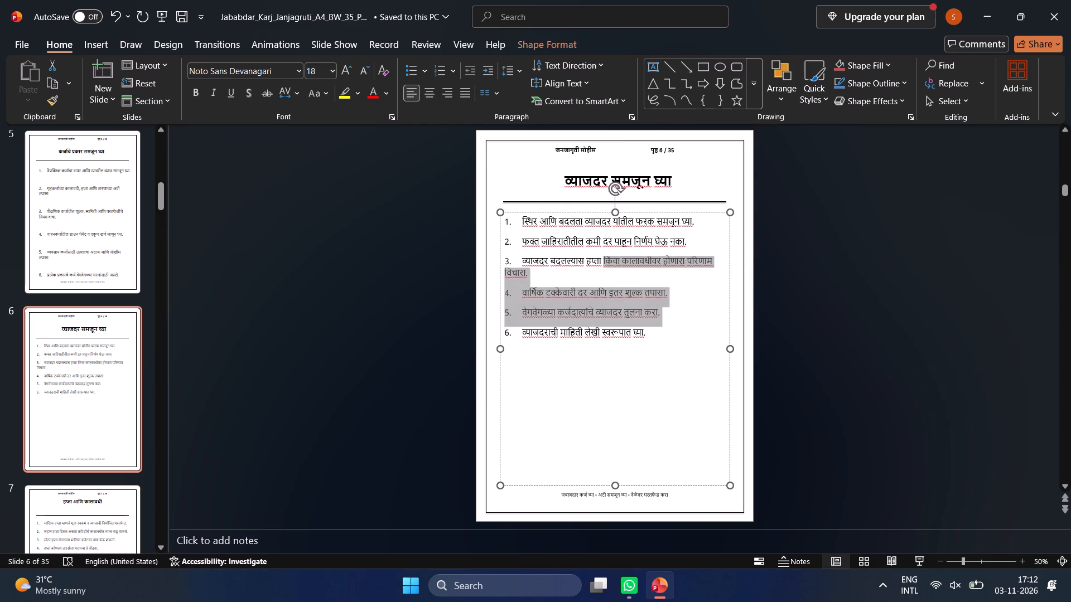
drag(615, 265, 719, 335)
drag(691, 366, 610, 332)
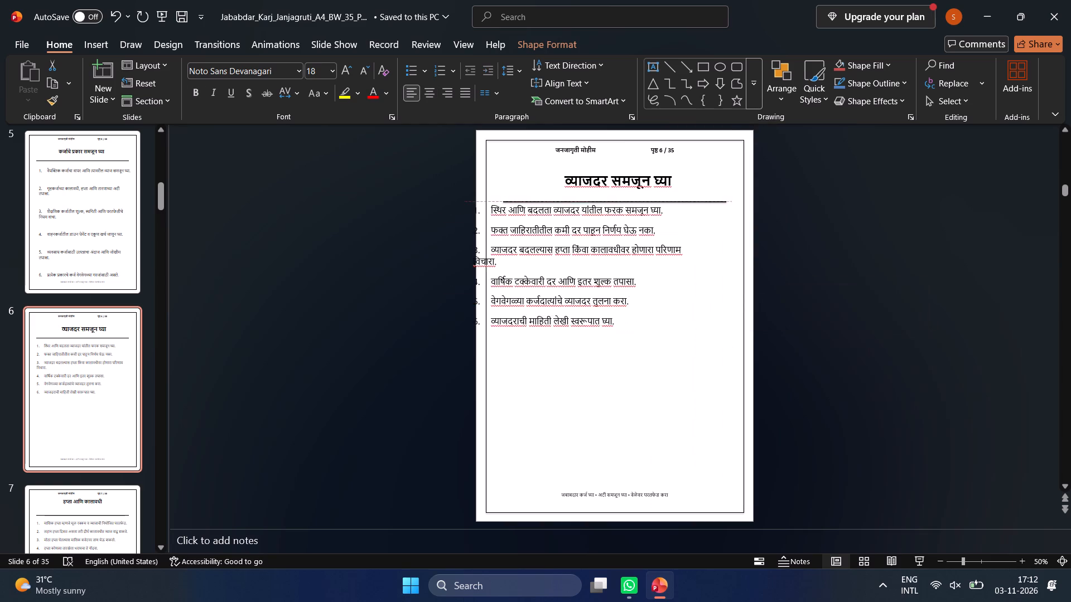
drag(610, 332, 692, 371)
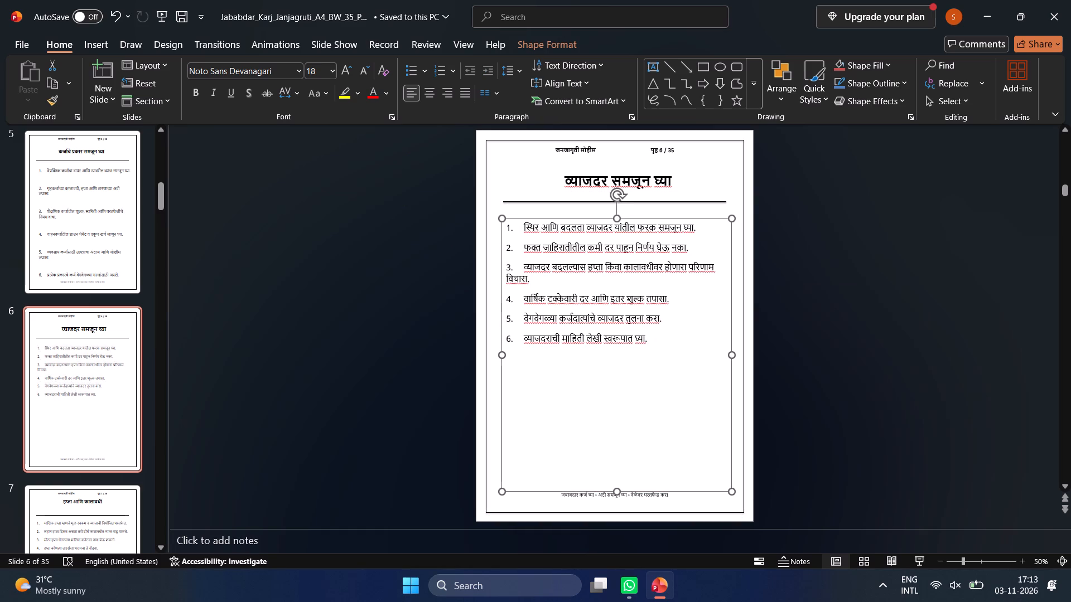
Insert a blank line after each of points 1 to 5 in slide 6's numbered list.
click(706, 224)
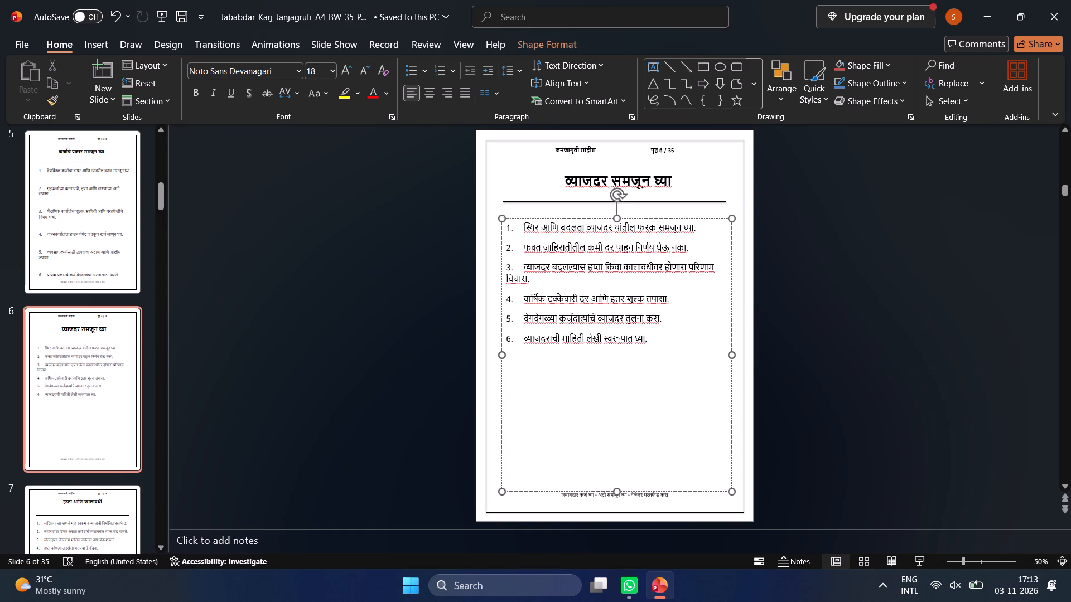
key(Return)
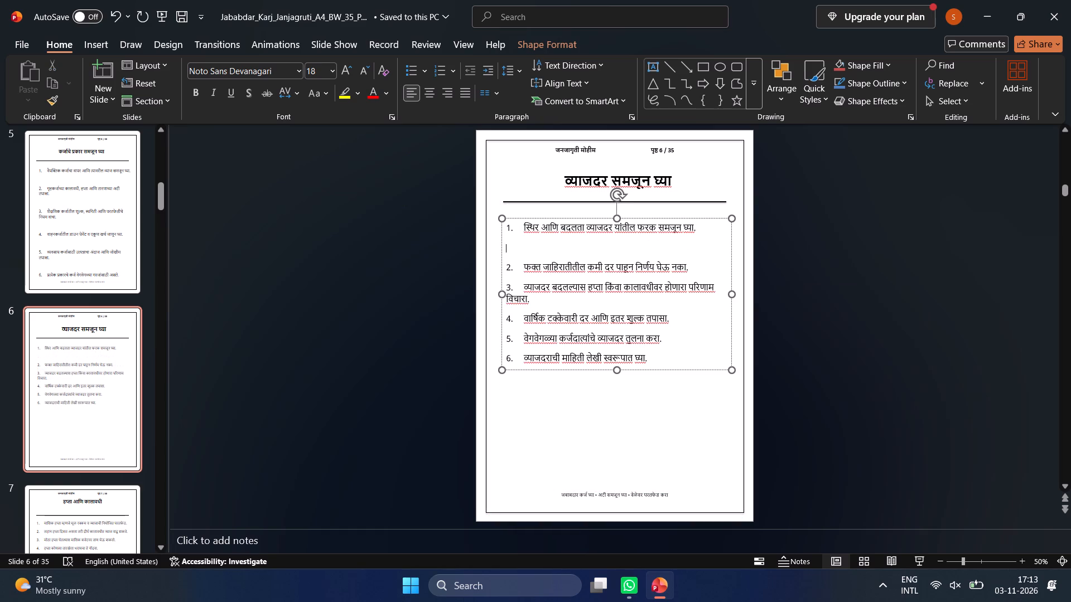
click(693, 264)
key(Return)
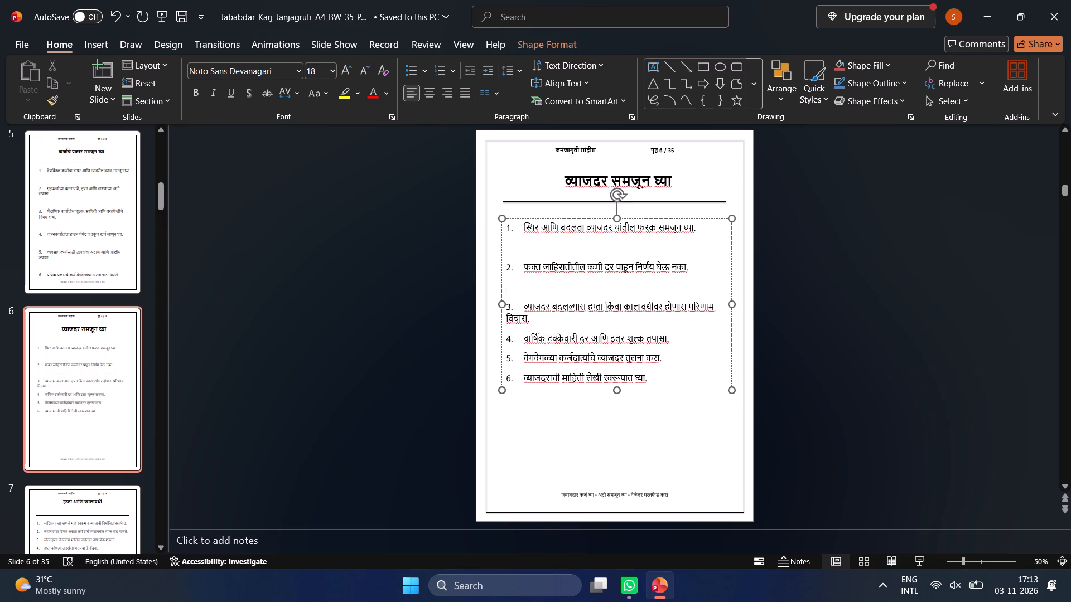
click(540, 322)
key(Return)
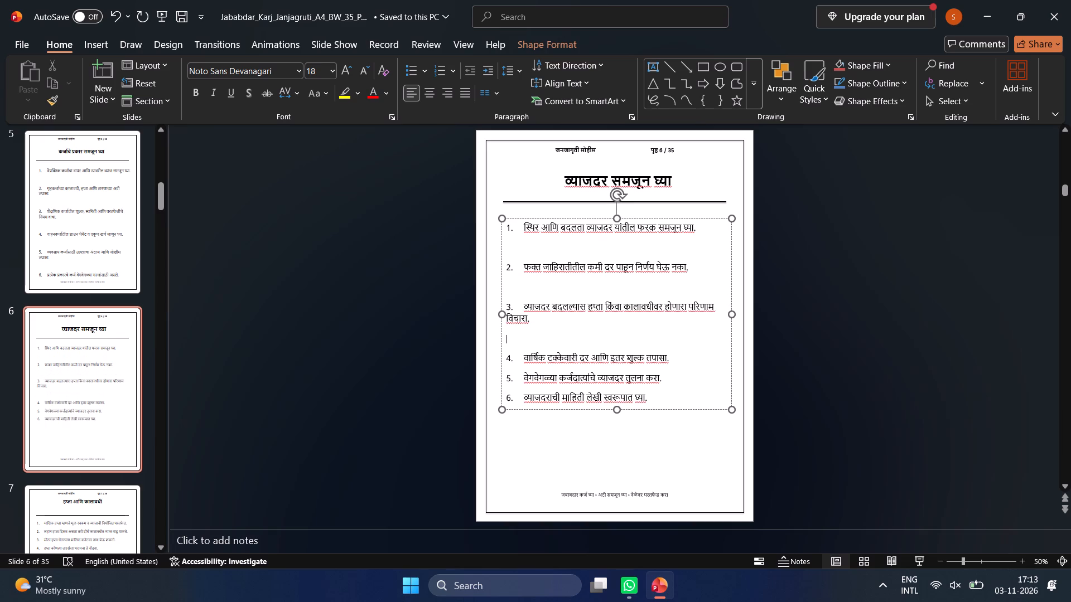
click(682, 351)
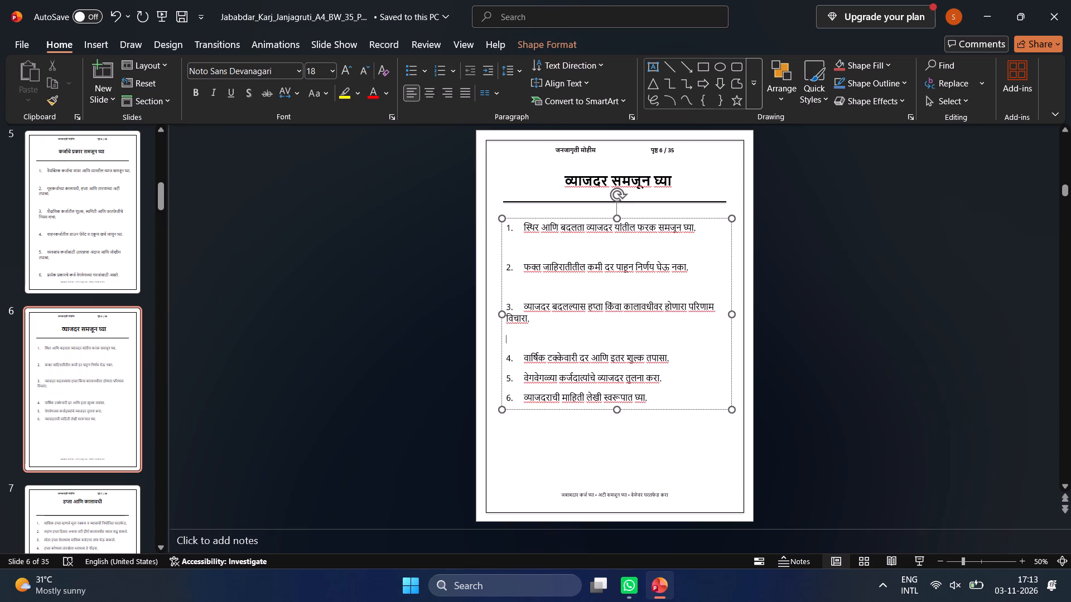
click(679, 357)
key(Return)
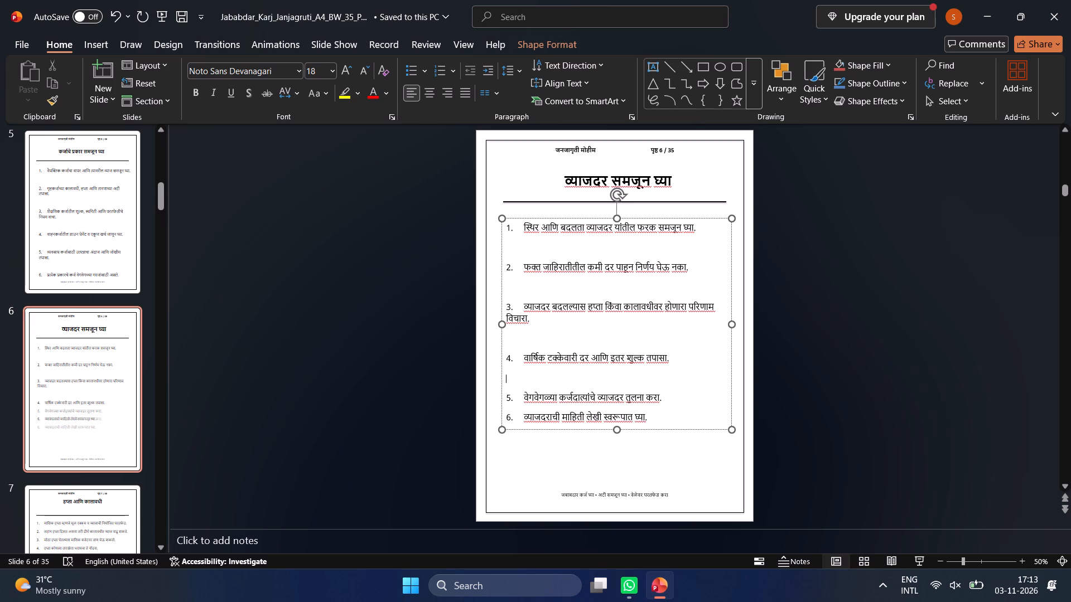
click(667, 399)
key(Return)
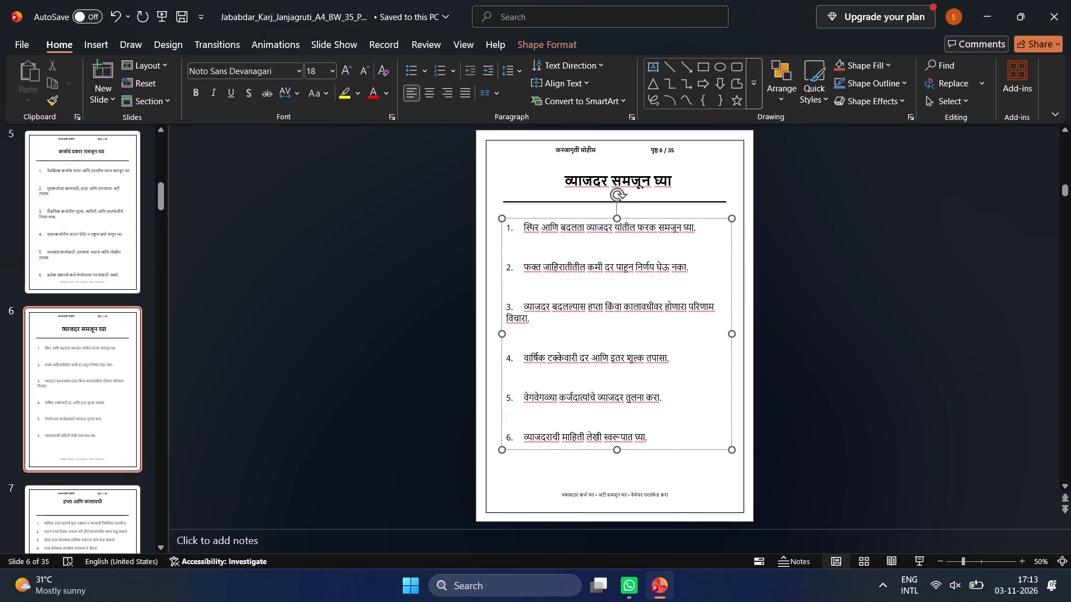
Set the font size of all six numbered points on slide 6 to 20.
drag(506, 229, 698, 440)
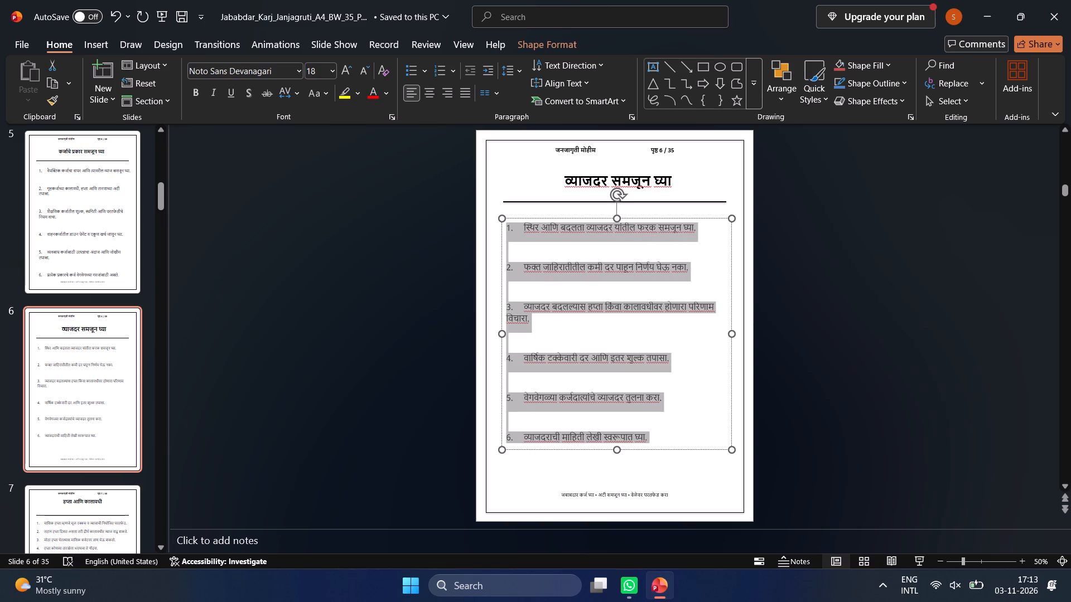
drag(698, 440, 697, 444)
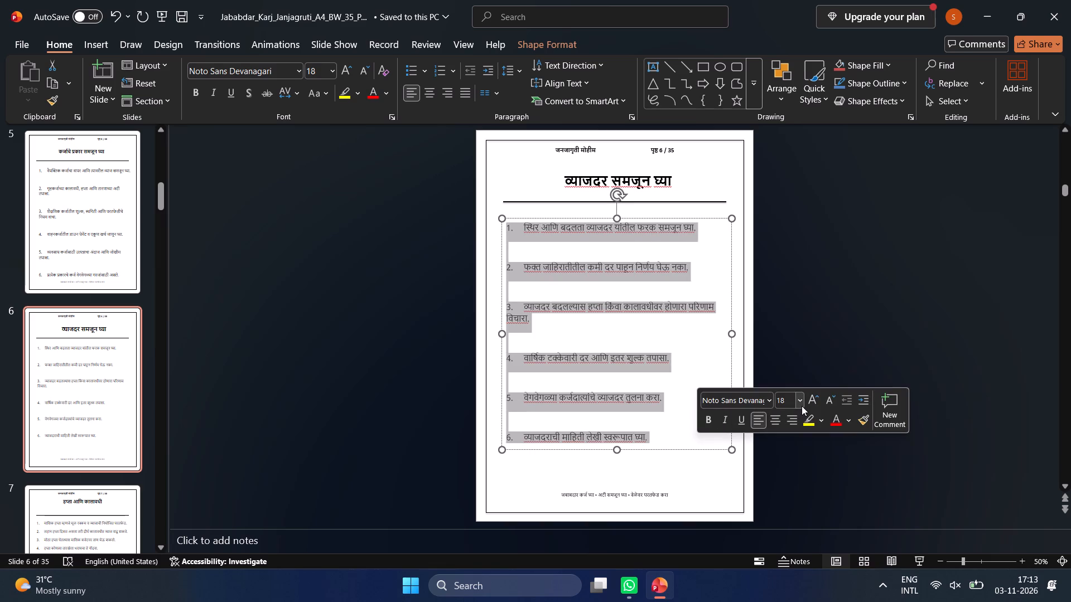
click(802, 406)
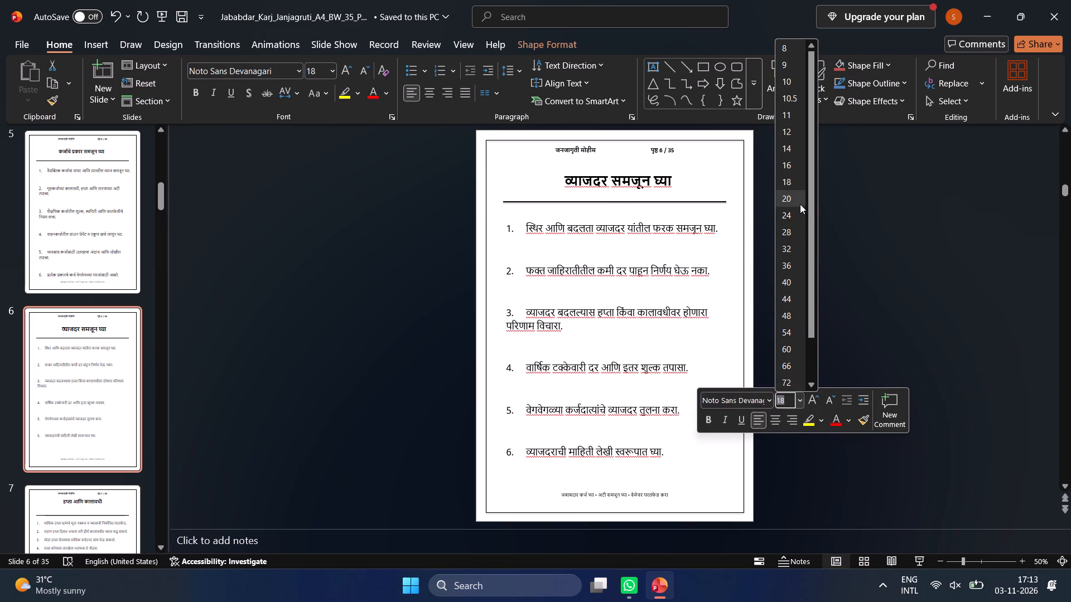
click(800, 204)
drag(827, 198, 385, 344)
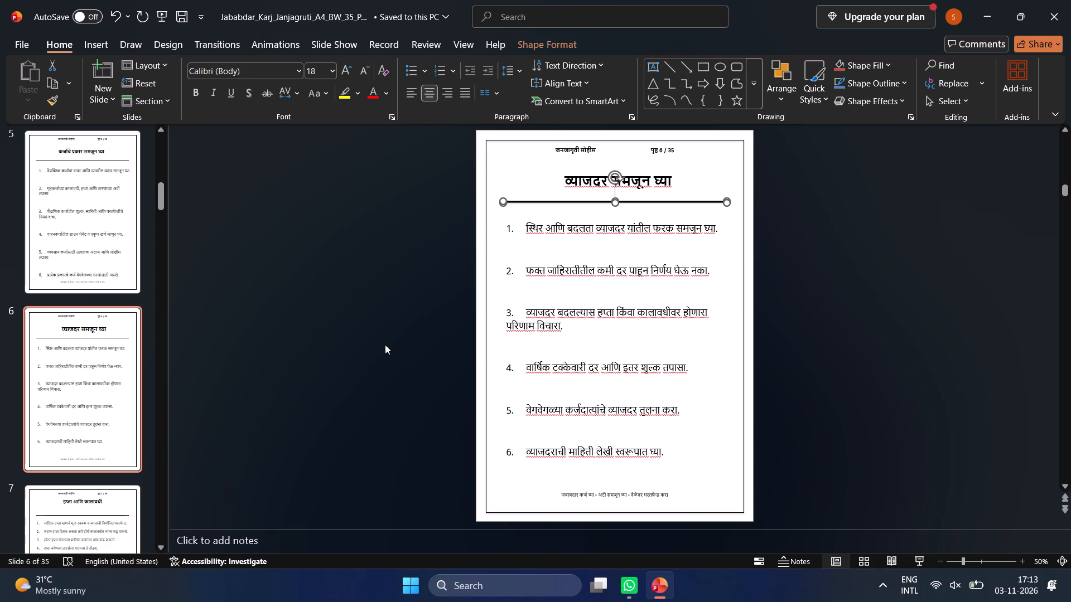
Lower slide 7's title "हप्ता आणि कालावधी" closer to the divider line, keeping it roughly centred.
click(103, 499)
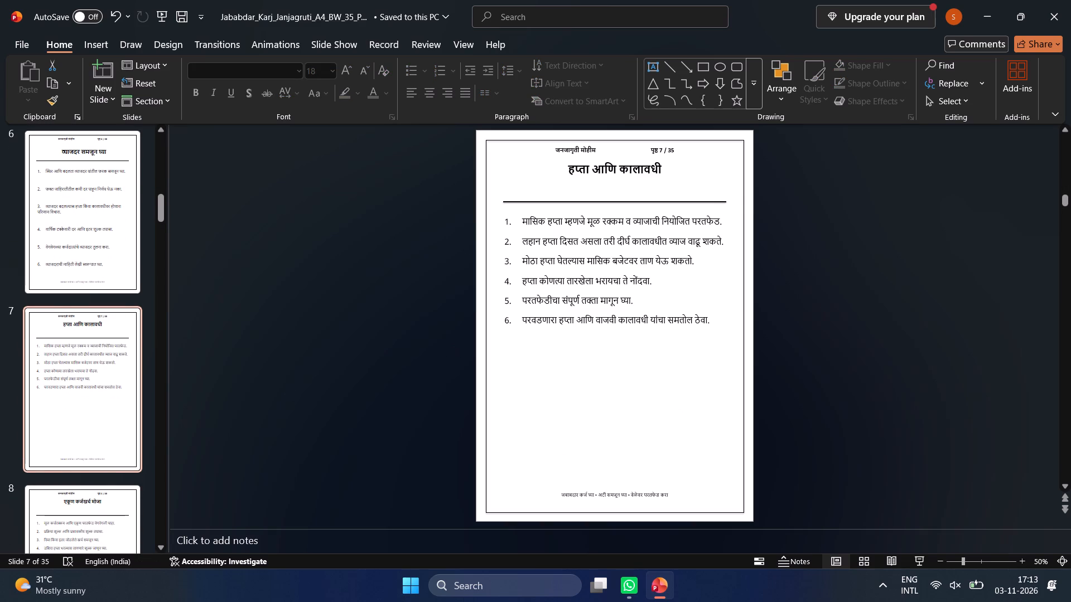
drag(543, 163, 550, 172)
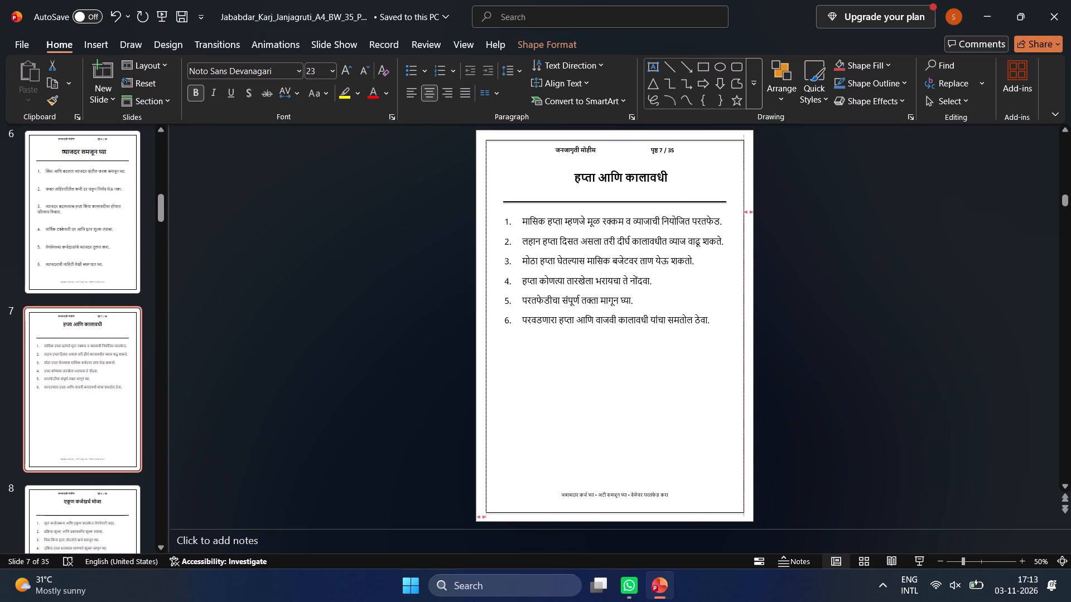
drag(550, 172, 546, 173)
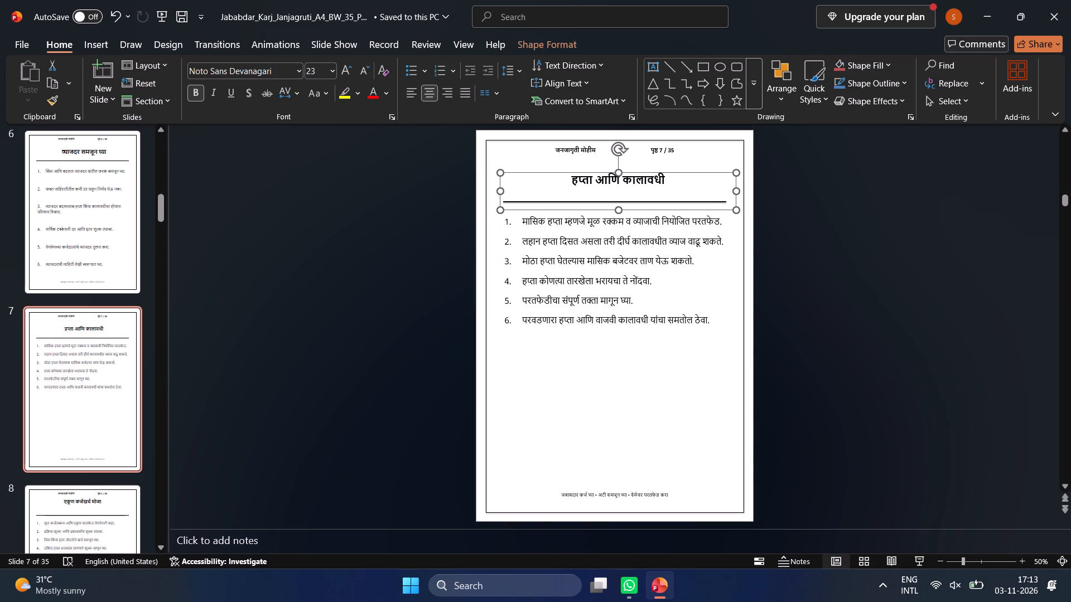
click(563, 176)
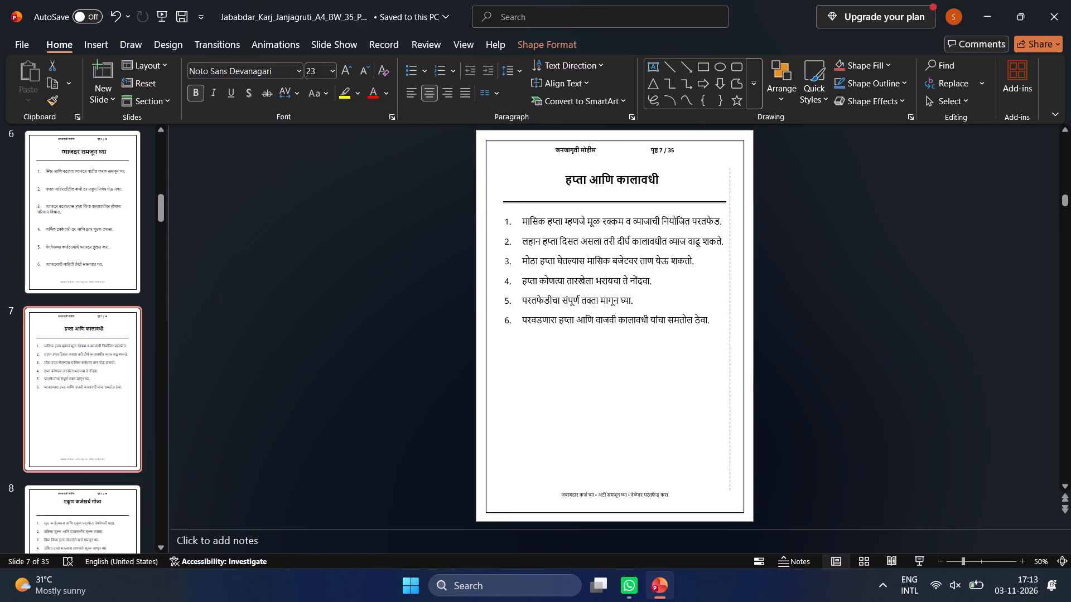
drag(559, 176, 560, 176)
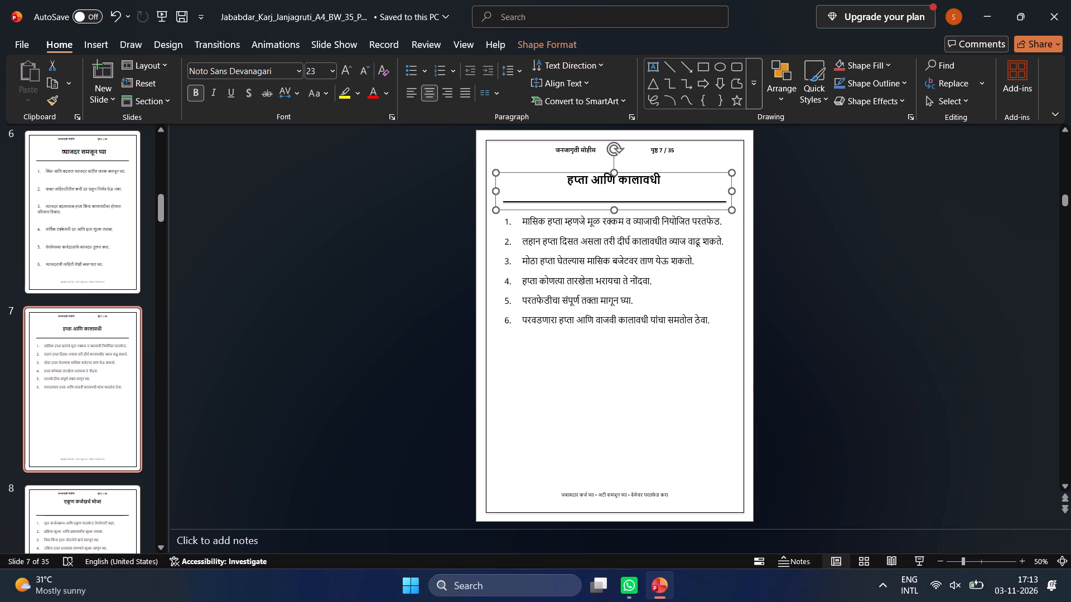
drag(560, 176, 568, 176)
click(566, 170)
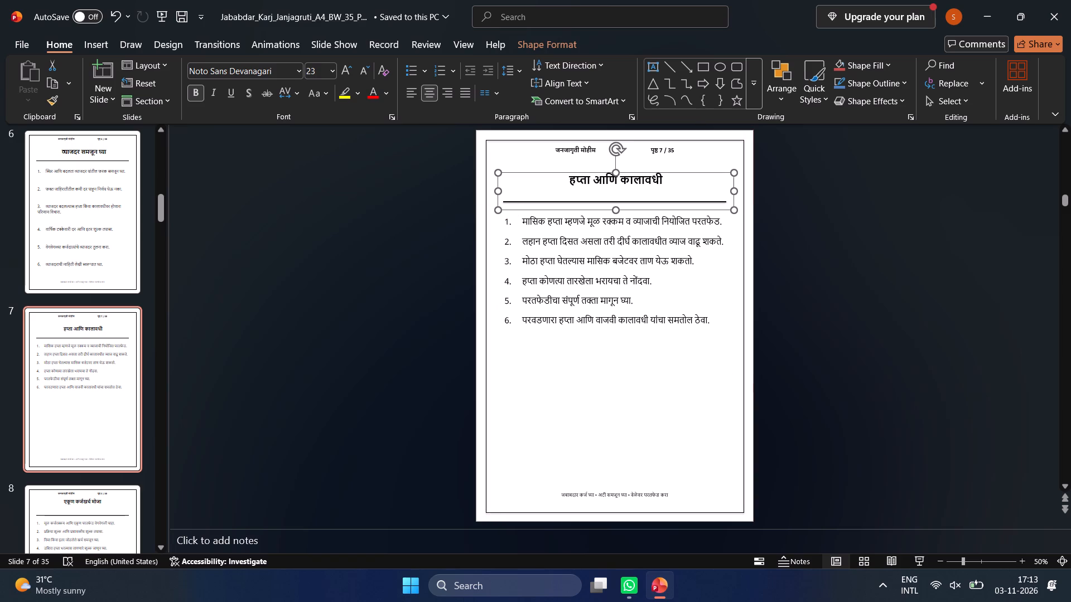
Set the font size of slide 7's title to 28.
drag(570, 178, 696, 181)
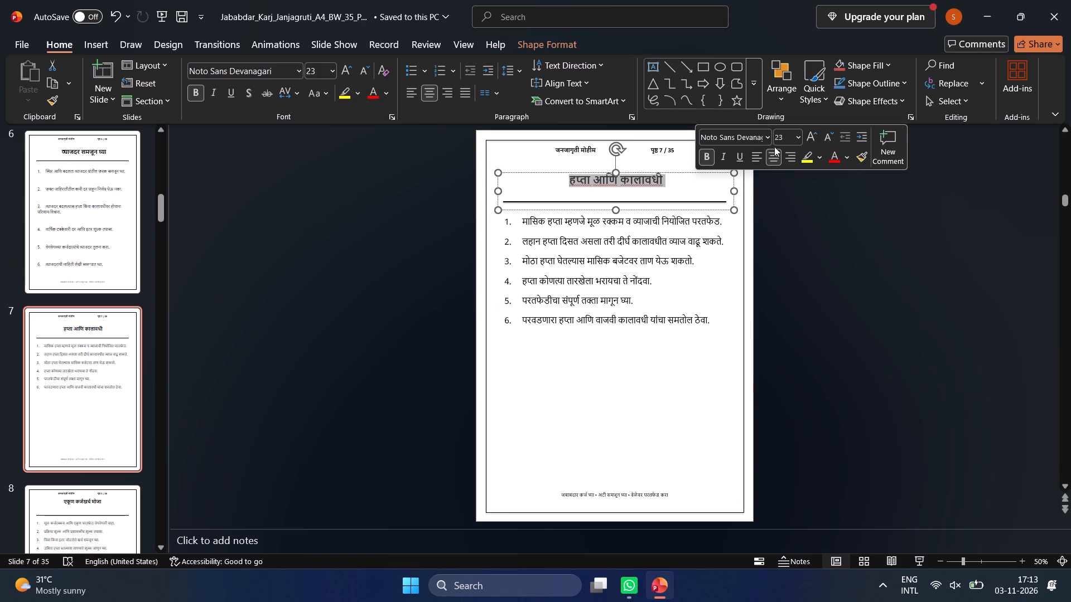
click(790, 140)
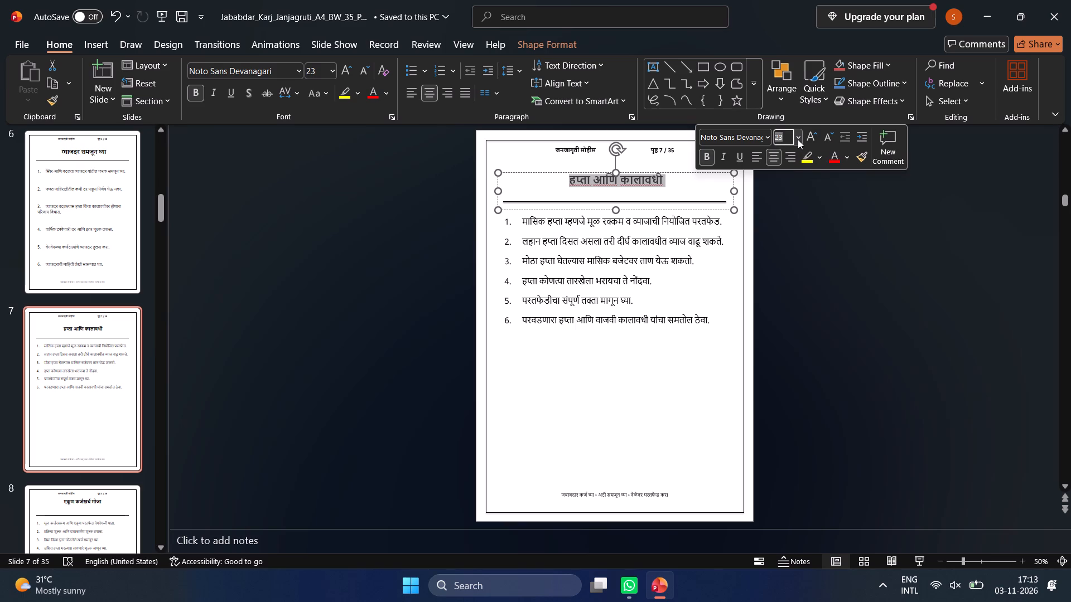
click(798, 139)
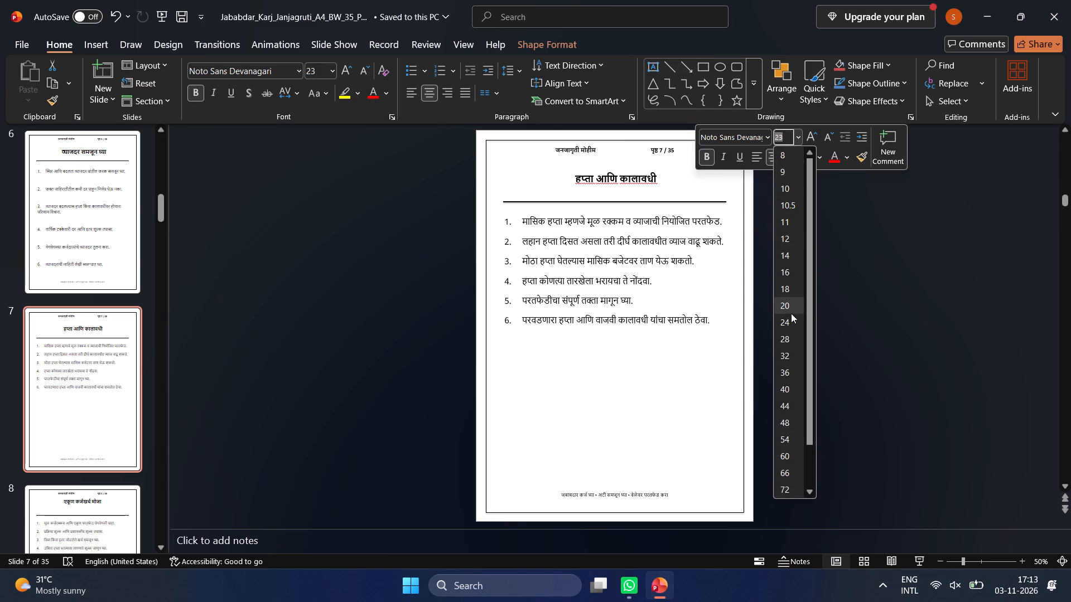
click(789, 346)
Move slide 7's numbered list box slightly up and left, so that it starts just below the divider line.
drag(675, 452, 678, 451)
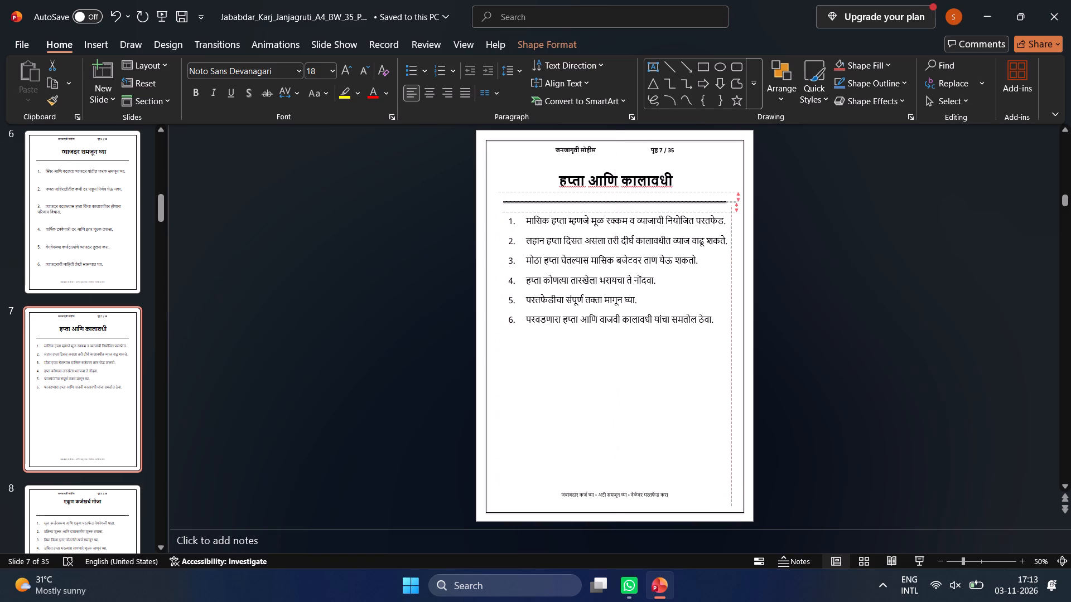
drag(678, 451, 680, 452)
drag(638, 401, 613, 381)
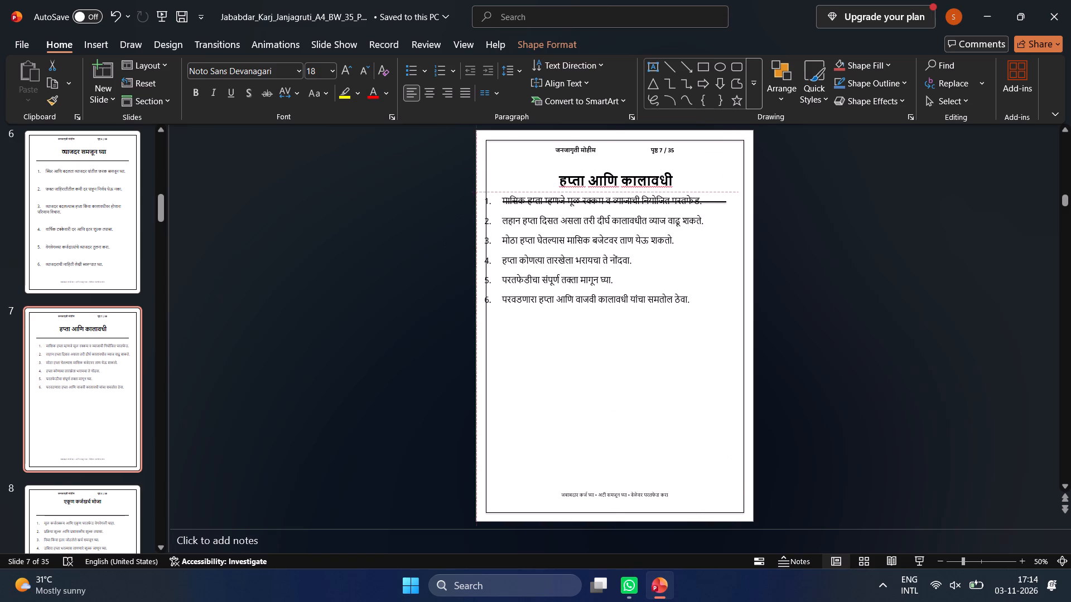
drag(613, 381, 630, 396)
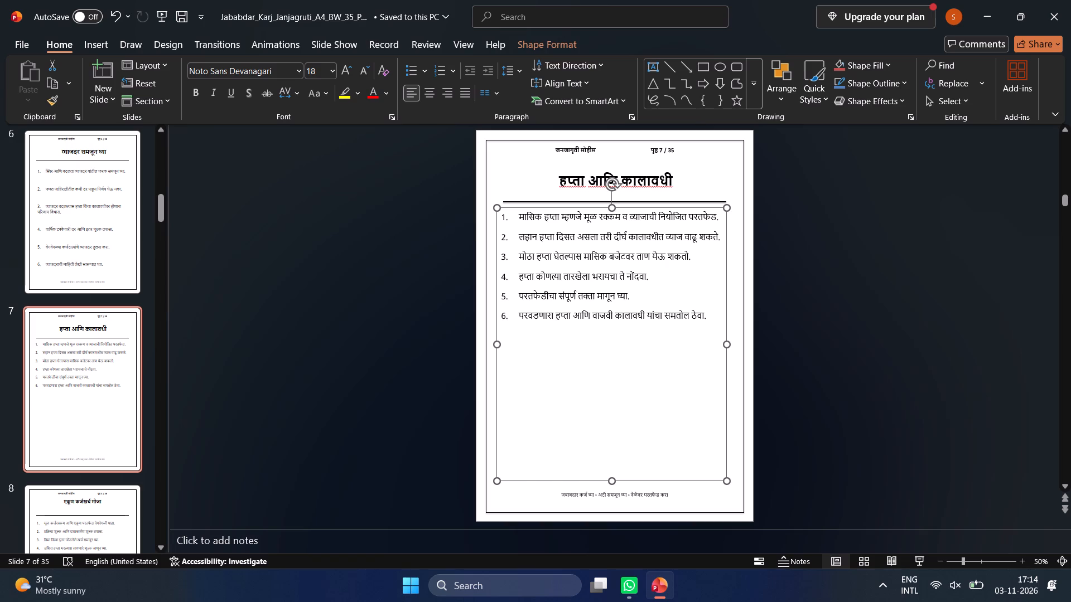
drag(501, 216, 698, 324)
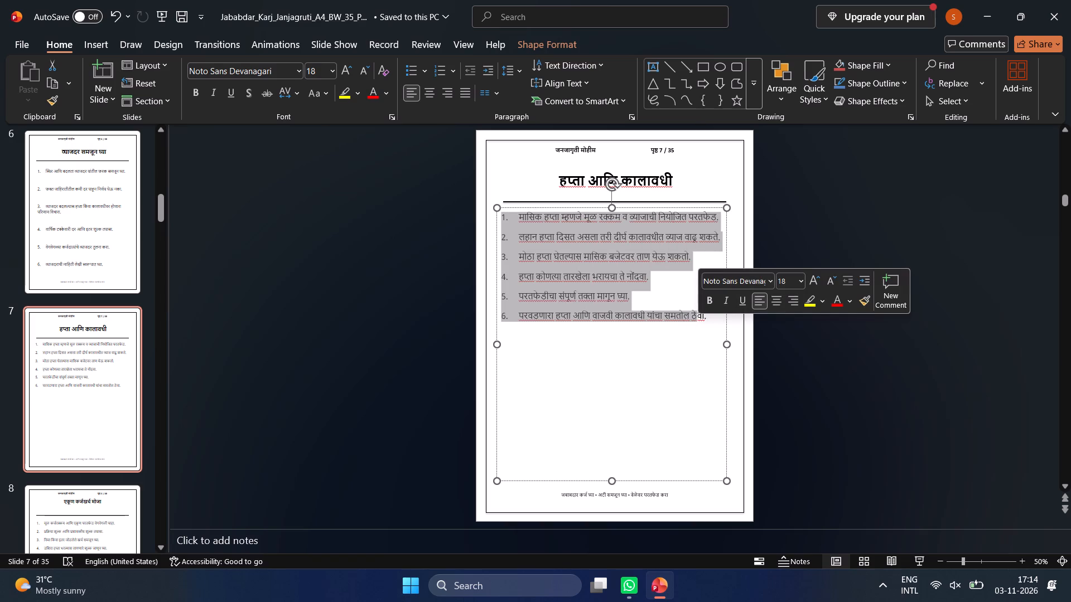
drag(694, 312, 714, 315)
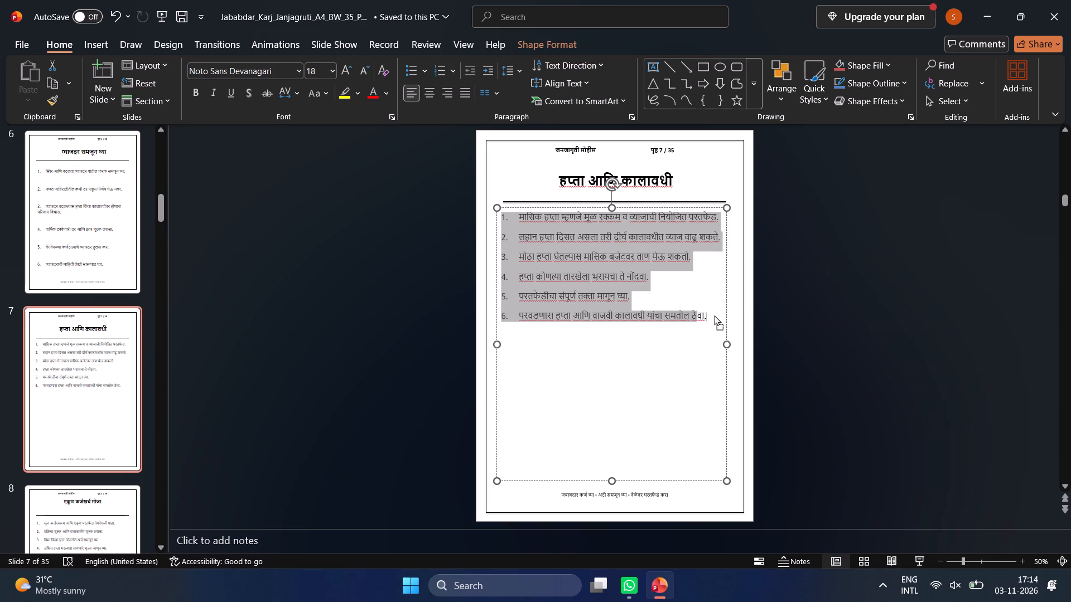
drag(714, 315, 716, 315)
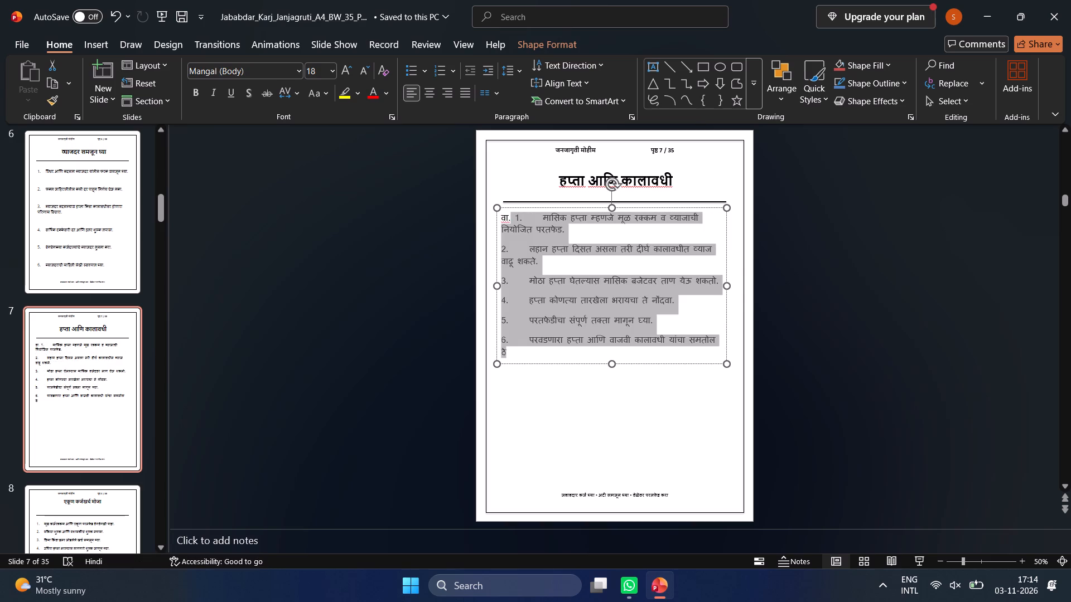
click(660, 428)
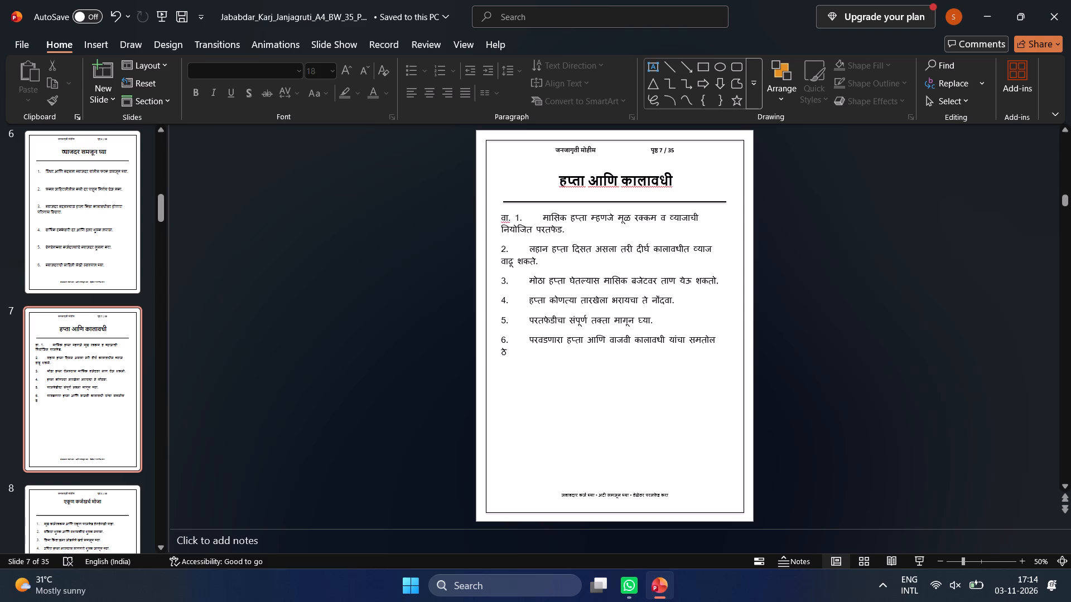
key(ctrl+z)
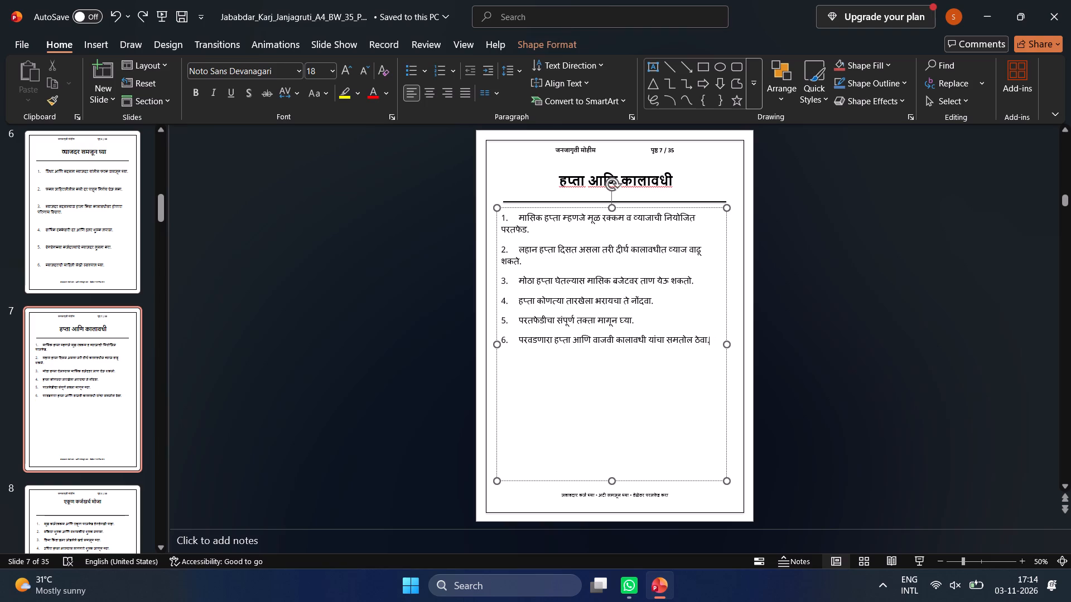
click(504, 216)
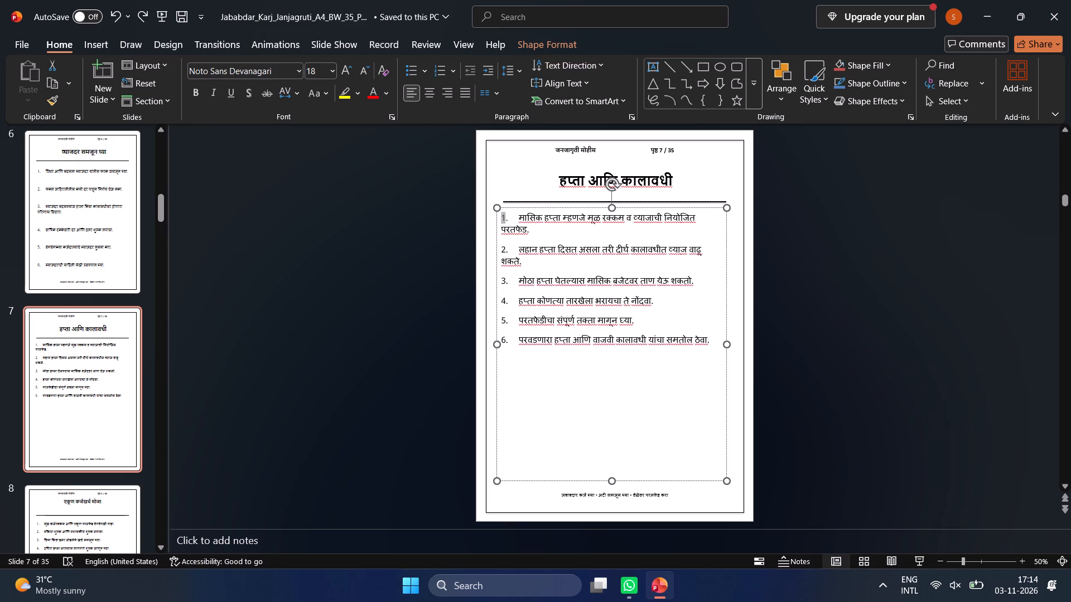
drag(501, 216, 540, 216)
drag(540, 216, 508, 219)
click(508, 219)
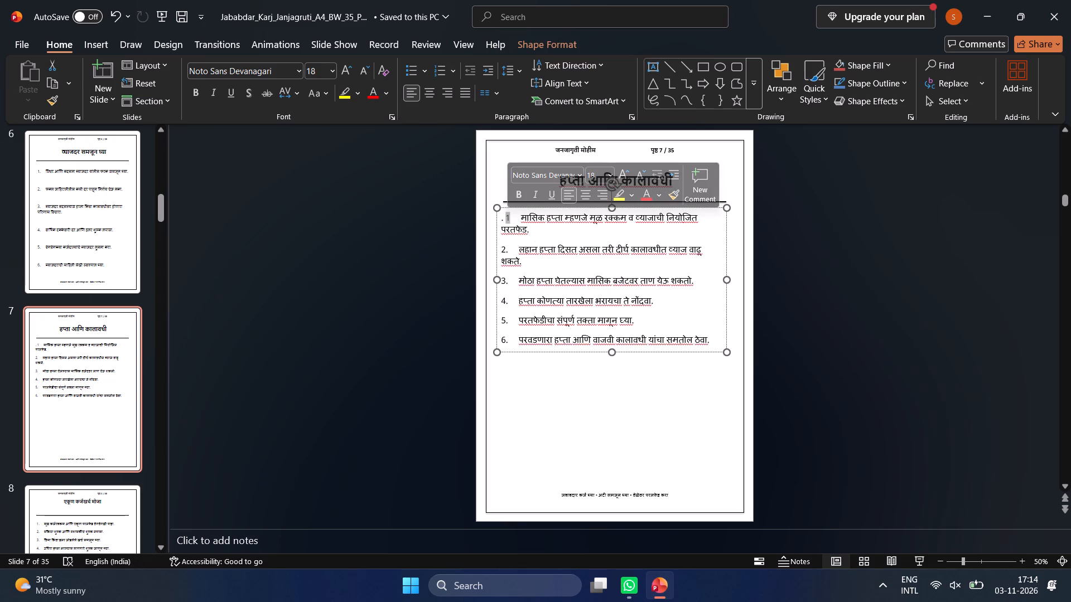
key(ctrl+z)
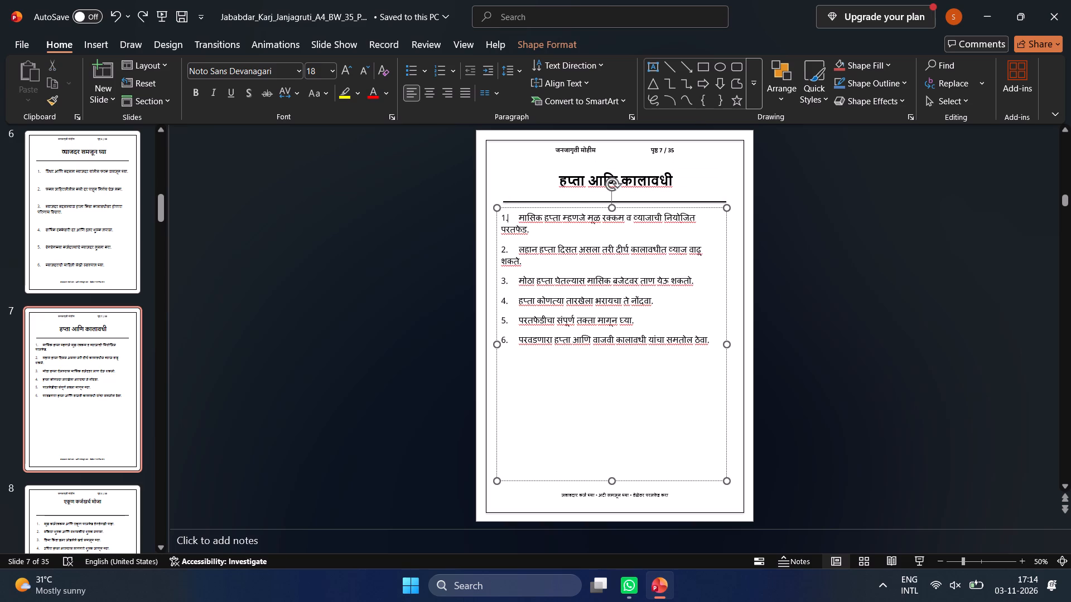
Shift slide 7's numbered list box slightly right, aligning its left edge with the start of the divider line.
click(499, 213)
click(499, 213)
drag(500, 217, 507, 217)
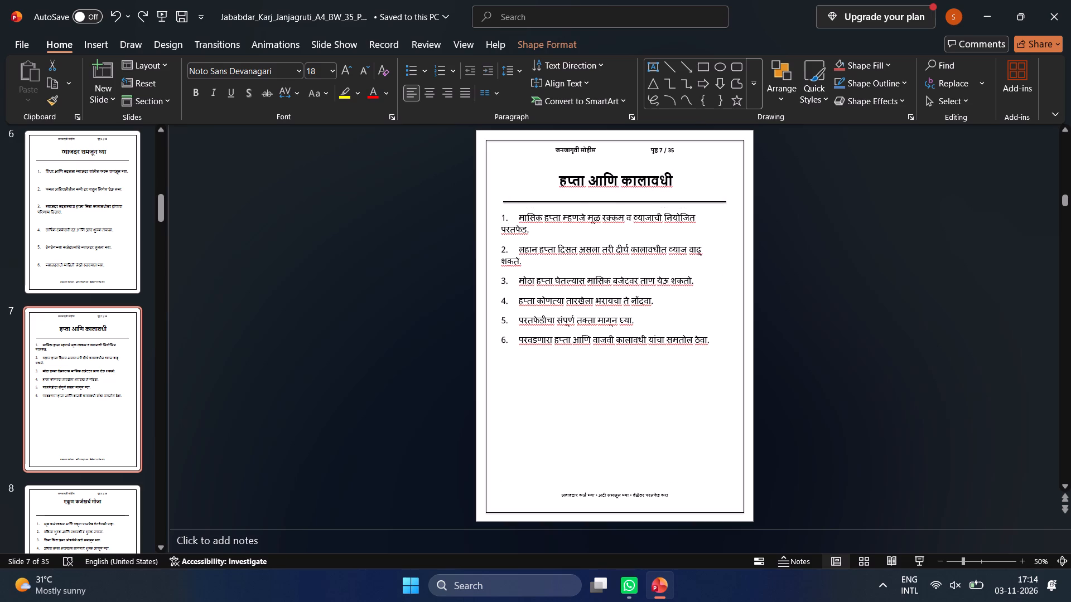
drag(507, 217, 508, 221)
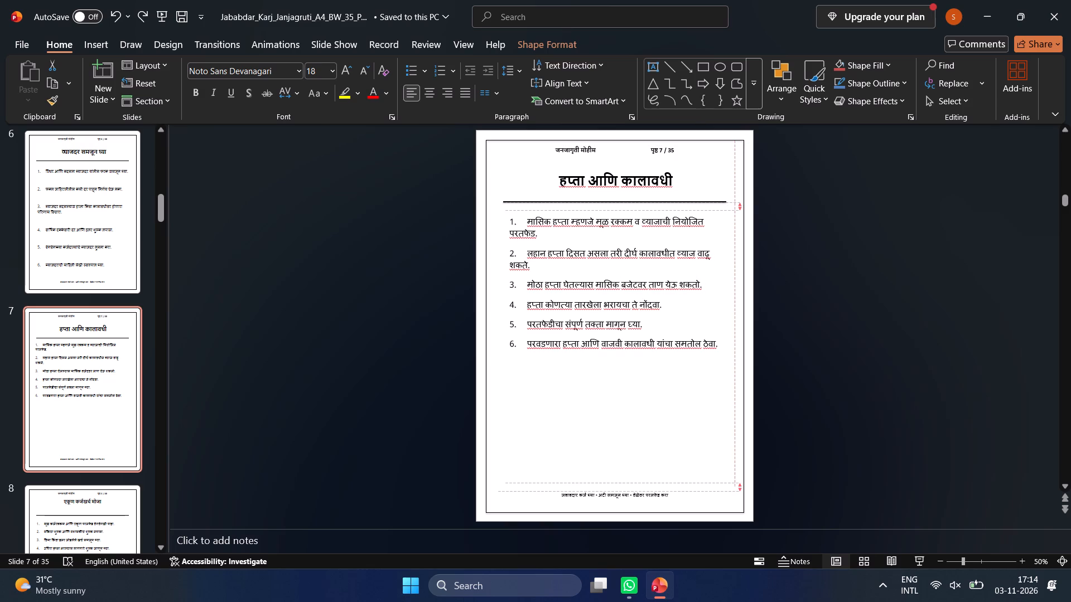
drag(508, 221, 508, 222)
click(508, 222)
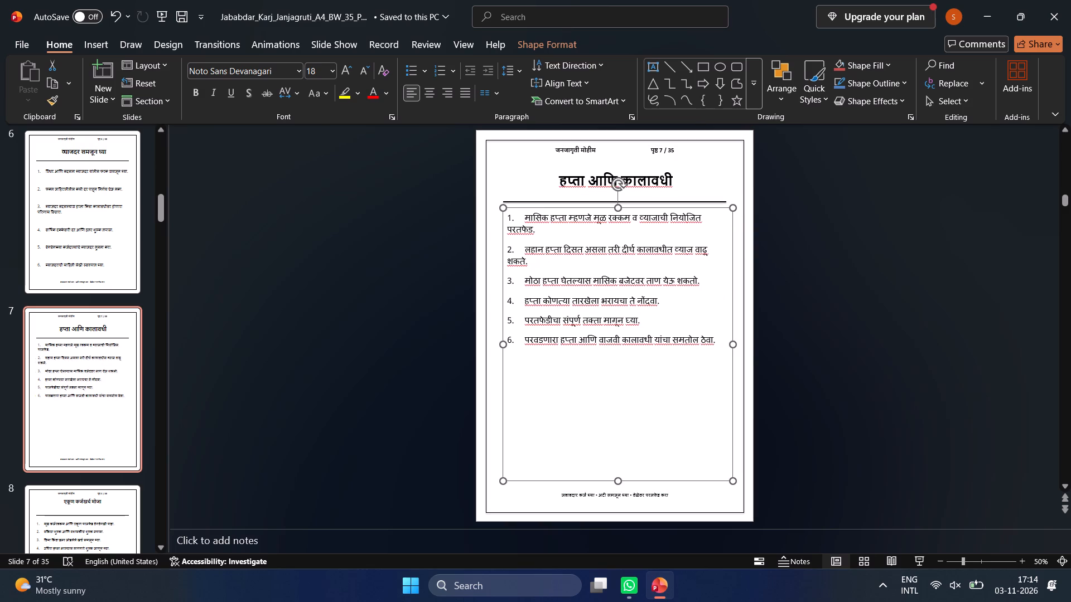
Set the font size of all six numbered points on slide 7 to 20.
click(509, 216)
drag(509, 216, 641, 248)
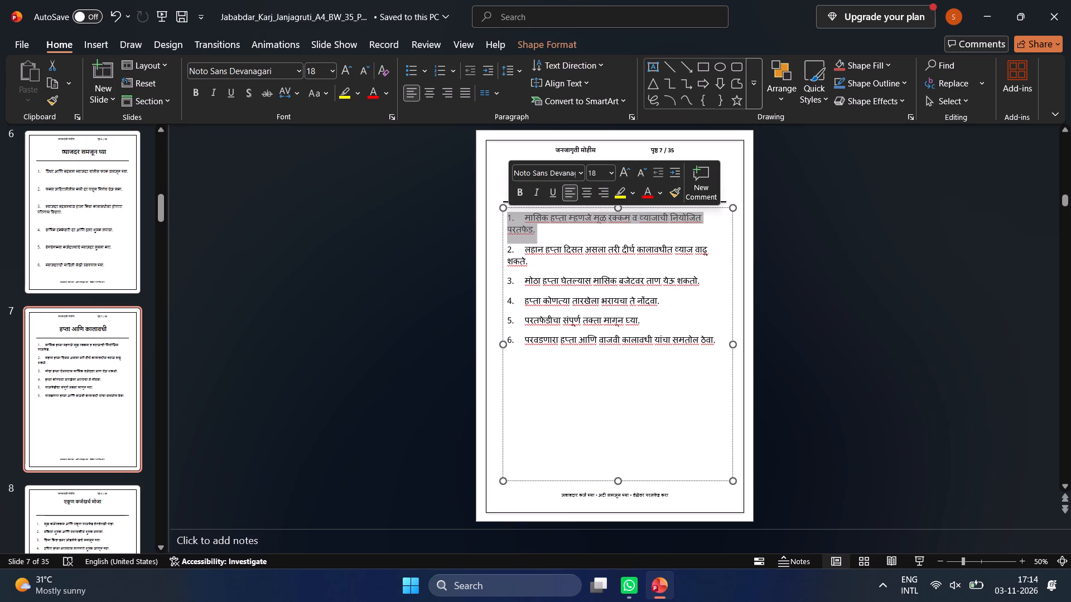
drag(641, 248, 682, 369)
scroll(672, 346, right, 1)
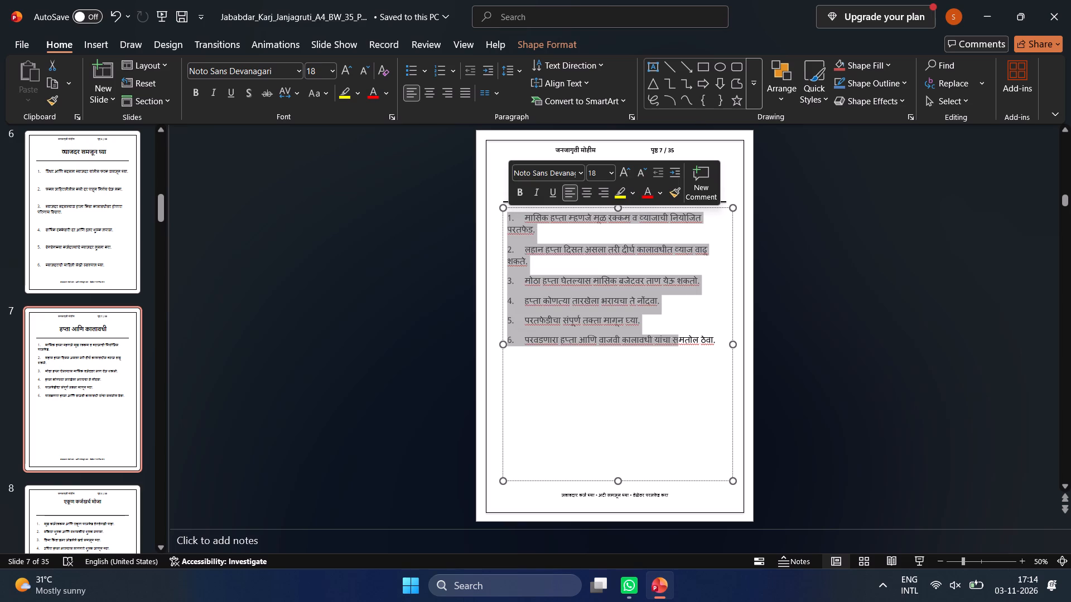
scroll(682, 369, right, 1)
drag(682, 369, 722, 371)
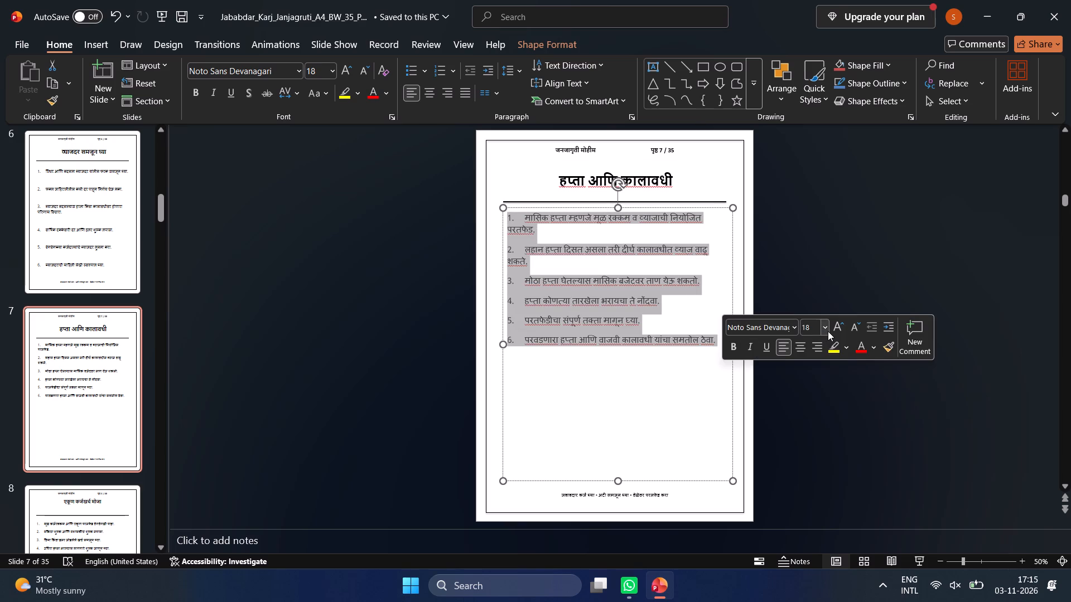
click(828, 331)
click(811, 163)
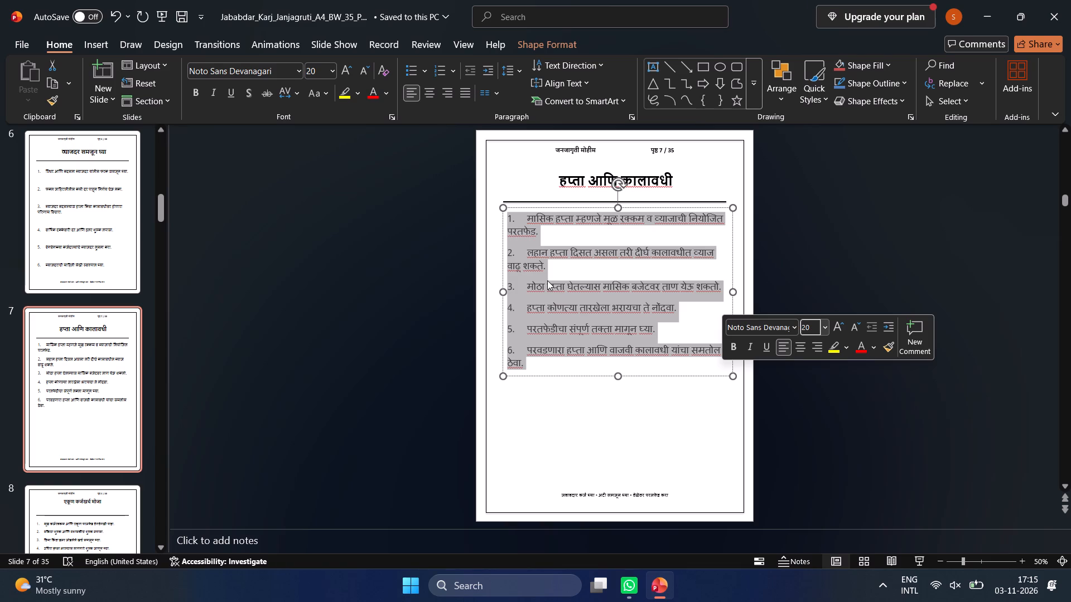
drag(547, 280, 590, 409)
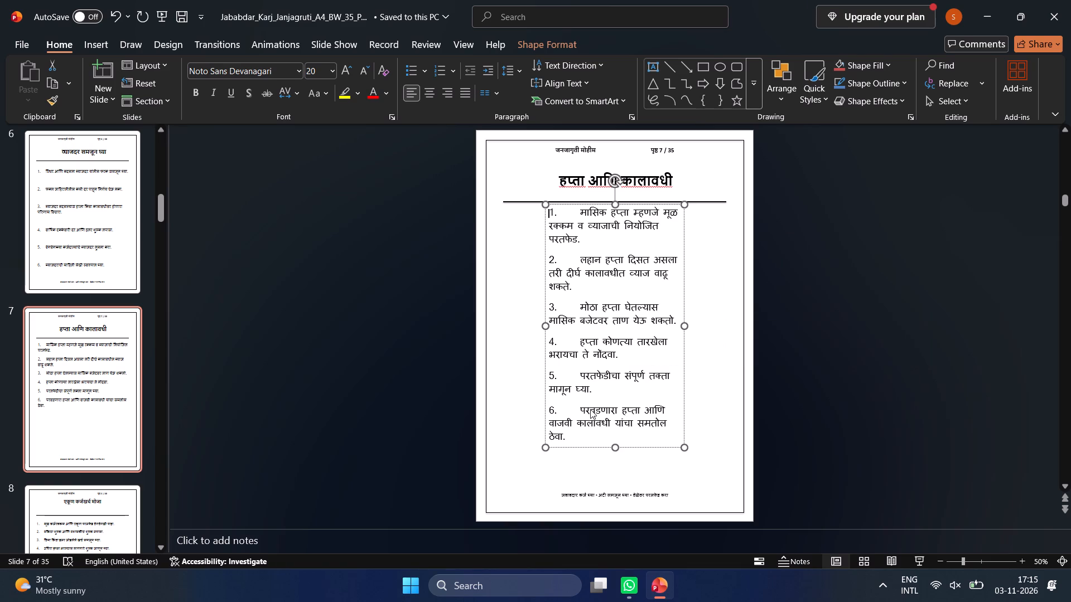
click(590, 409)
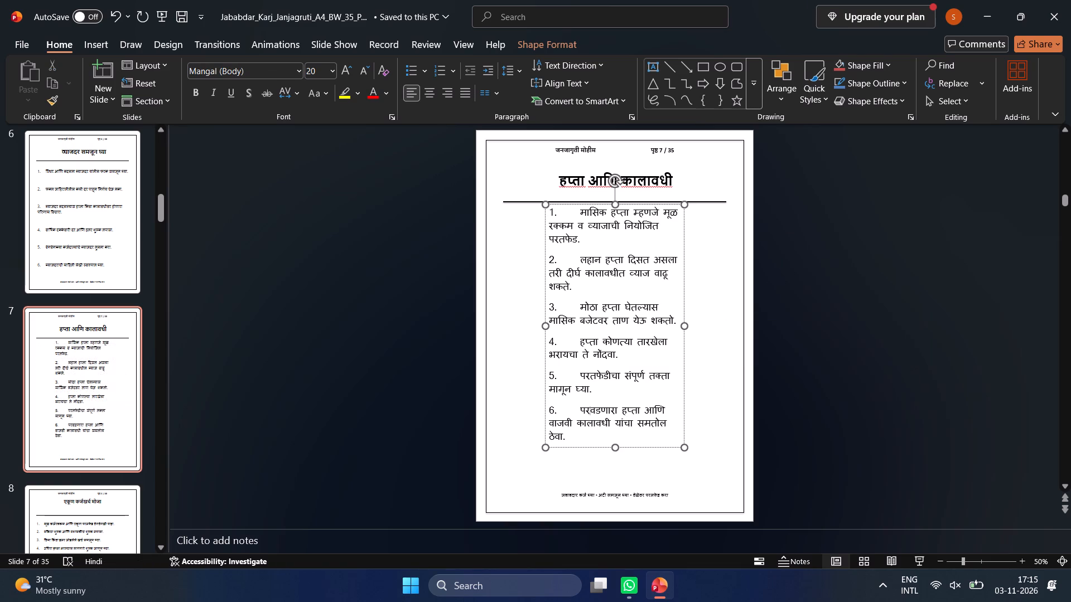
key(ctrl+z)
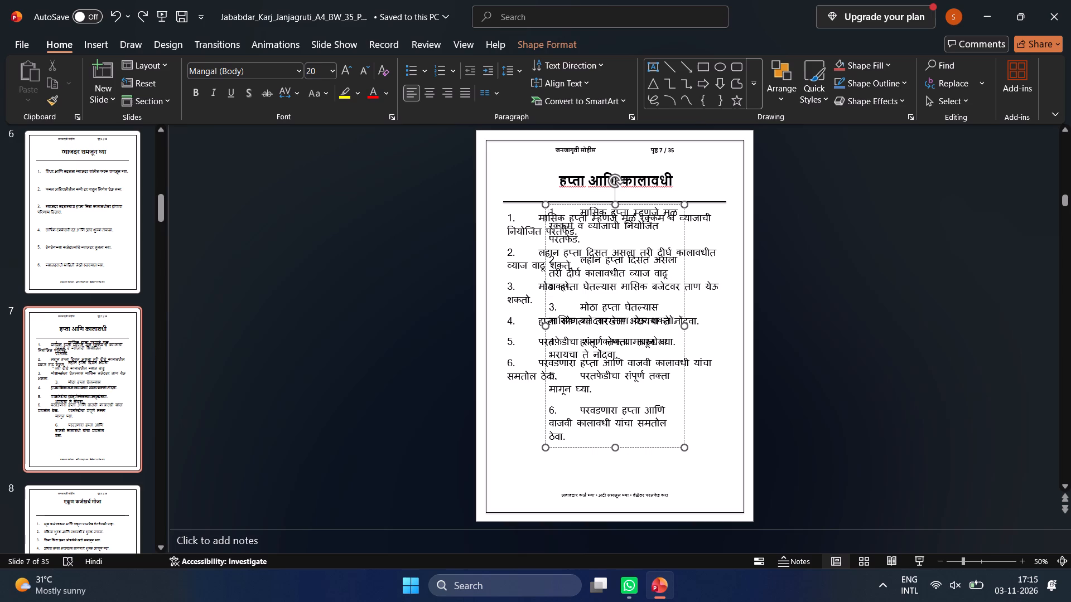
Delete all text of the narrower duplicate list overlapping slide 7's original numbered list.
click(684, 203)
drag(616, 450, 591, 213)
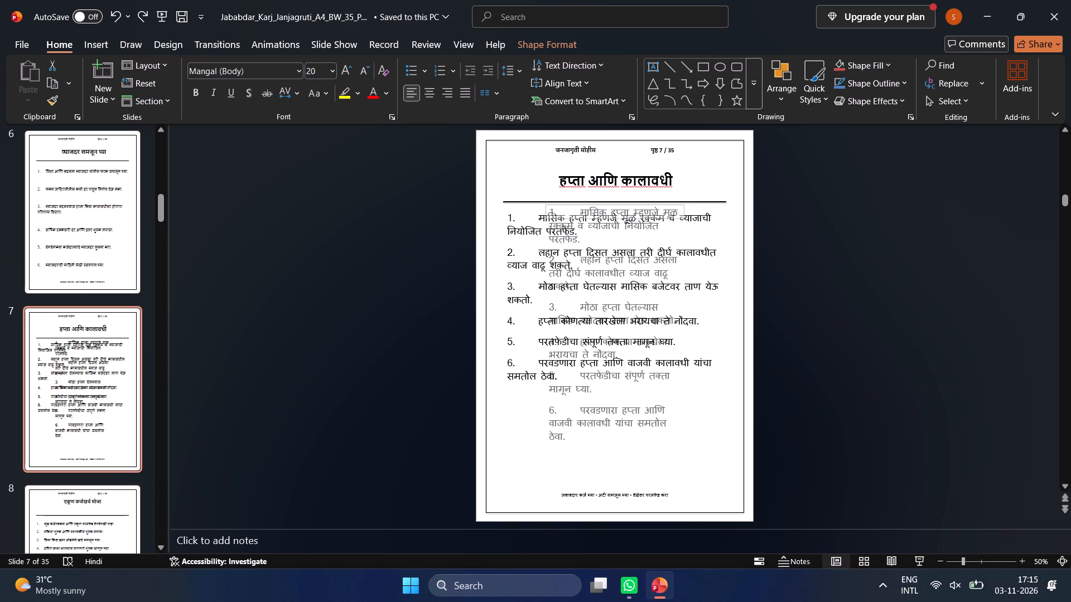
drag(591, 213, 591, 205)
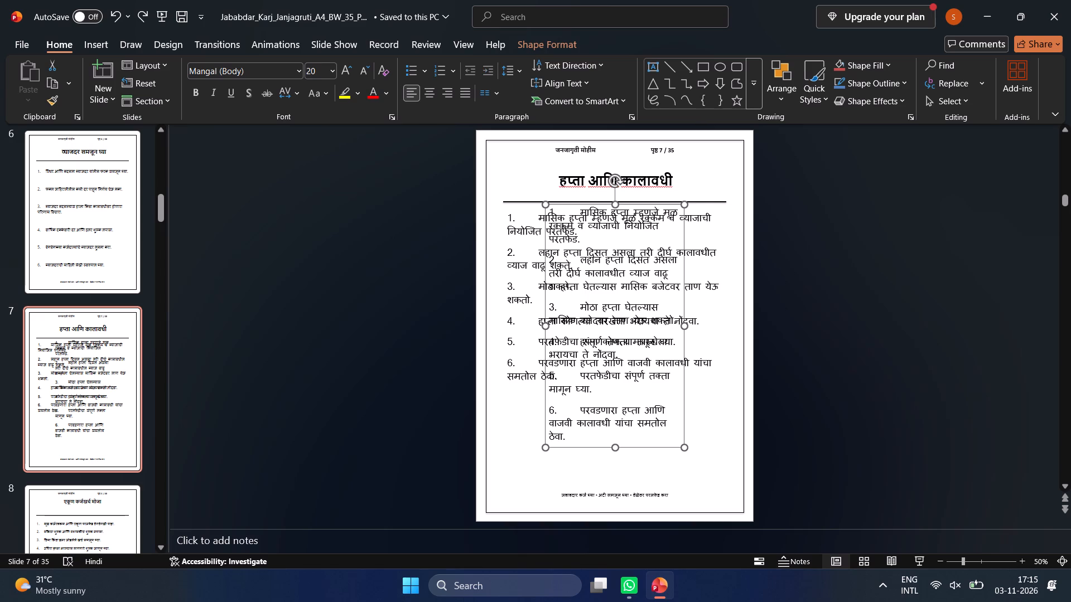
click(611, 172)
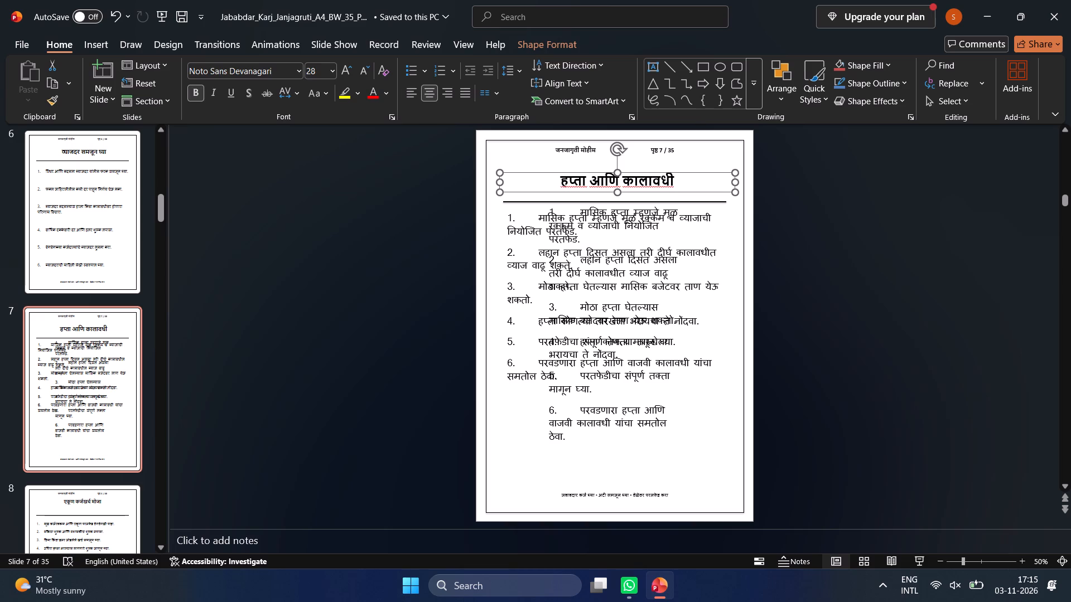
click(693, 323)
double_click(693, 323)
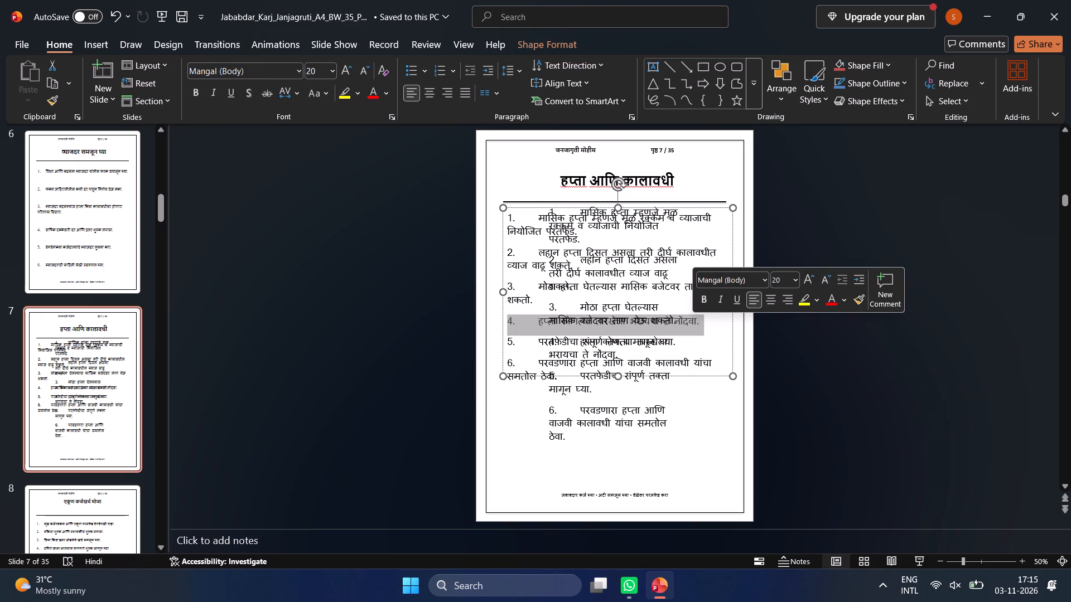
click(660, 423)
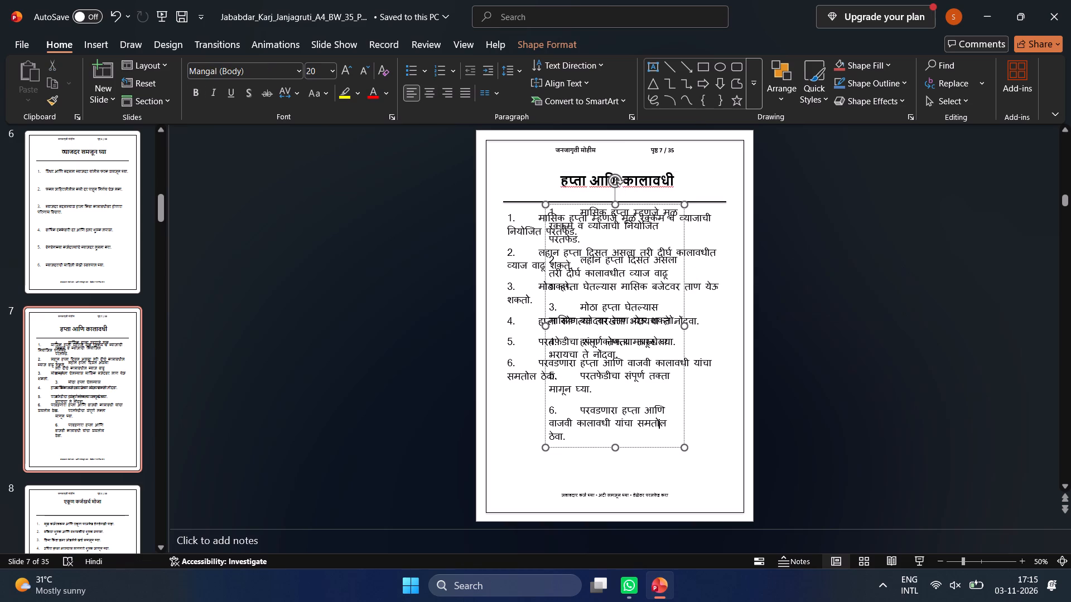
double_click(660, 423)
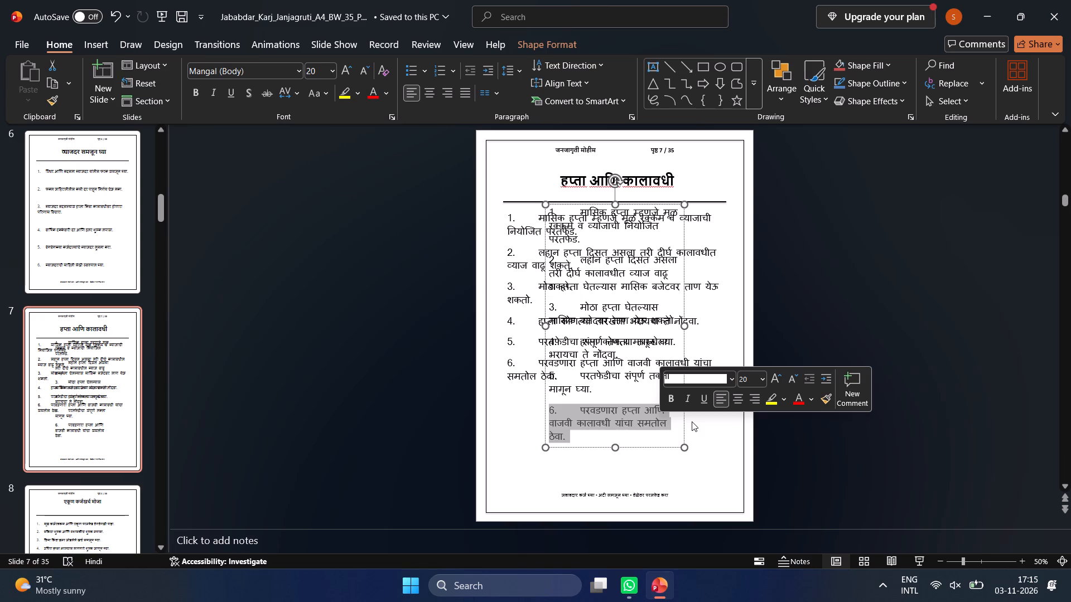
key(Delete)
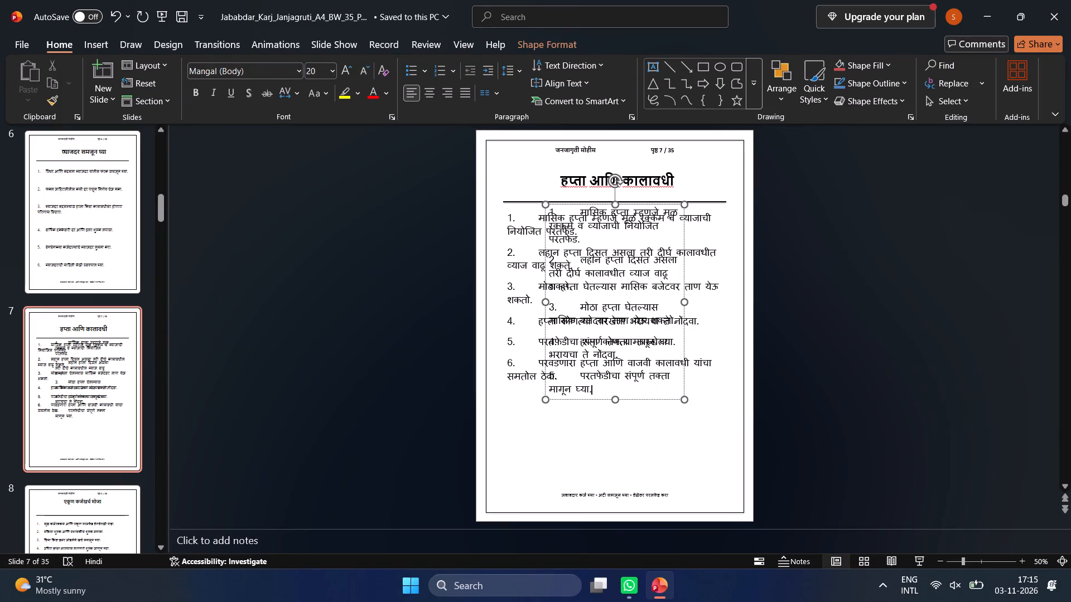
drag(550, 217, 565, 217)
drag(565, 217, 665, 401)
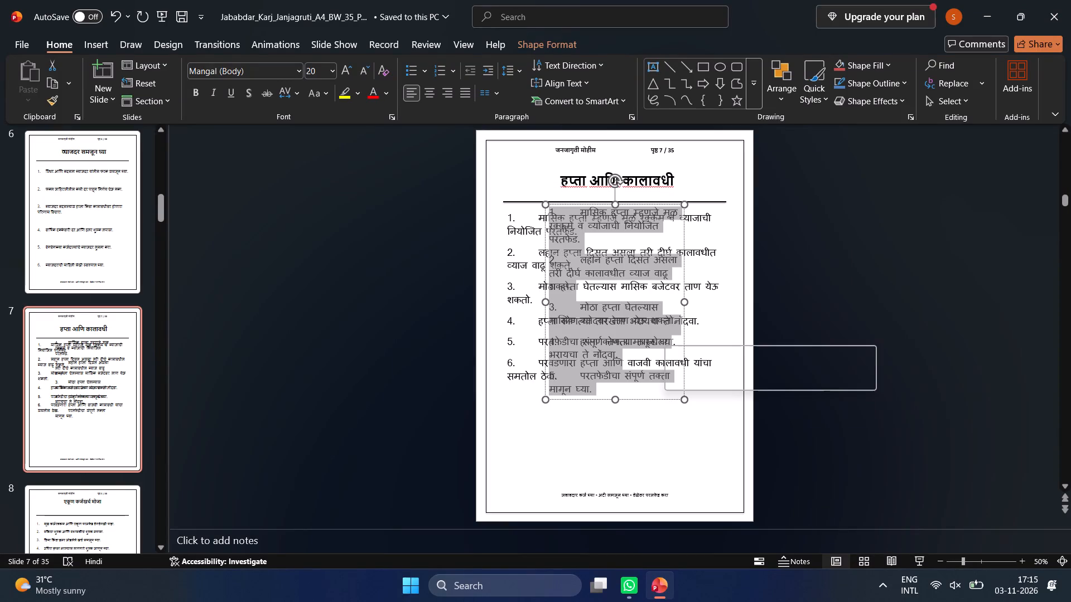
key(Delete)
click(624, 461)
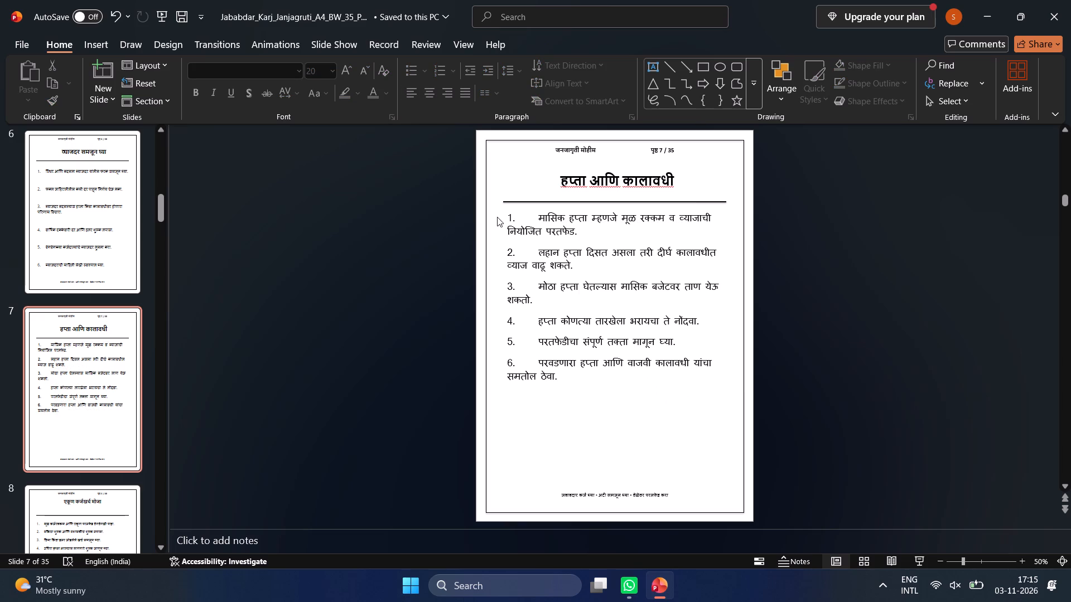
Insert an empty line after each of numbered points 1 to 5 on slide 7 to space out the list.
click(585, 226)
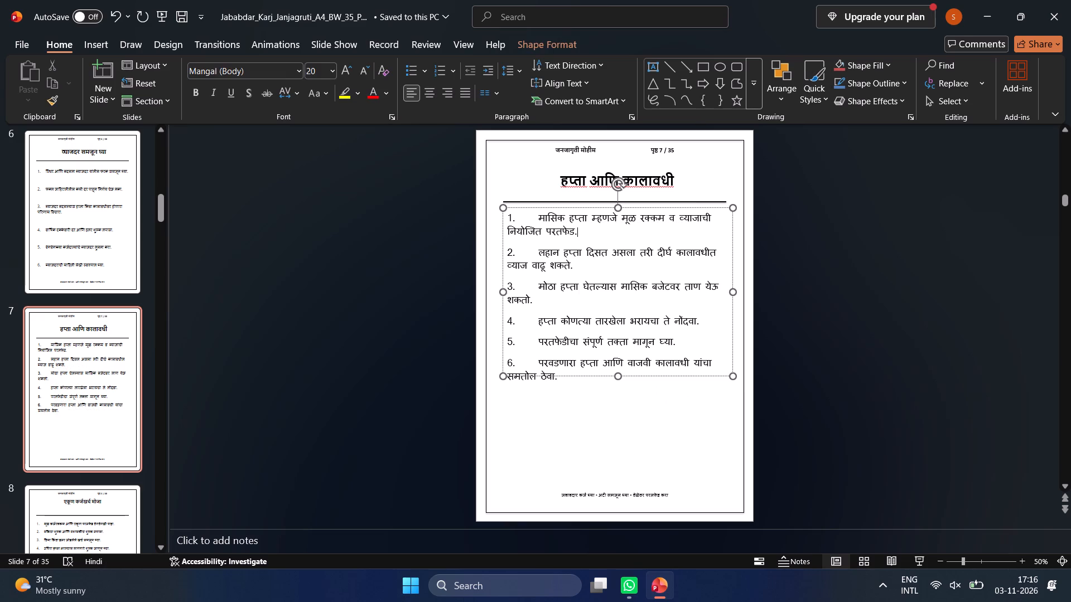
key(Return)
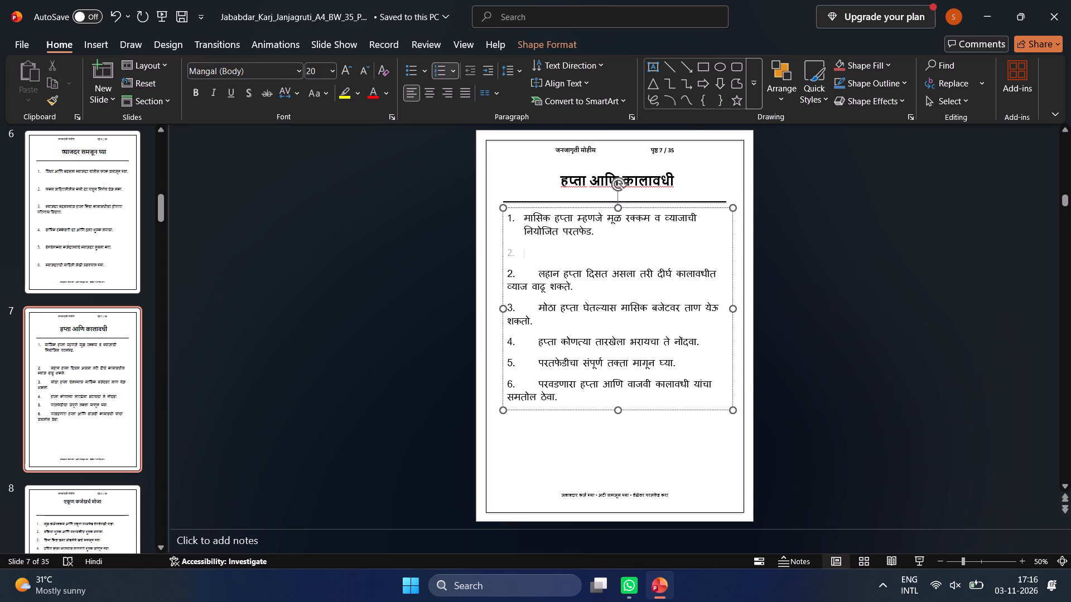
click(593, 289)
key(Return)
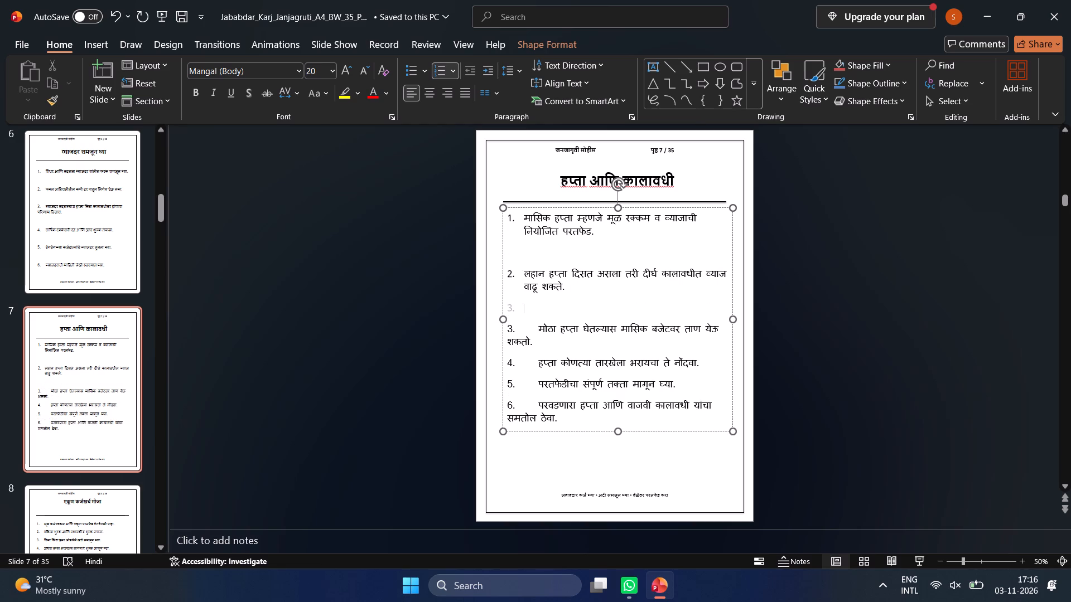
click(542, 354)
key(Return)
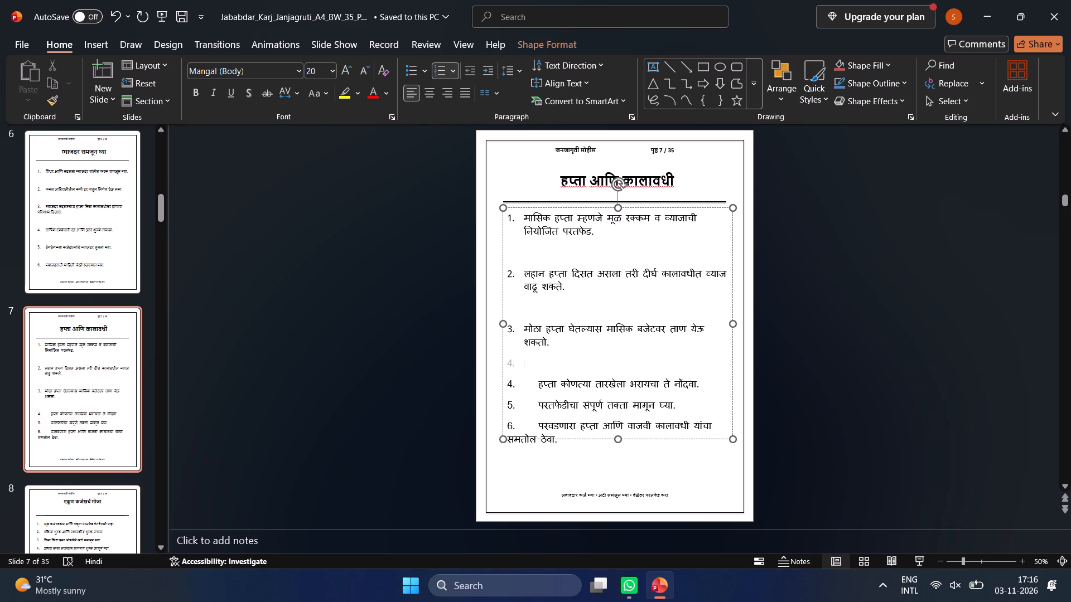
click(708, 382)
key(Return)
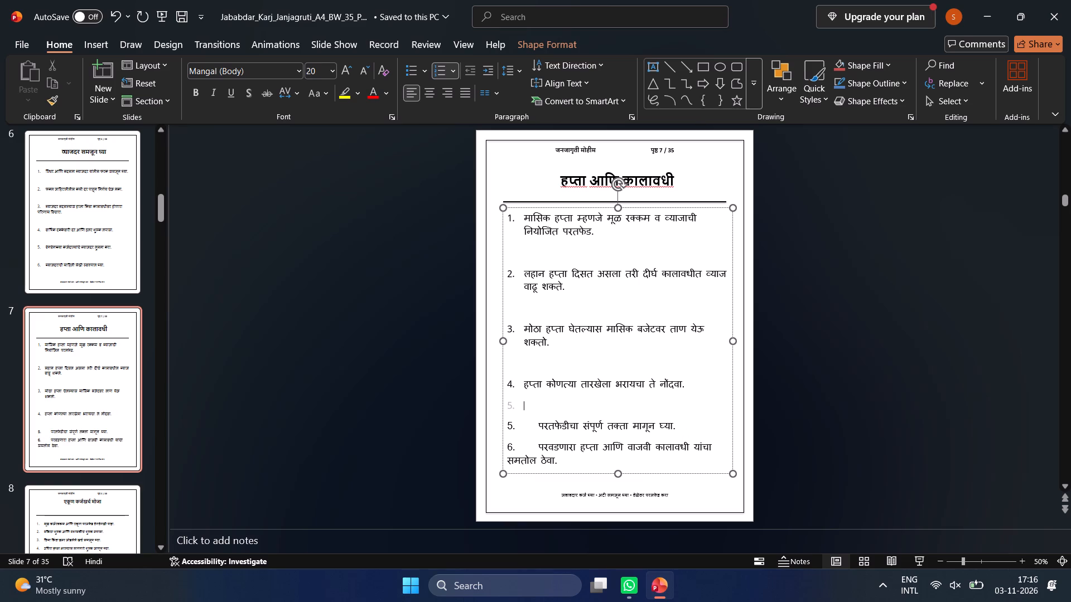
click(689, 428)
key(Return)
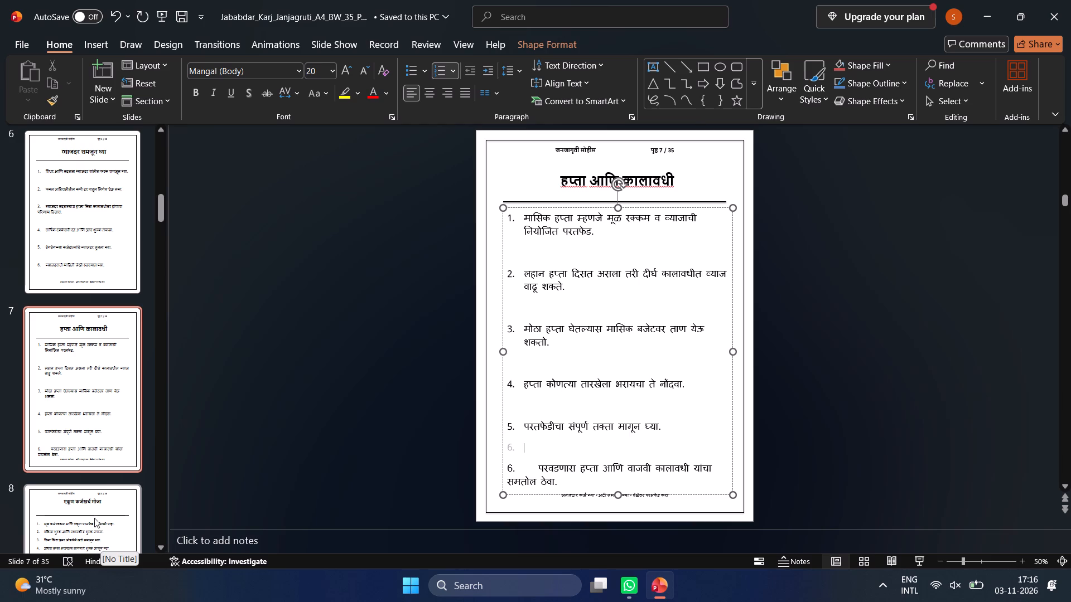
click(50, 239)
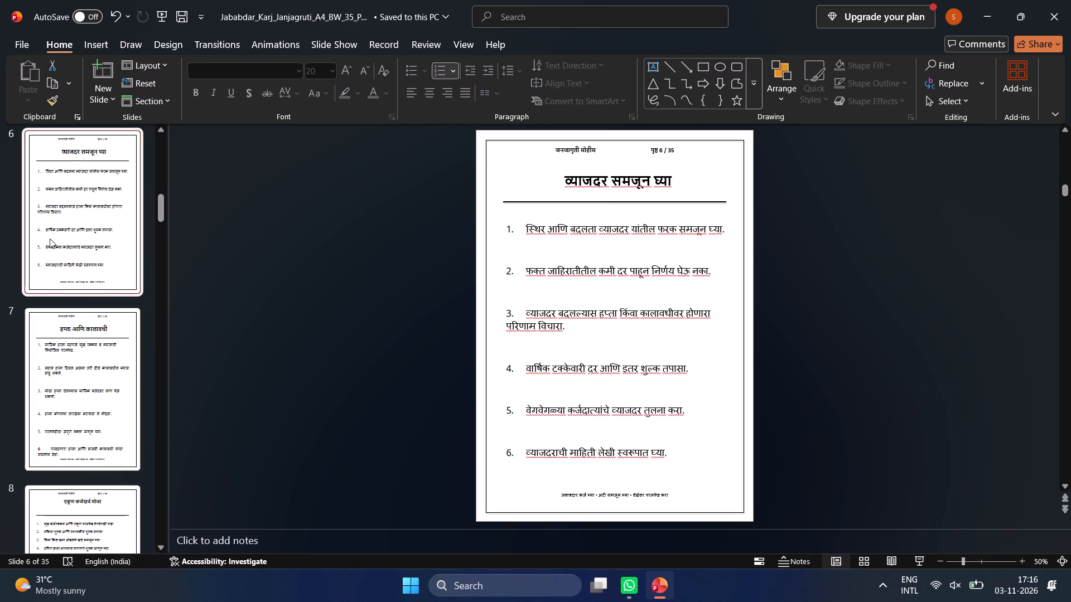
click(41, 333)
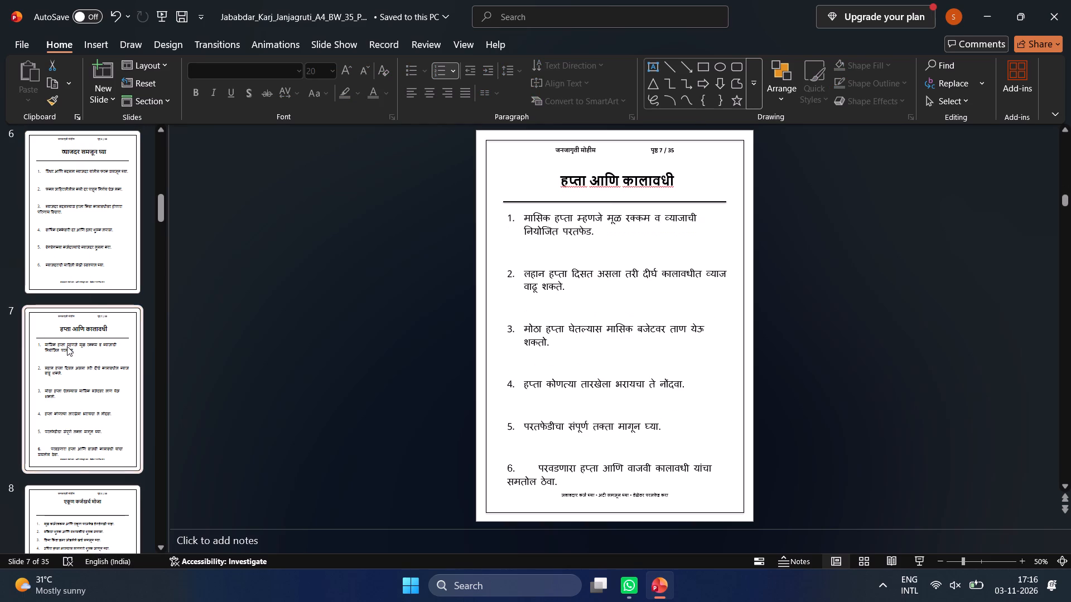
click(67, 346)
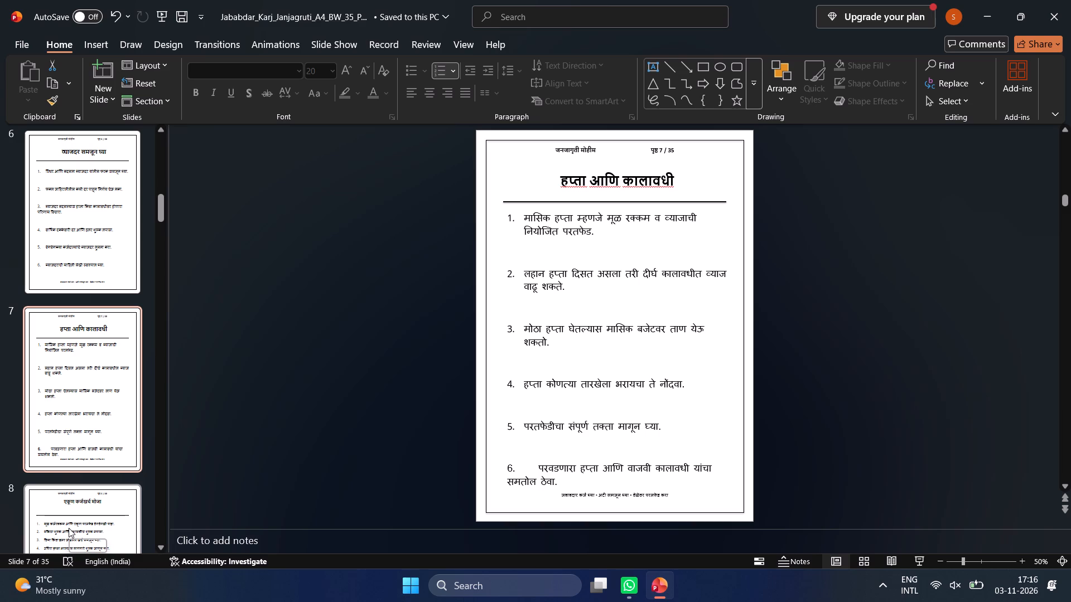
Lower slide 8's title so it sits centred just above the divider line.
click(69, 528)
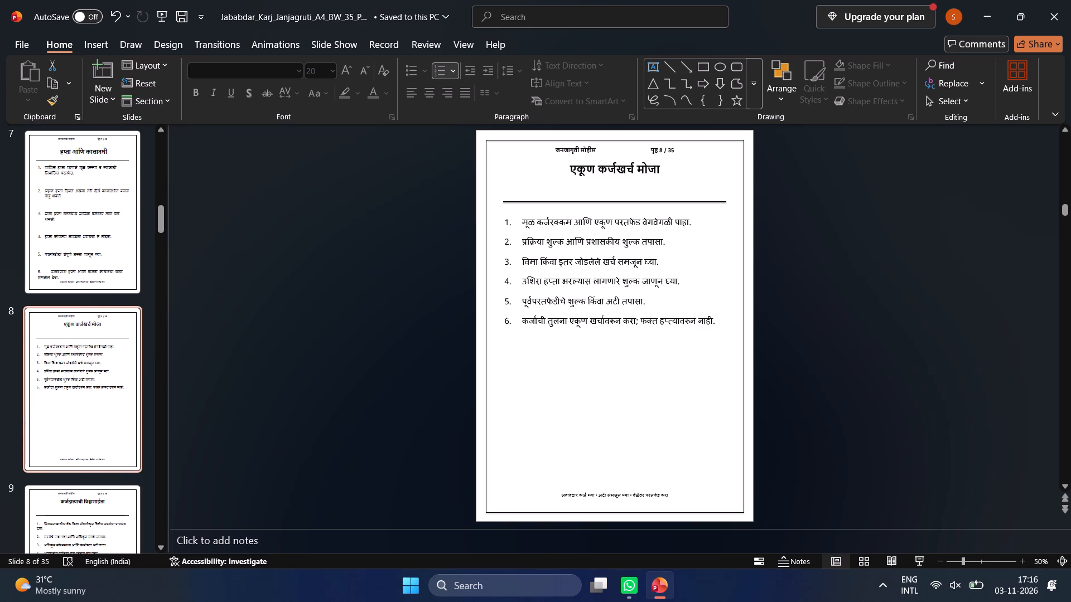
click(566, 176)
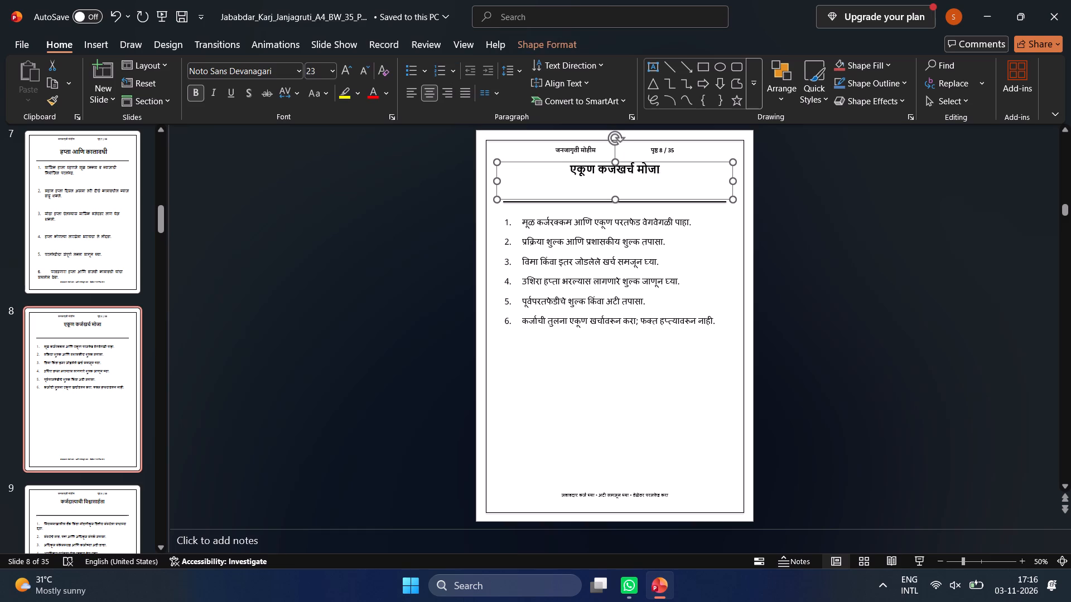
drag(569, 178, 570, 192)
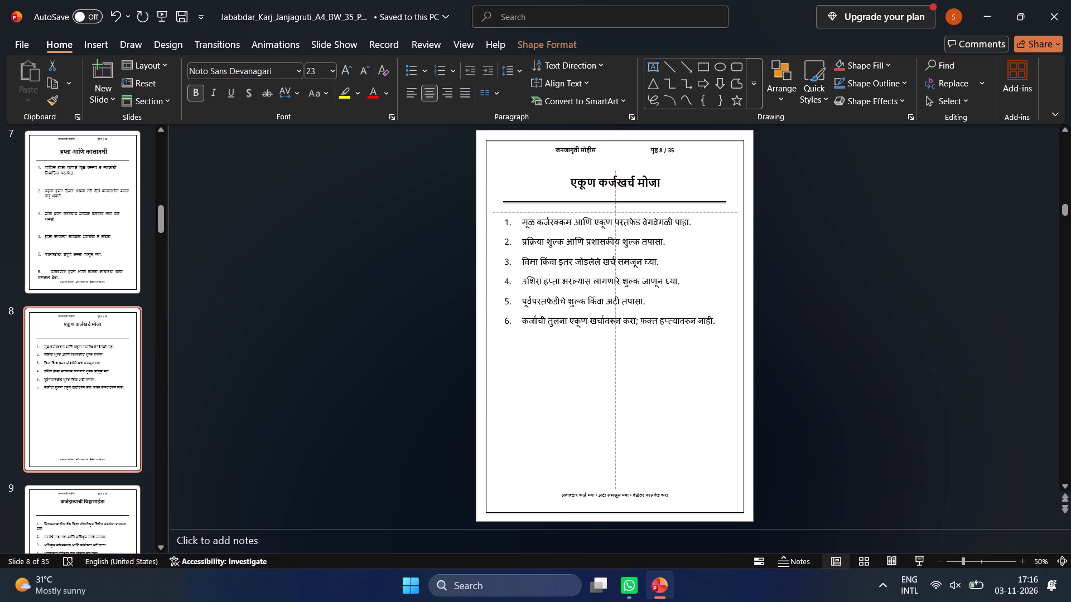
drag(570, 192, 573, 188)
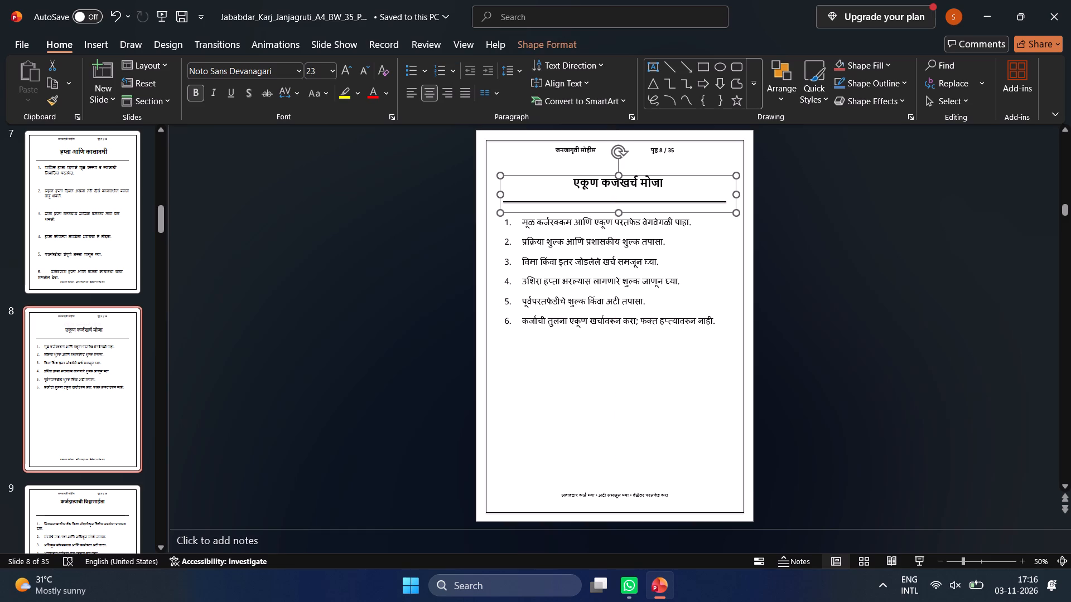
click(567, 186)
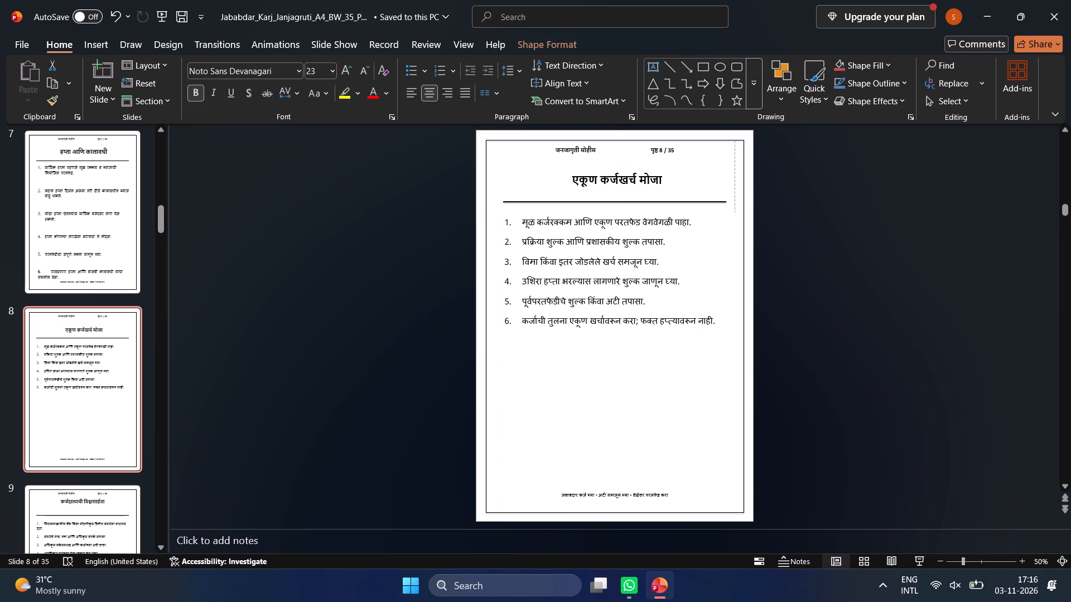
click(567, 185)
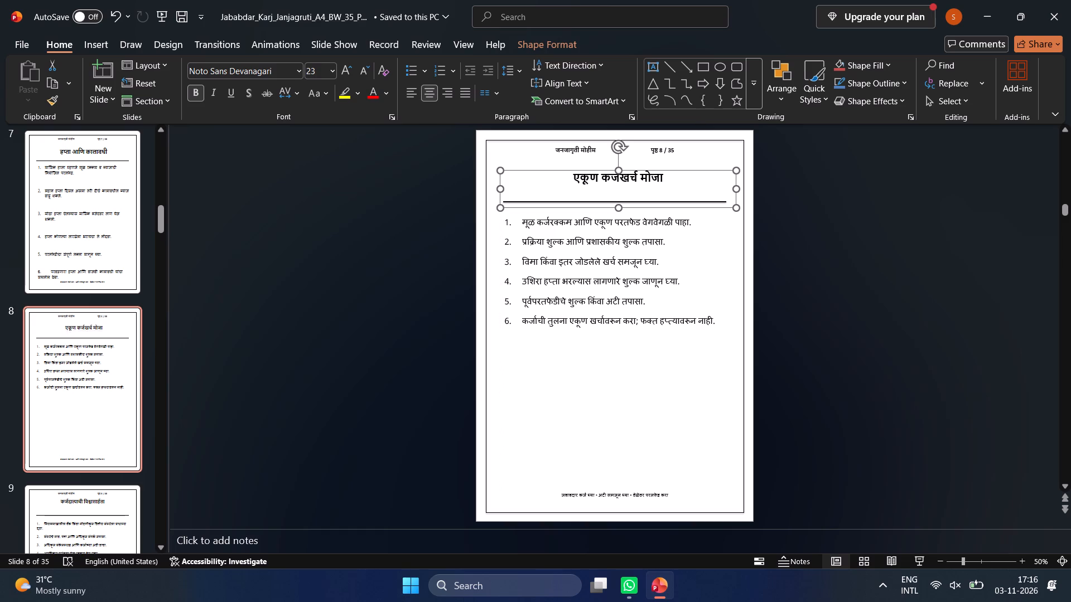
click(571, 177)
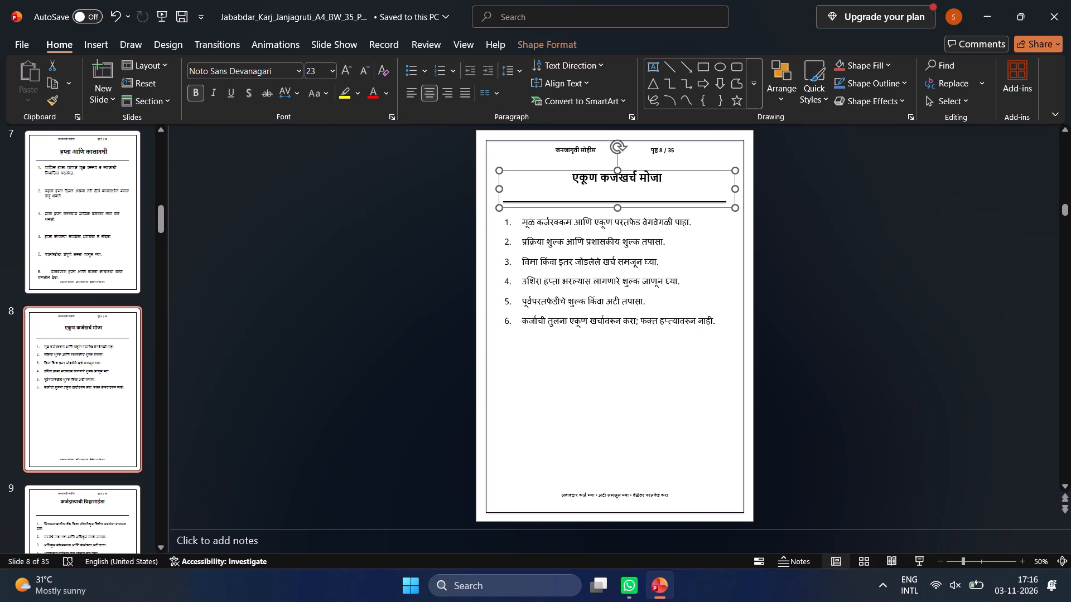
Set the font size of slide 8's whole title to 28.
drag(572, 176, 638, 176)
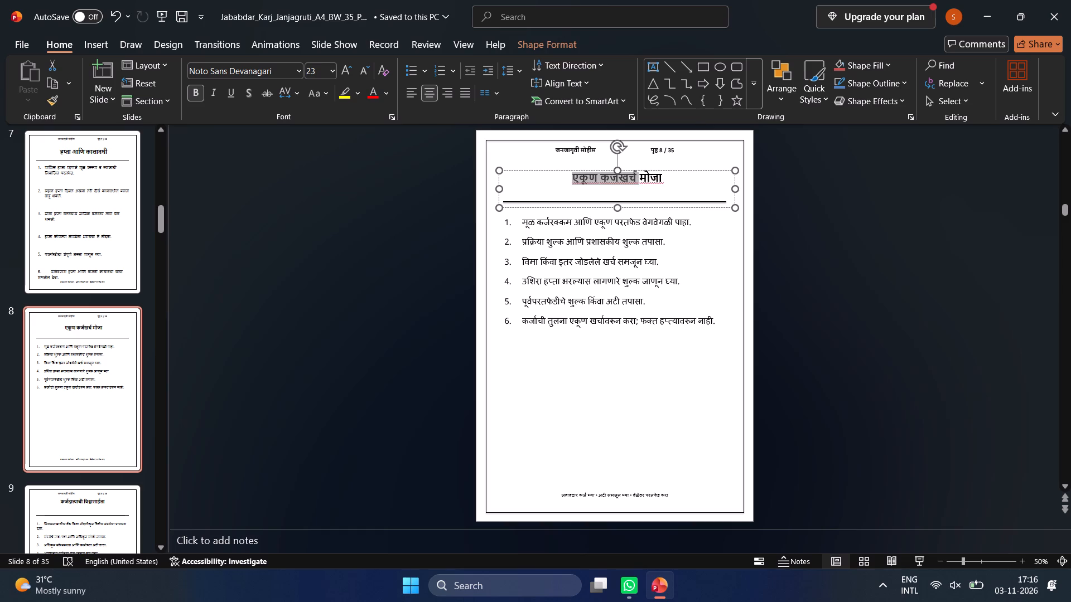
drag(638, 176, 684, 174)
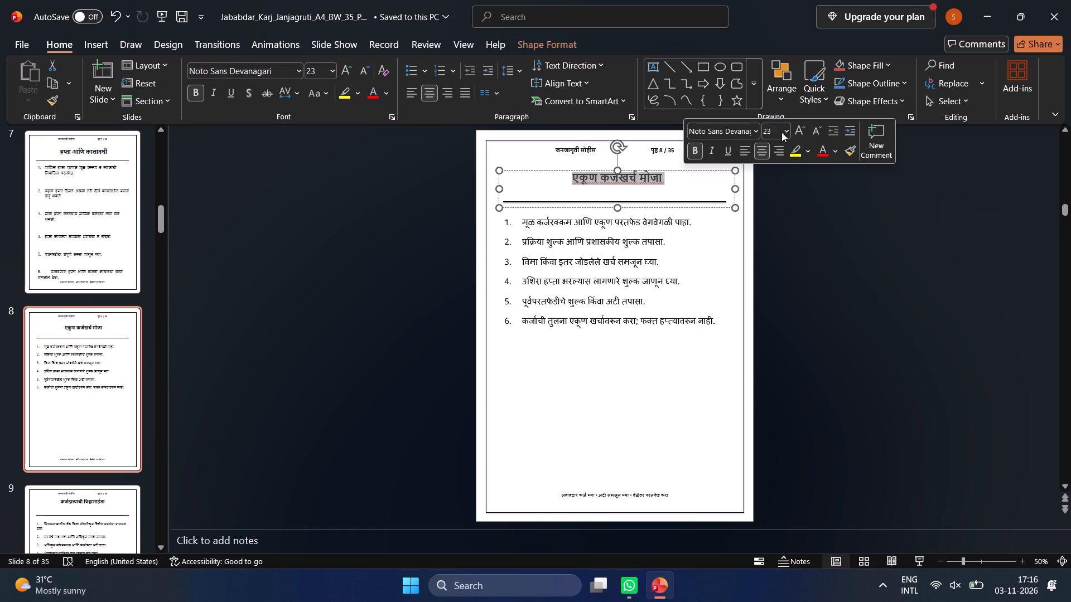
click(781, 132)
click(787, 132)
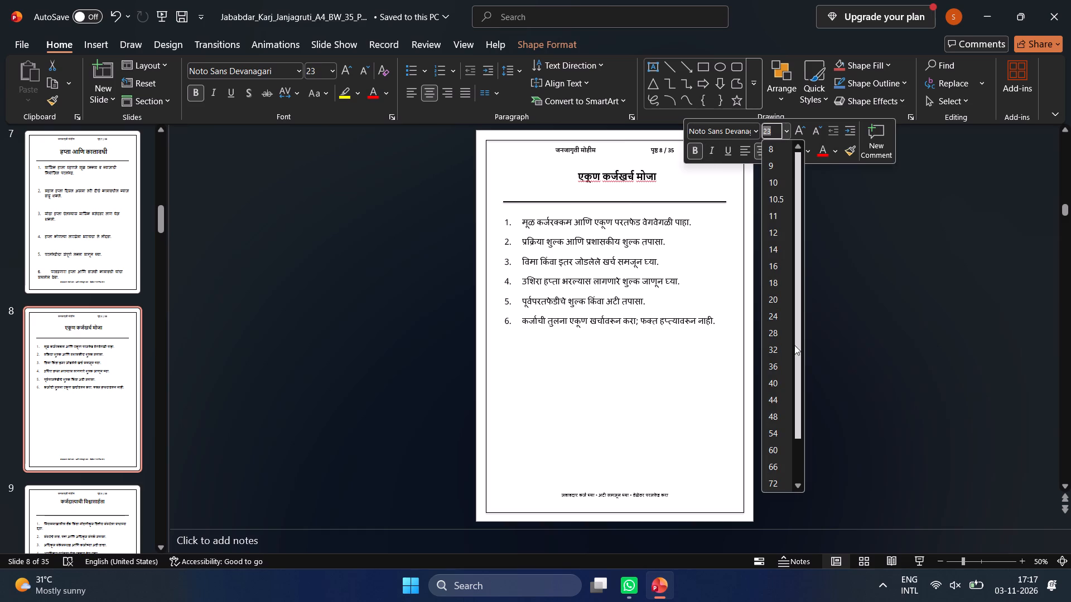
click(783, 334)
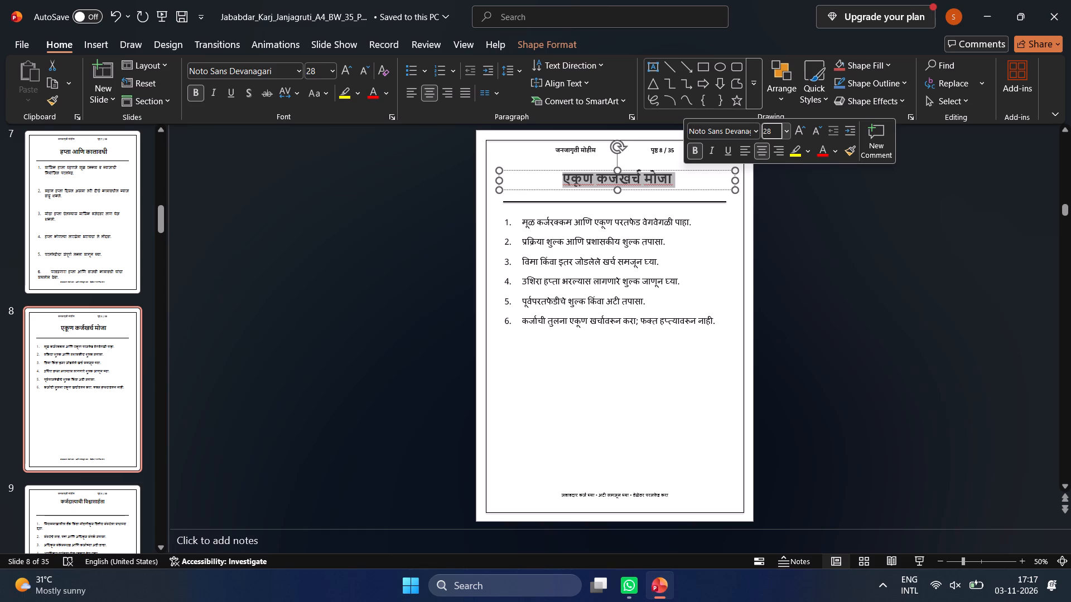
Shift slide 8's numbered list box slightly up and right, aligning its left edge with the start of the divider line.
click(670, 367)
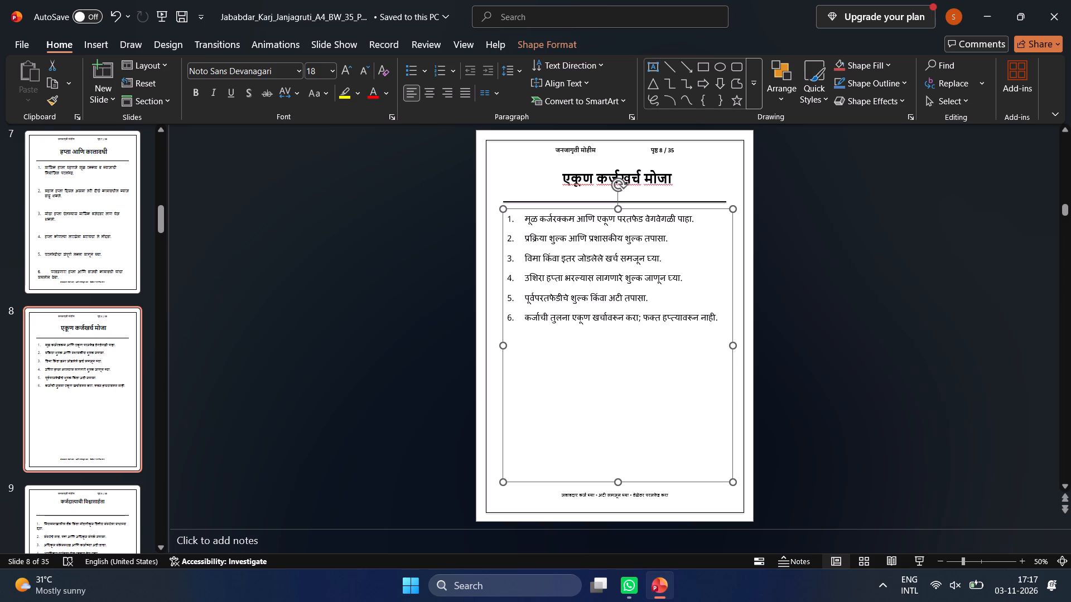
Set the font size of all six numbered points on slide 8 to 20.
drag(509, 218, 684, 314)
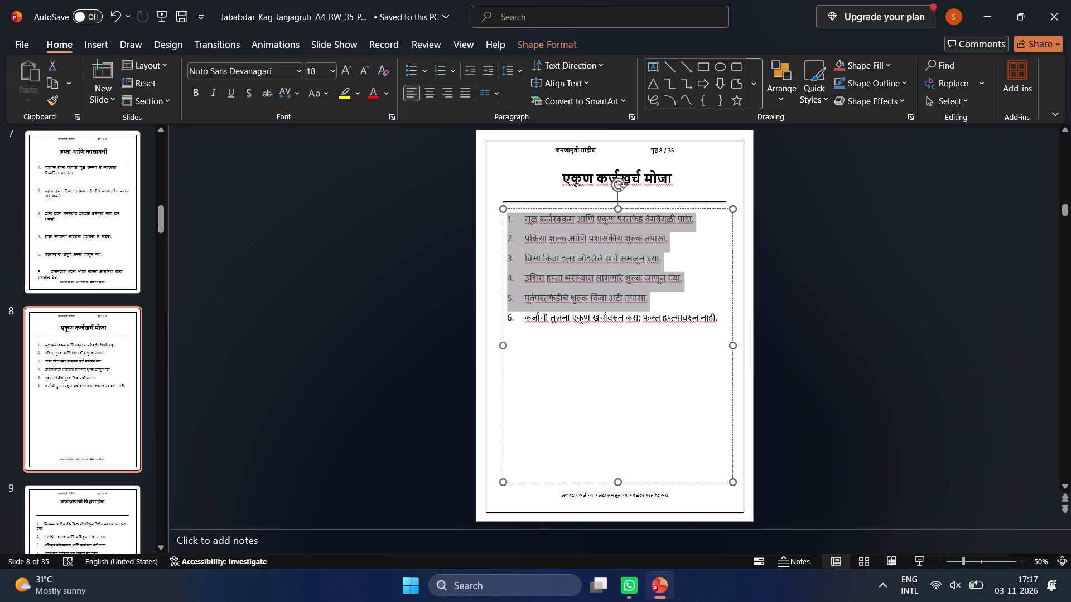
drag(684, 314, 725, 348)
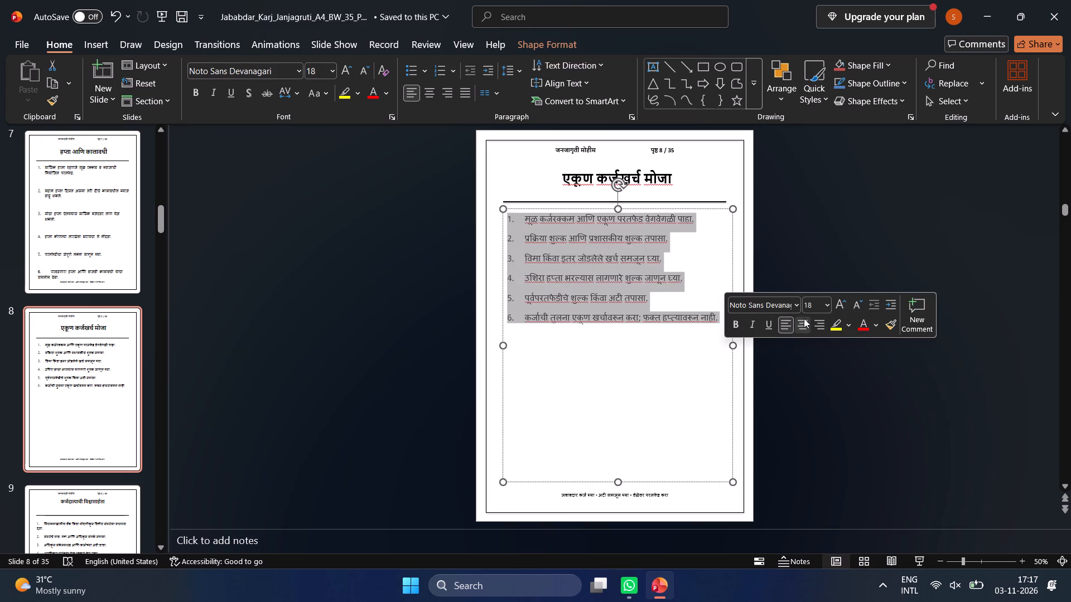
click(826, 309)
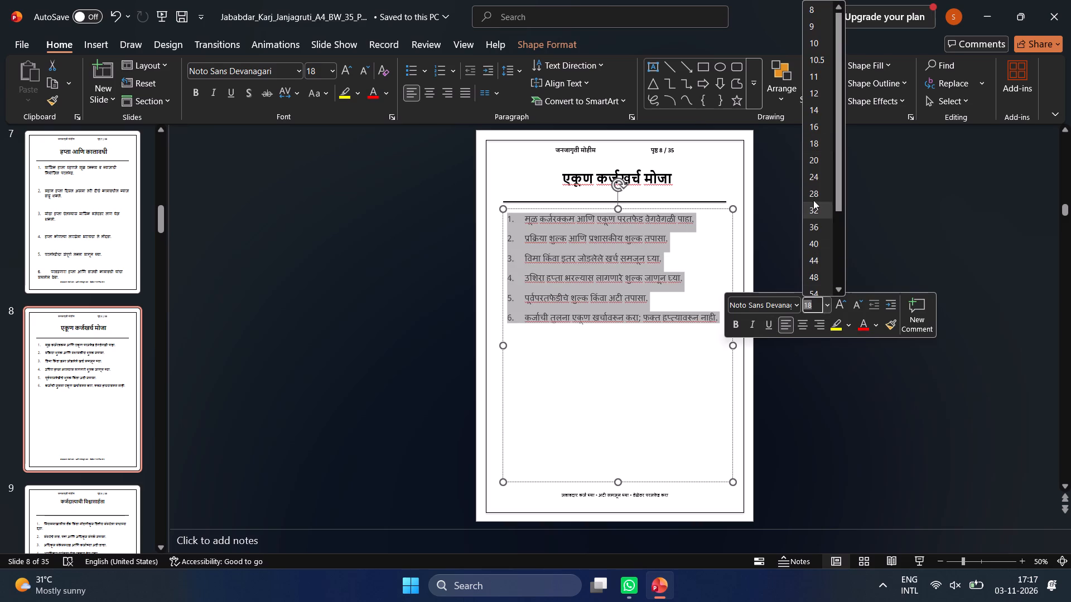
click(811, 167)
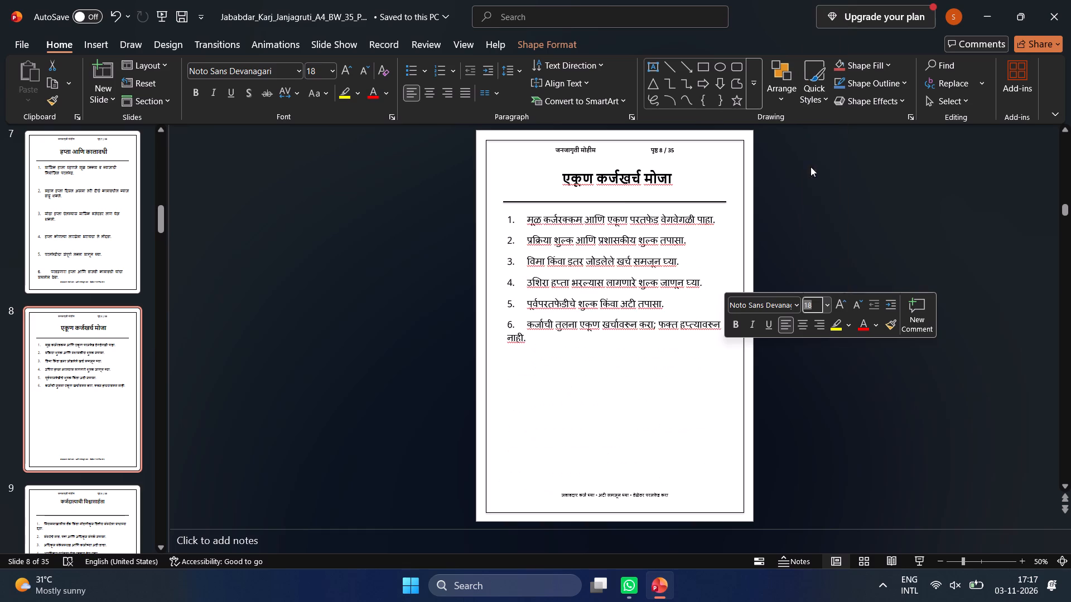
drag(647, 390, 722, 235)
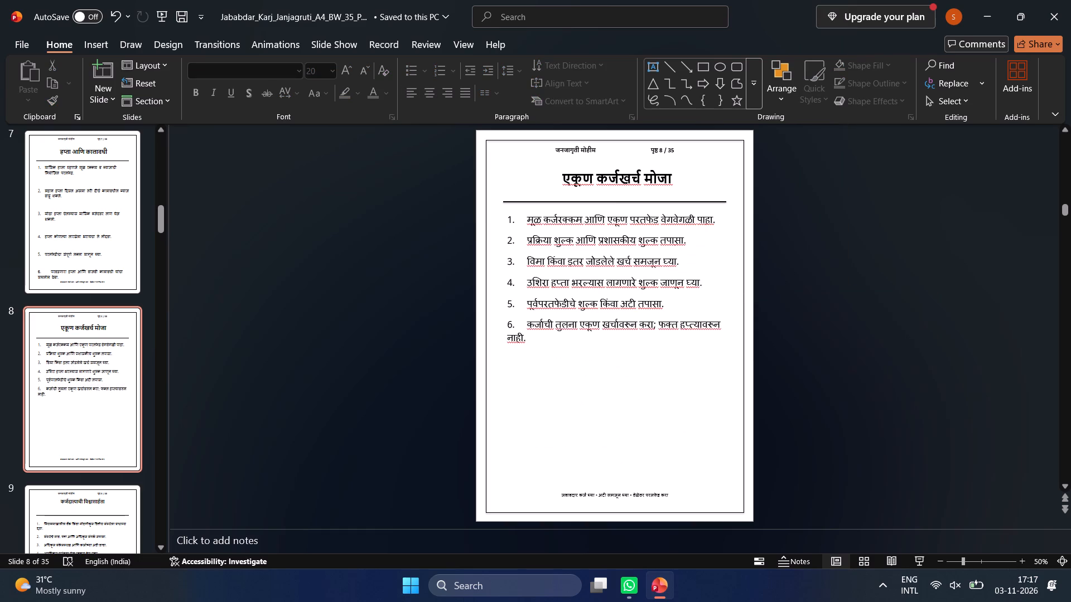
Insert a blank line after each of points 1 to 5 in slide 8's numbered list to space out the points.
click(716, 217)
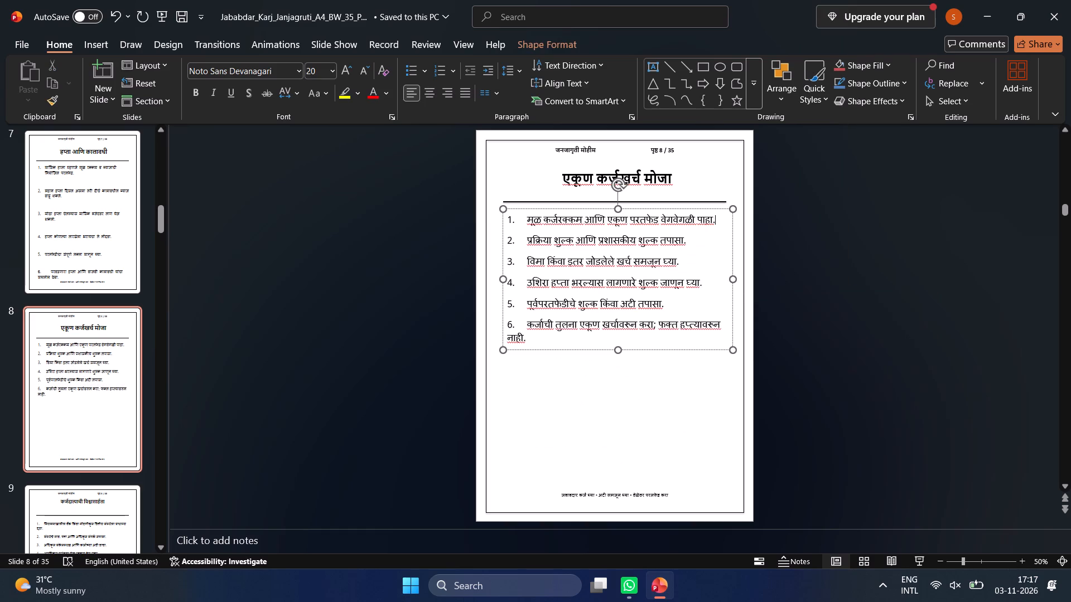
key(Return)
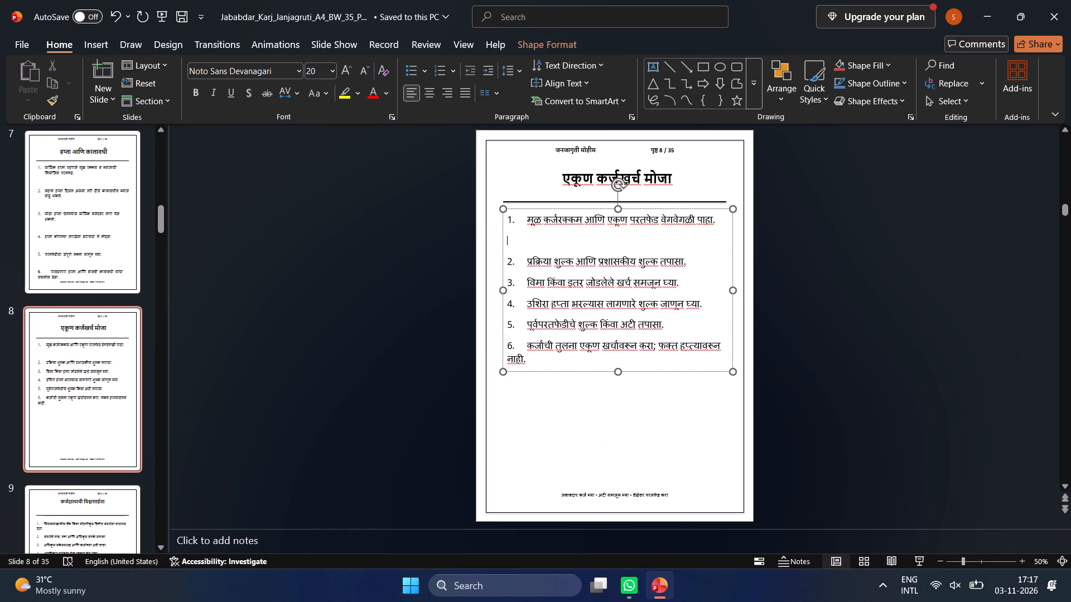
click(694, 256)
key(Return)
click(691, 303)
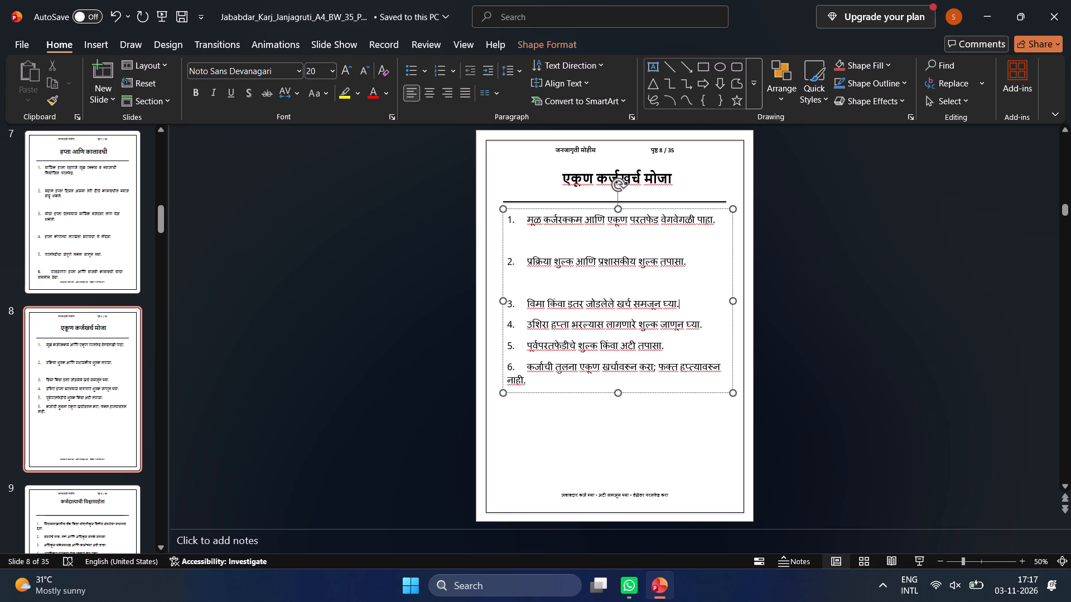
key(Return)
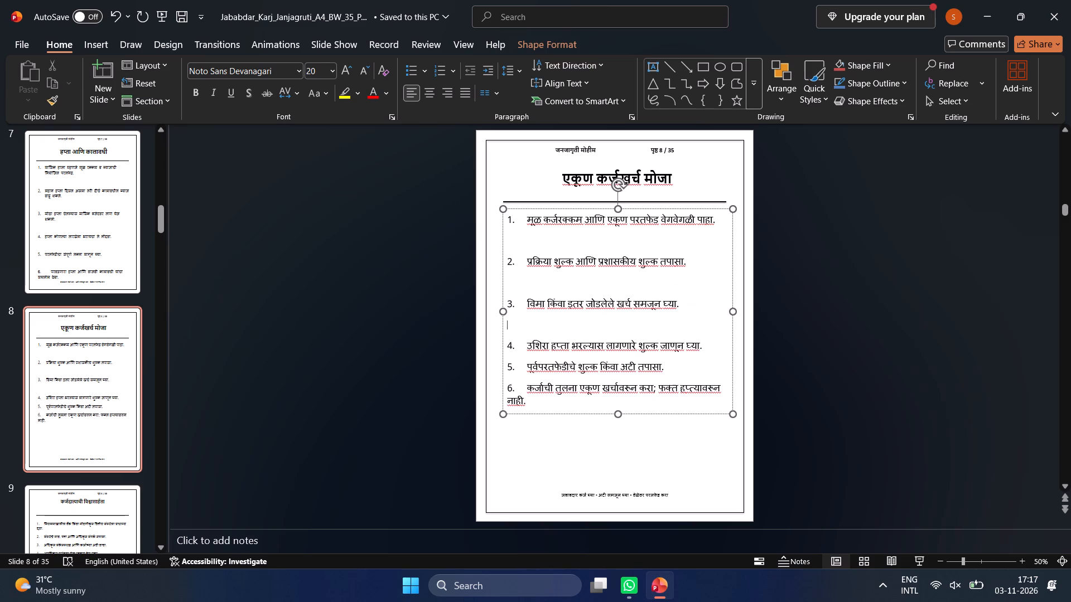
click(707, 348)
key(Return)
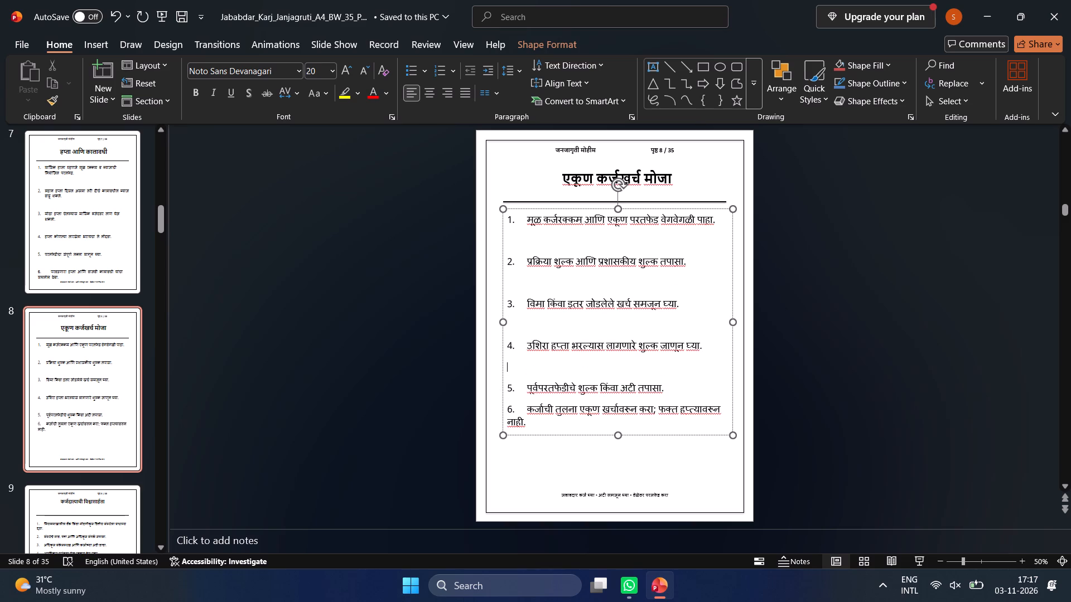
click(678, 386)
key(Return)
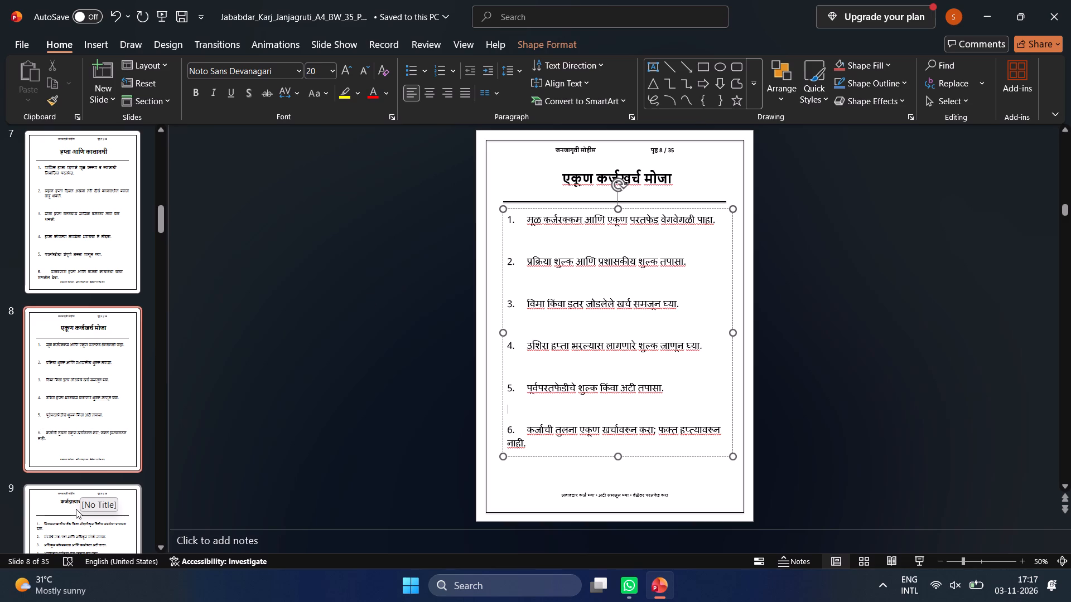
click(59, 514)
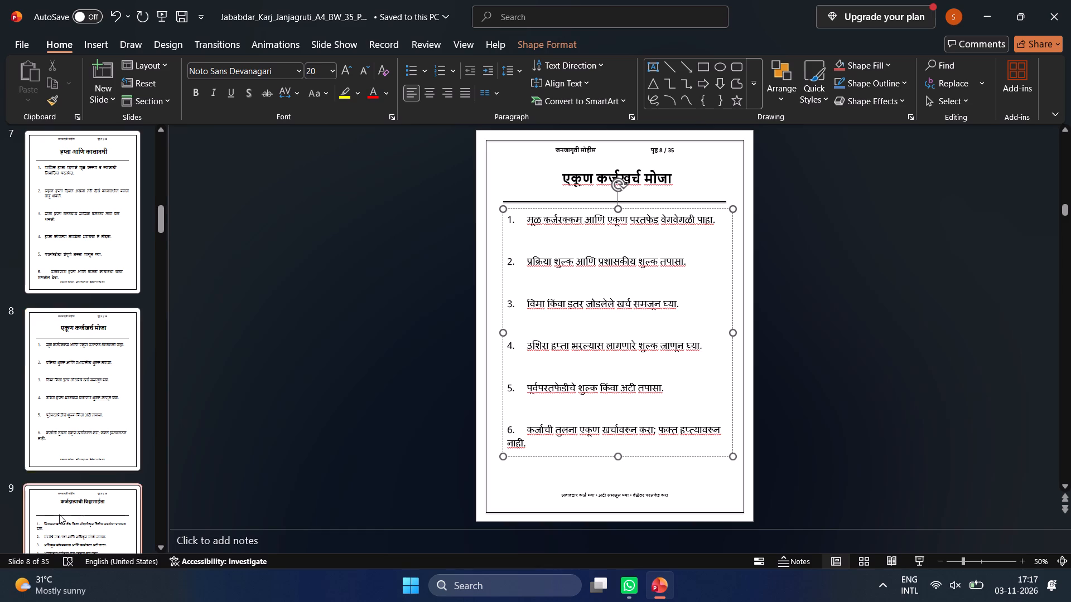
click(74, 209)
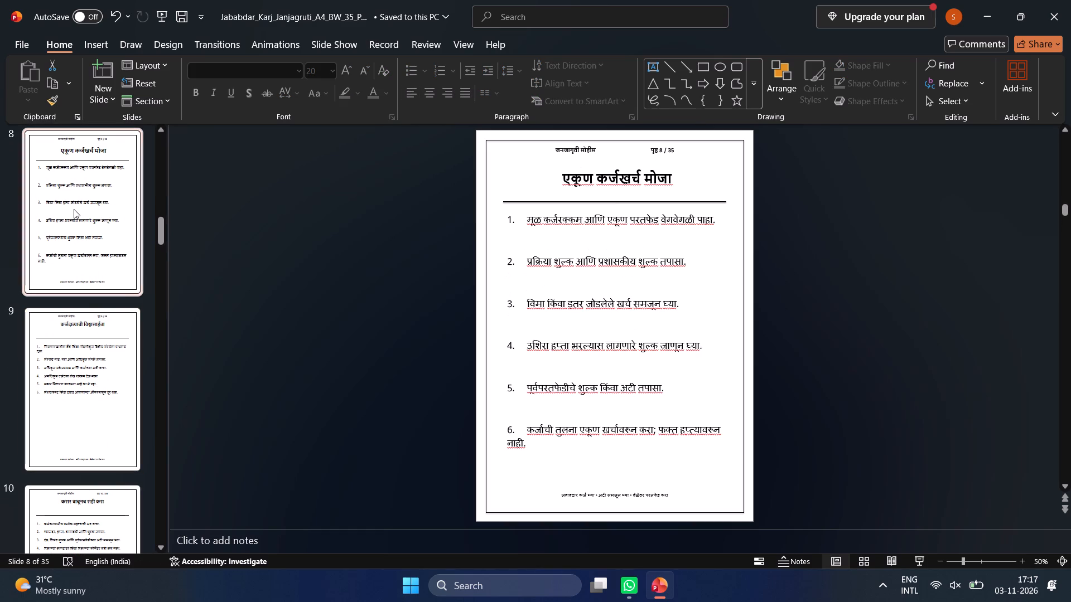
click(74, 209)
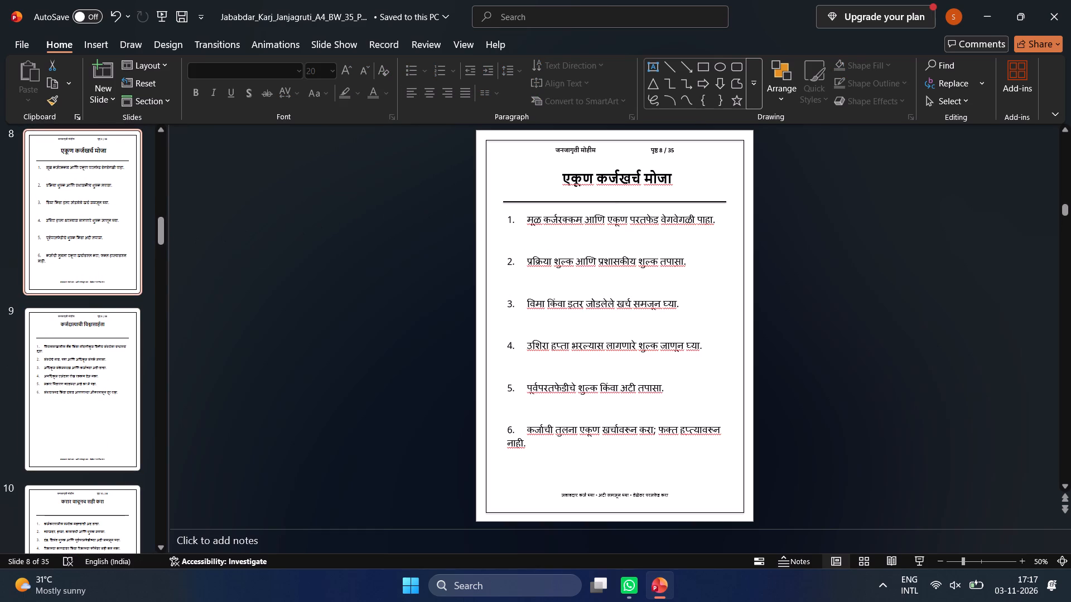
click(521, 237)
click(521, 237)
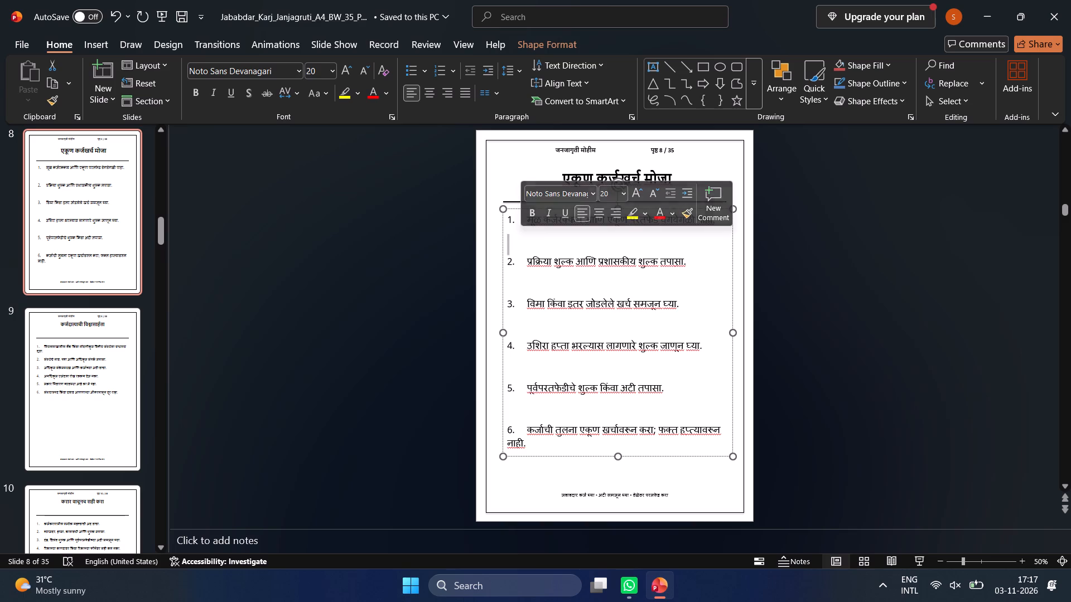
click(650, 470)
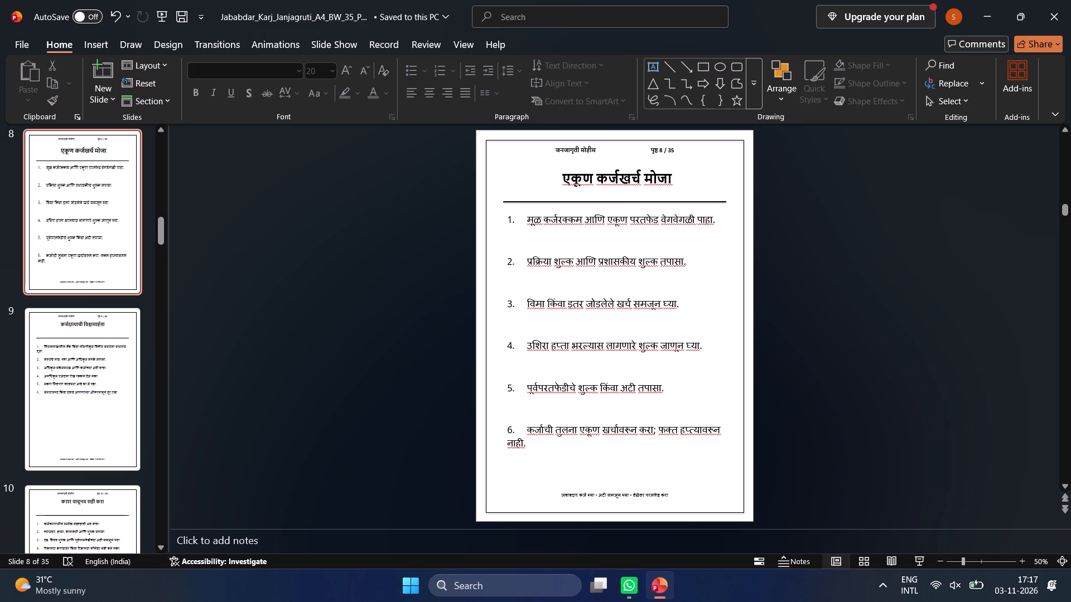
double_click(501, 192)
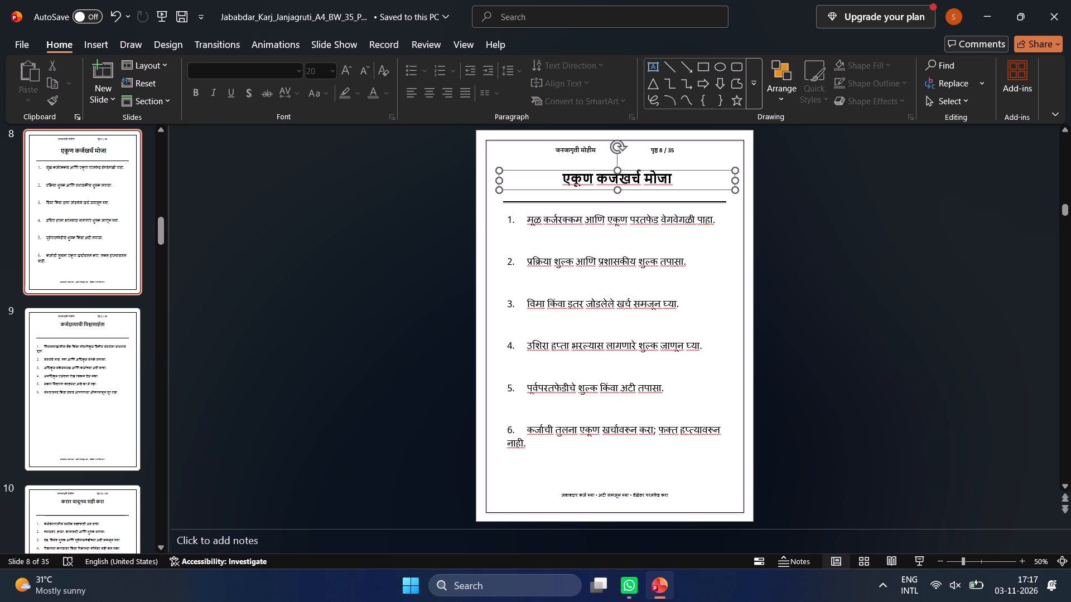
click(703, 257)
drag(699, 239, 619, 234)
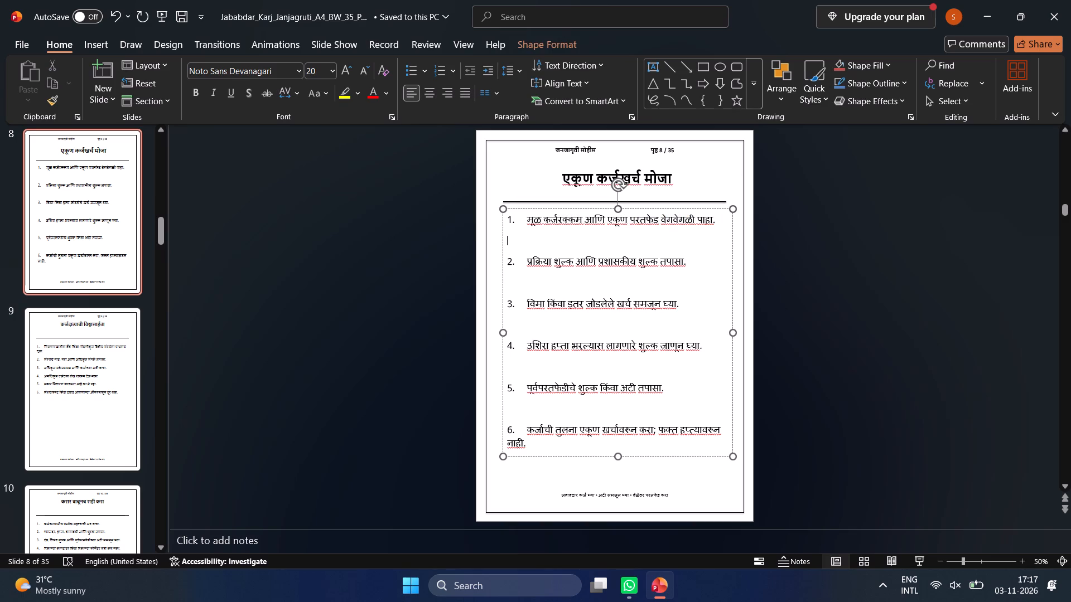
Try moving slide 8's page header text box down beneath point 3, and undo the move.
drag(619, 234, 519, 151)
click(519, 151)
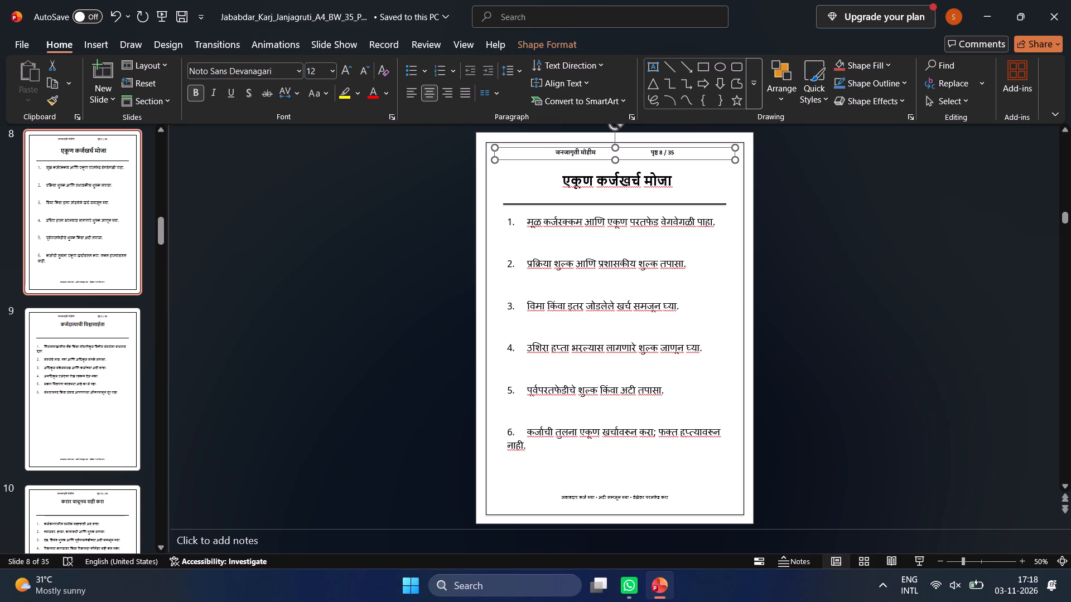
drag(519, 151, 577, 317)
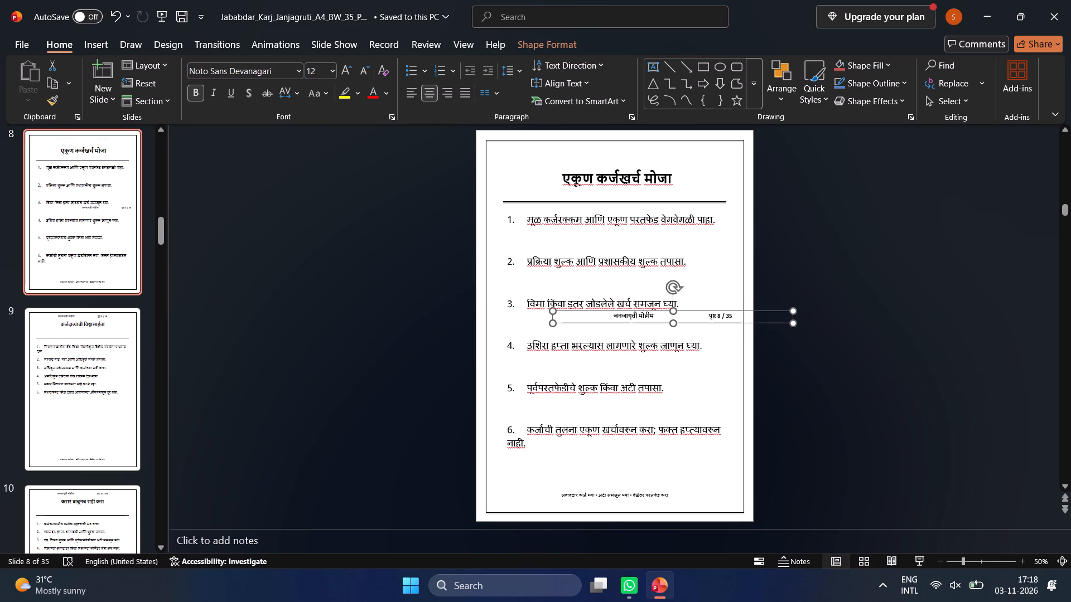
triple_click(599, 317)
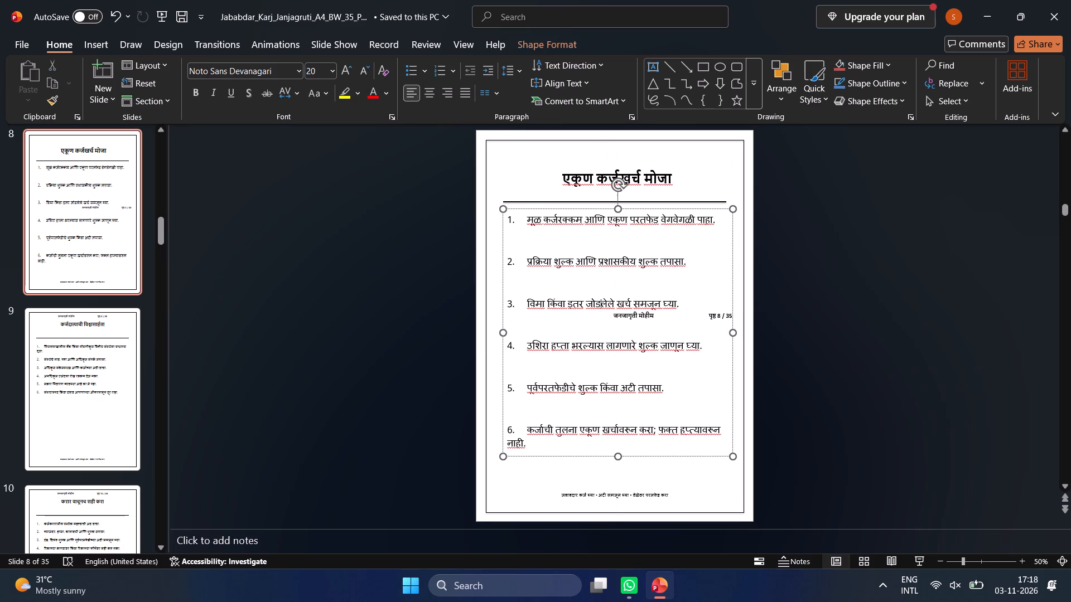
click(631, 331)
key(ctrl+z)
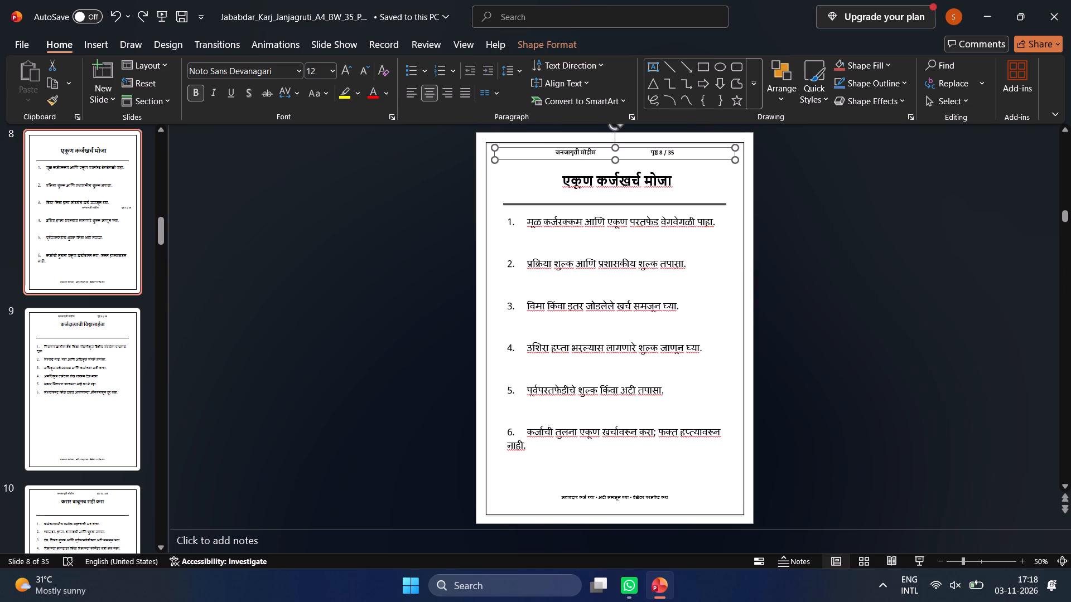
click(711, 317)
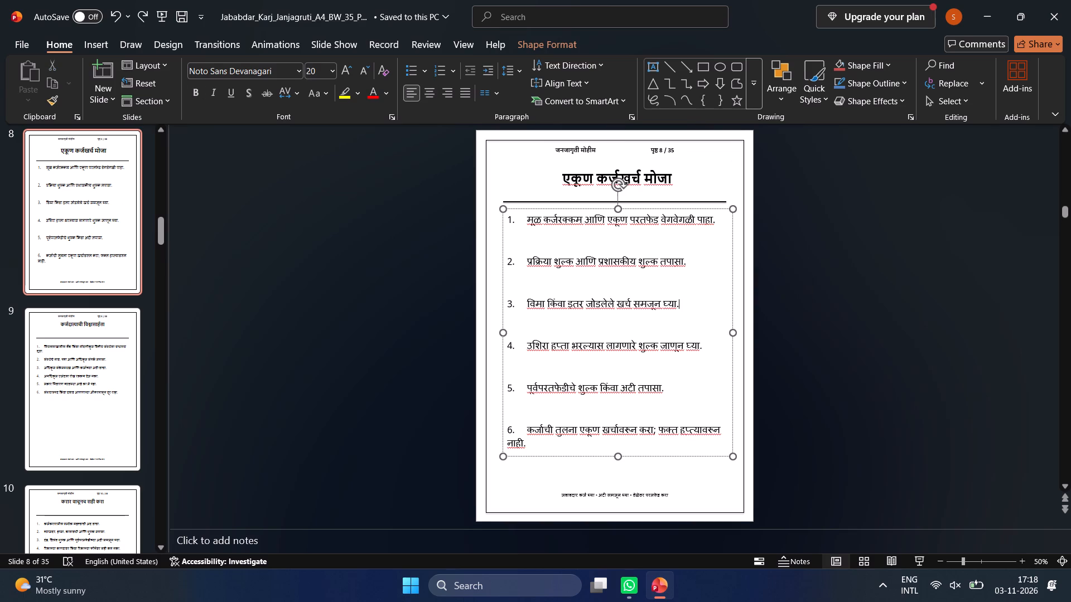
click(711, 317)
Review the layouts of slides 2 to 8, checking title placement and the spacing of the numbered points against slide 8.
click(70, 243)
click(70, 243)
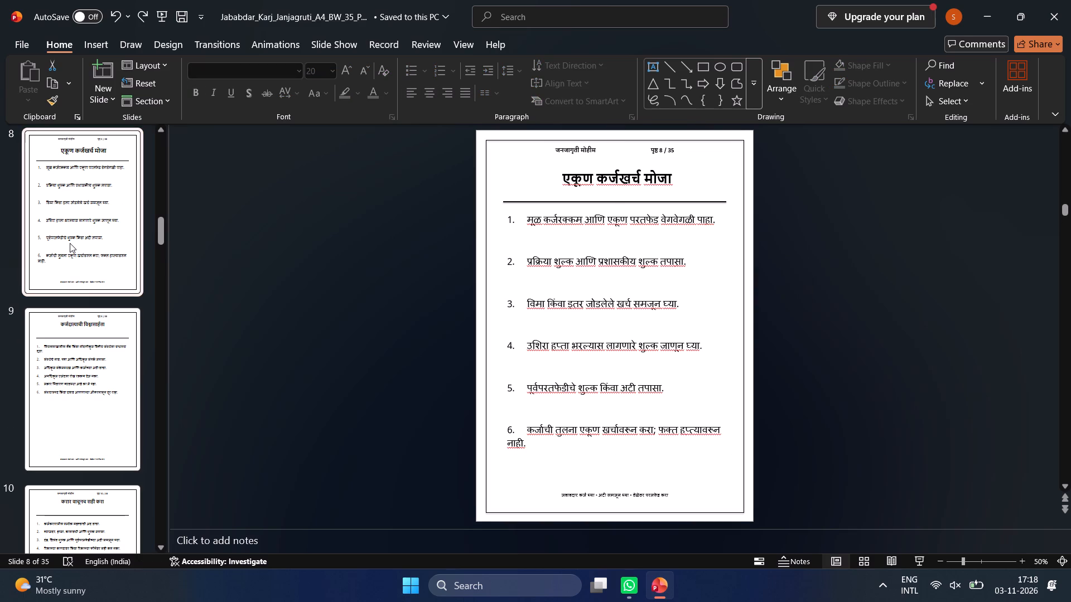
click(32, 237)
drag(32, 237, 59, 316)
click(59, 316)
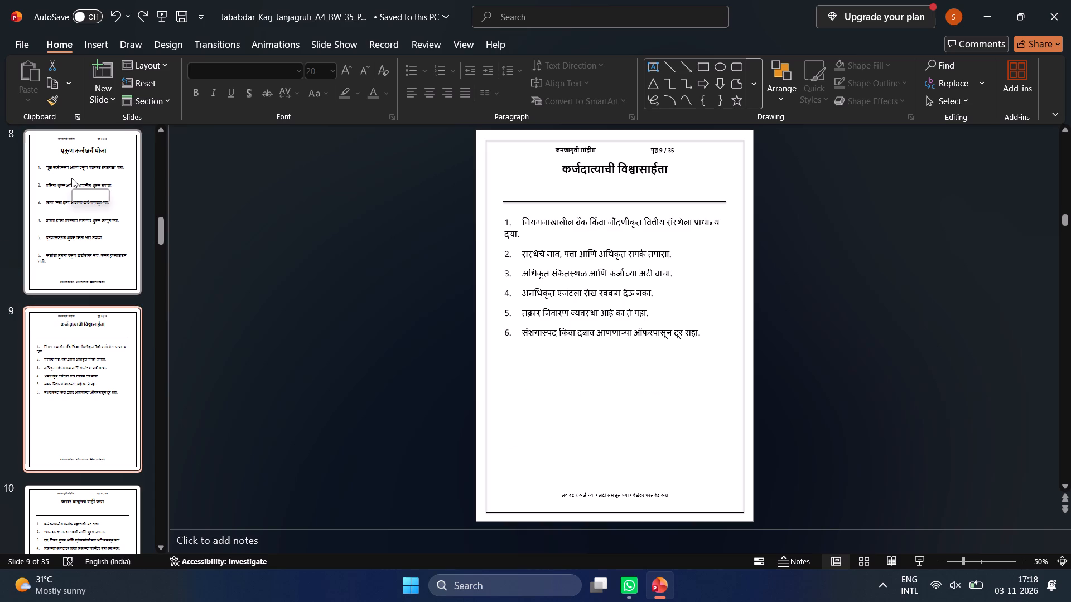
click(71, 178)
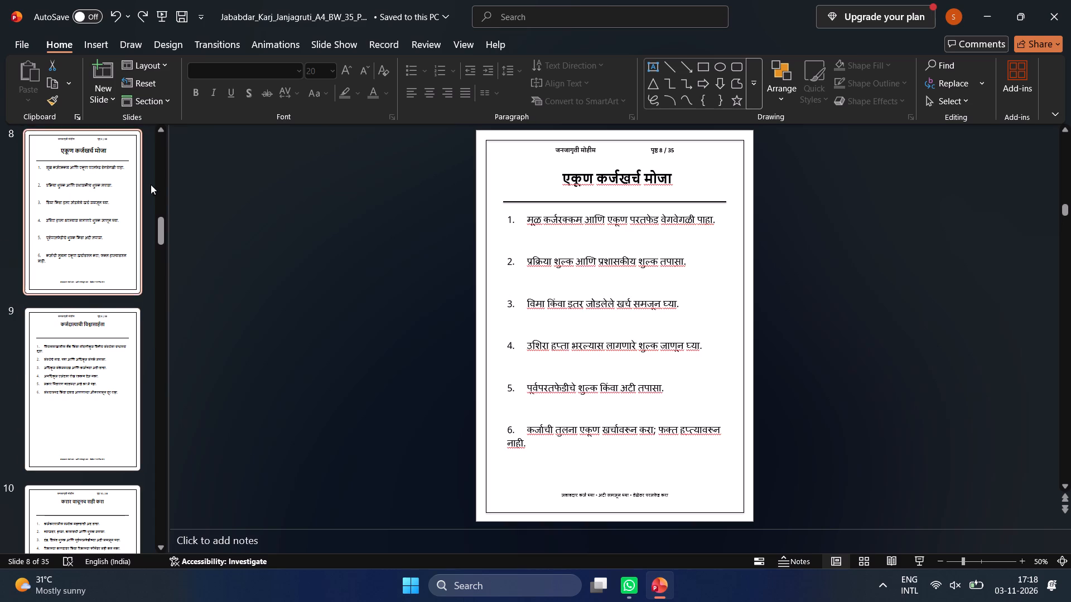
click(158, 191)
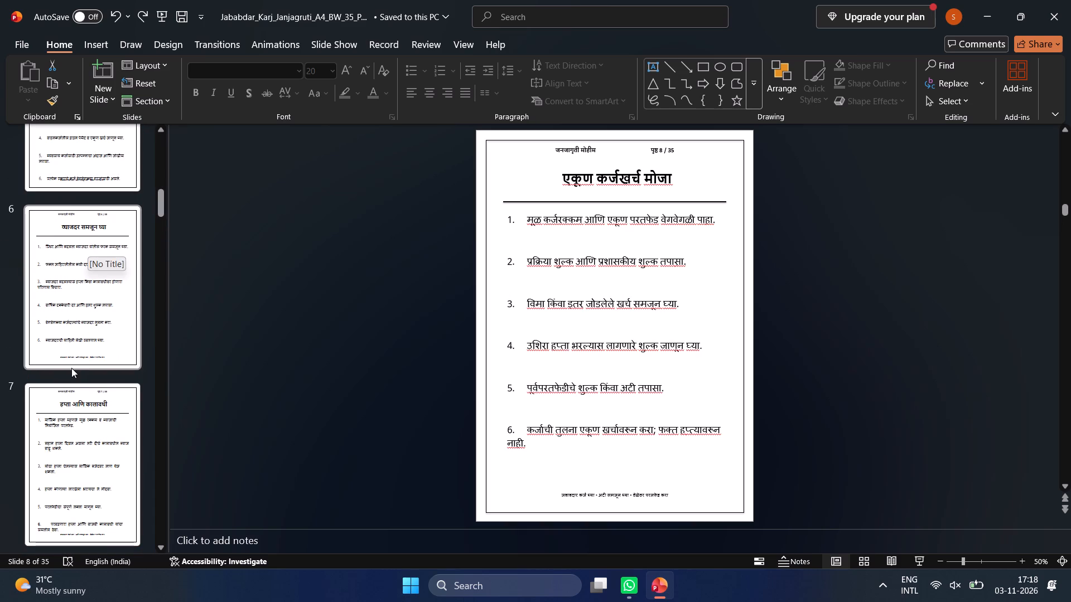
click(71, 439)
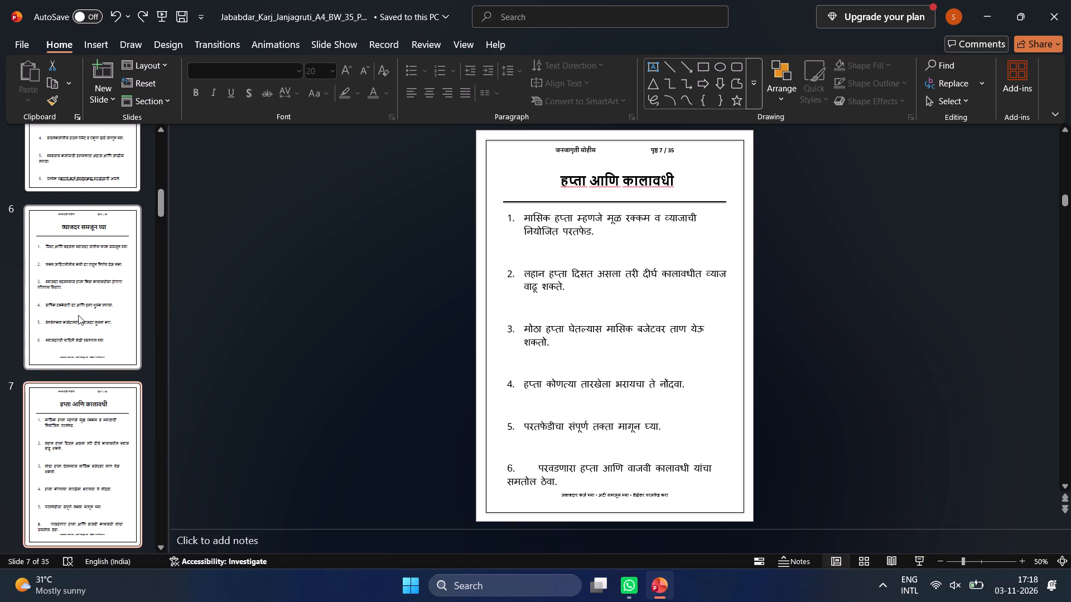
click(78, 315)
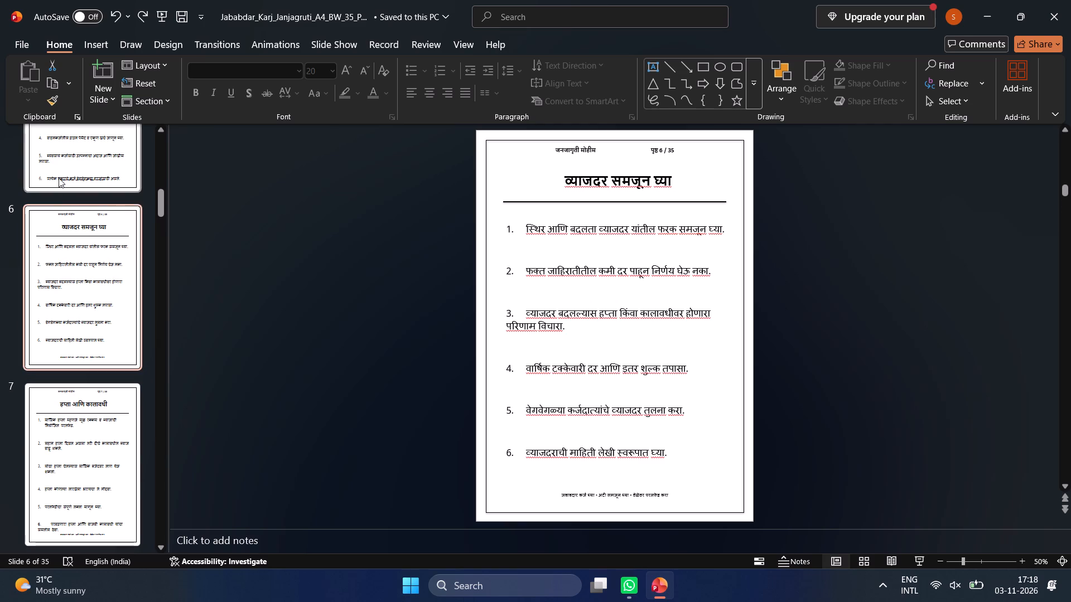
click(59, 178)
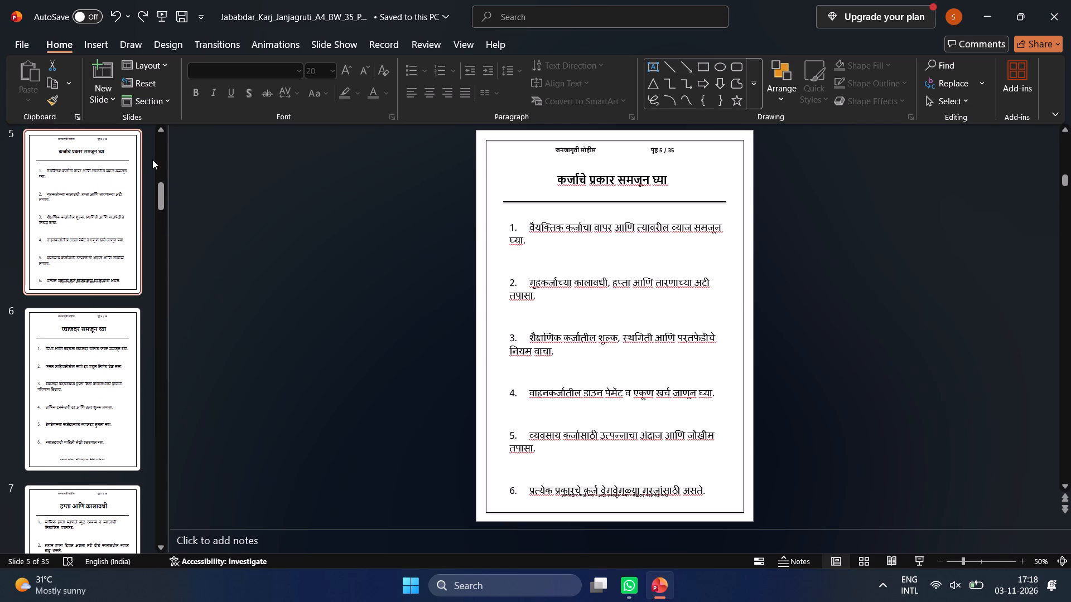
click(153, 156)
click(161, 148)
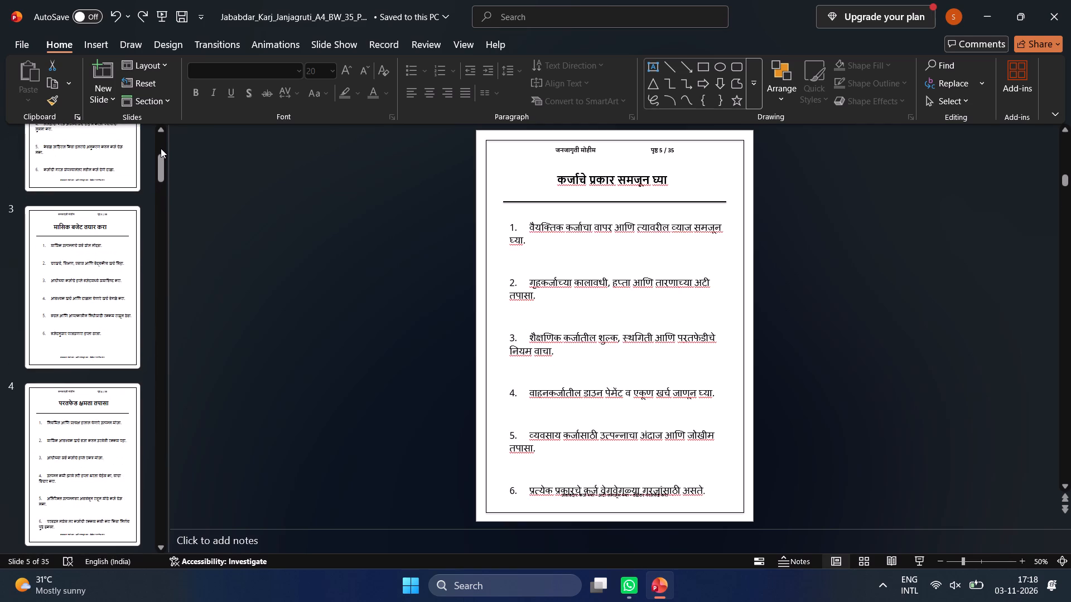
click(80, 154)
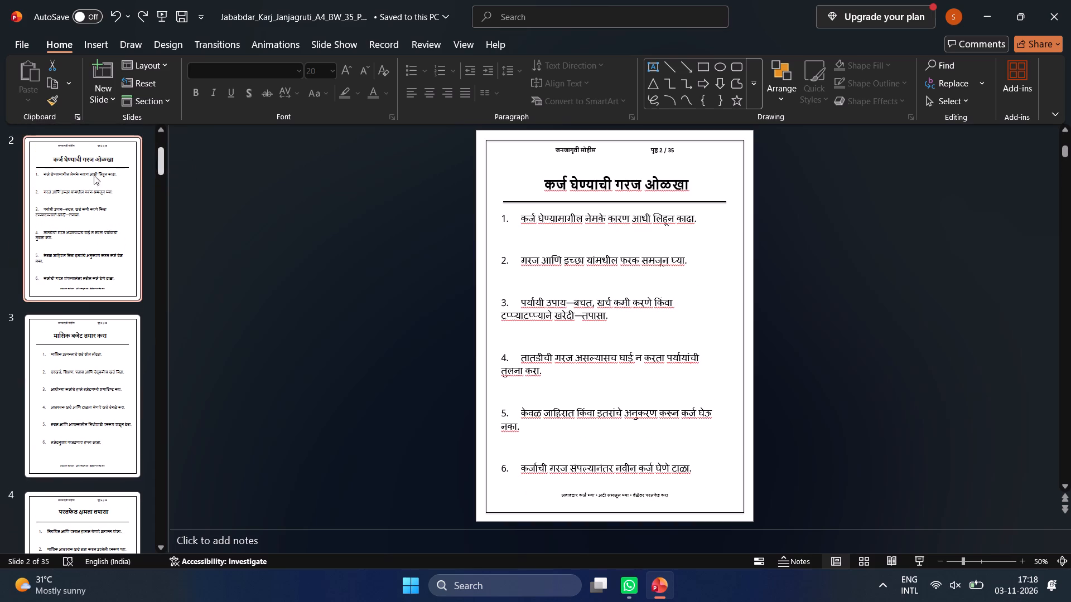
click(80, 225)
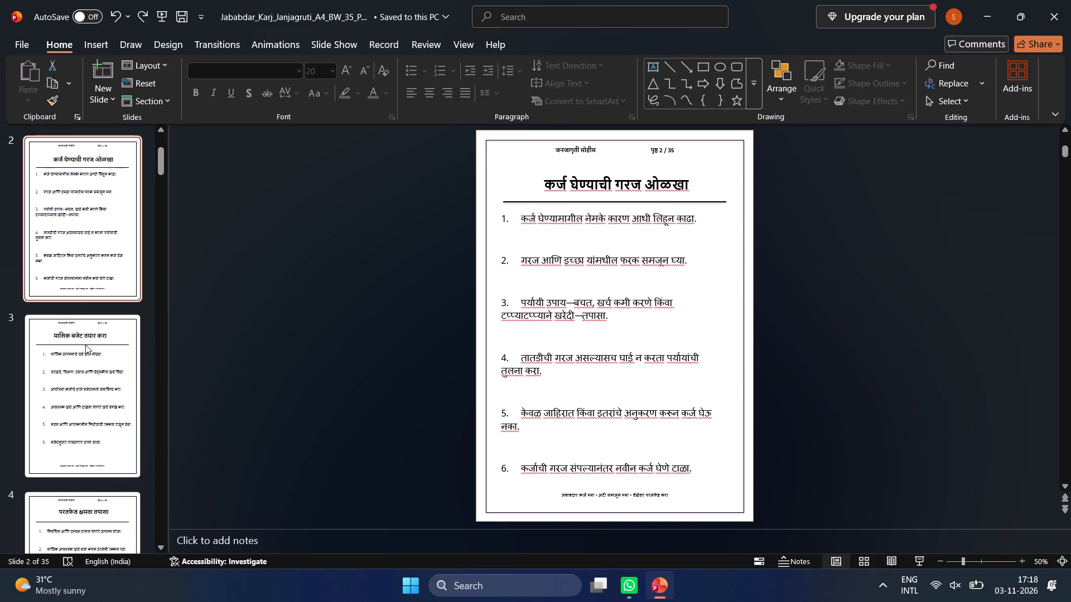
click(85, 344)
click(87, 523)
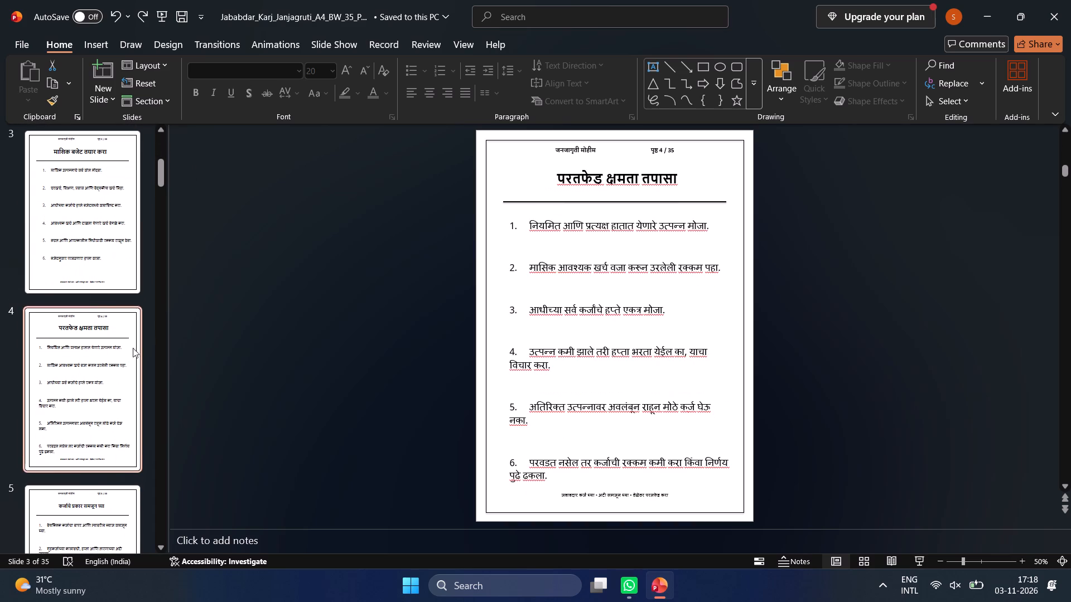
click(81, 503)
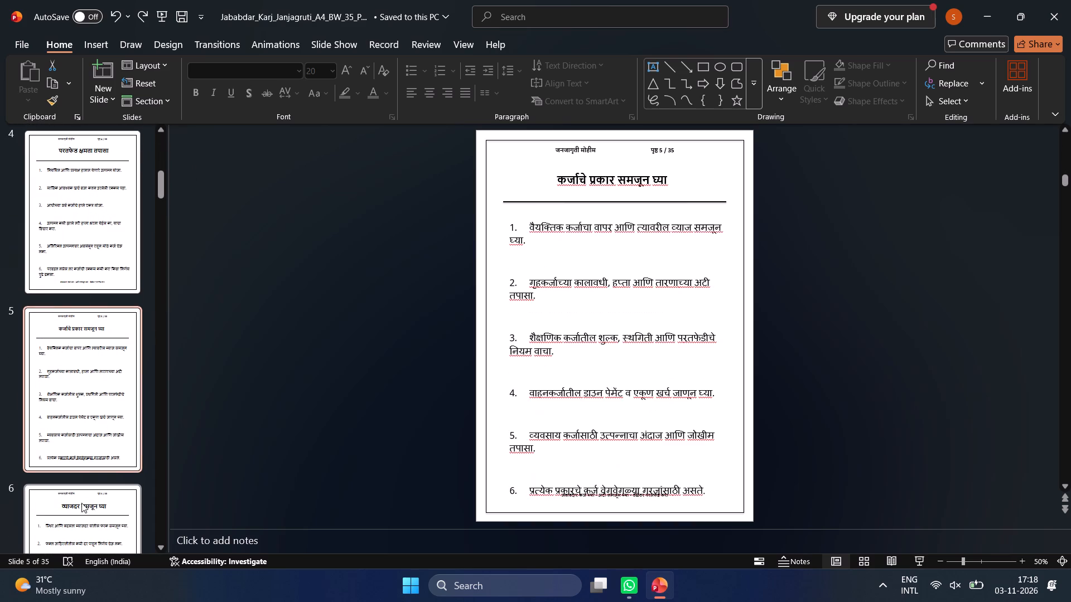
click(75, 520)
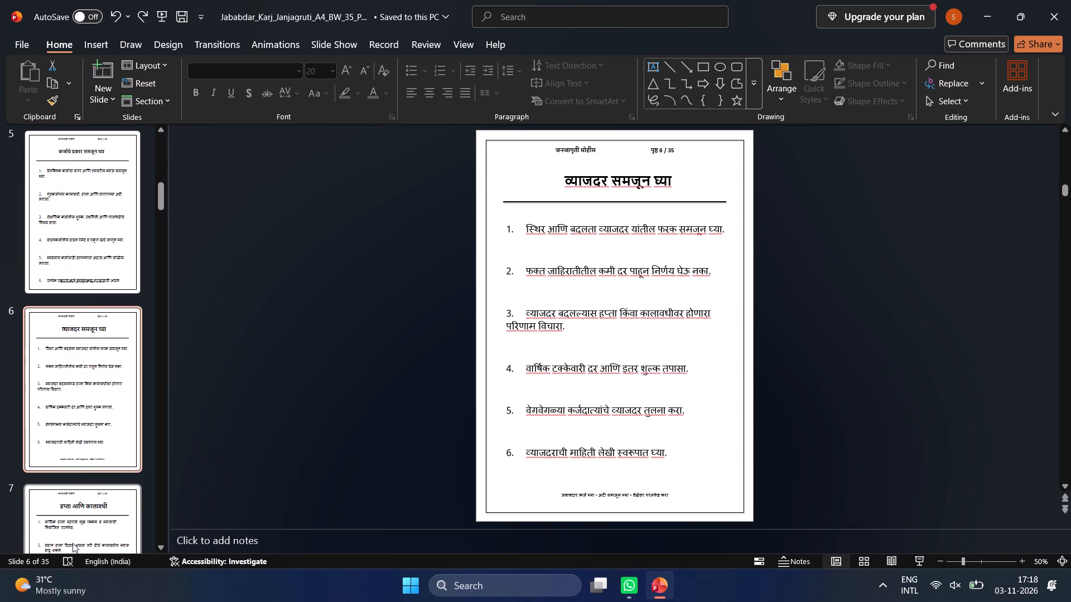
click(74, 523)
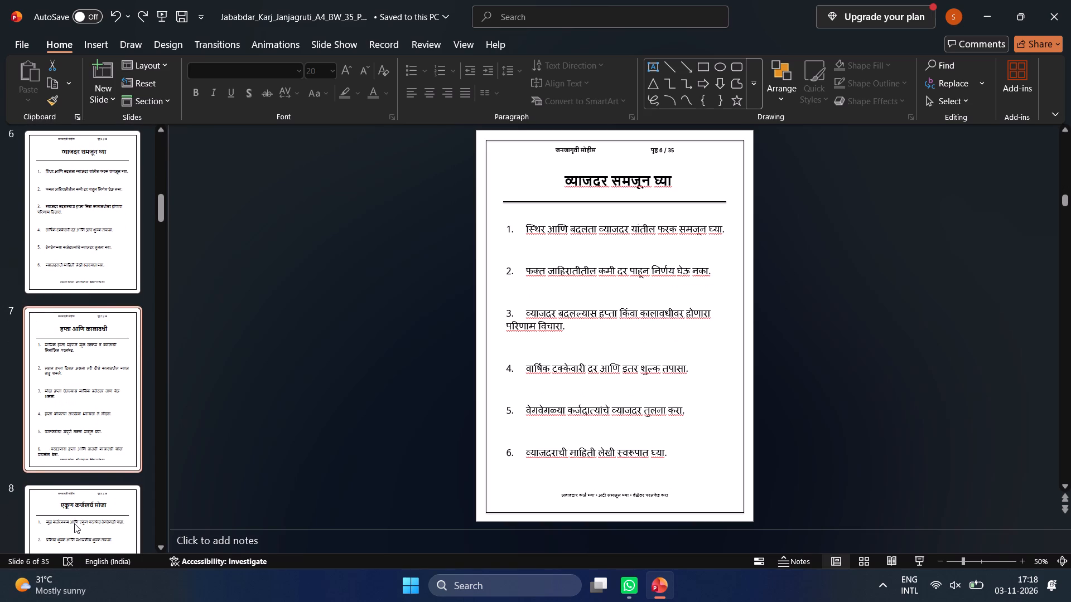
click(106, 508)
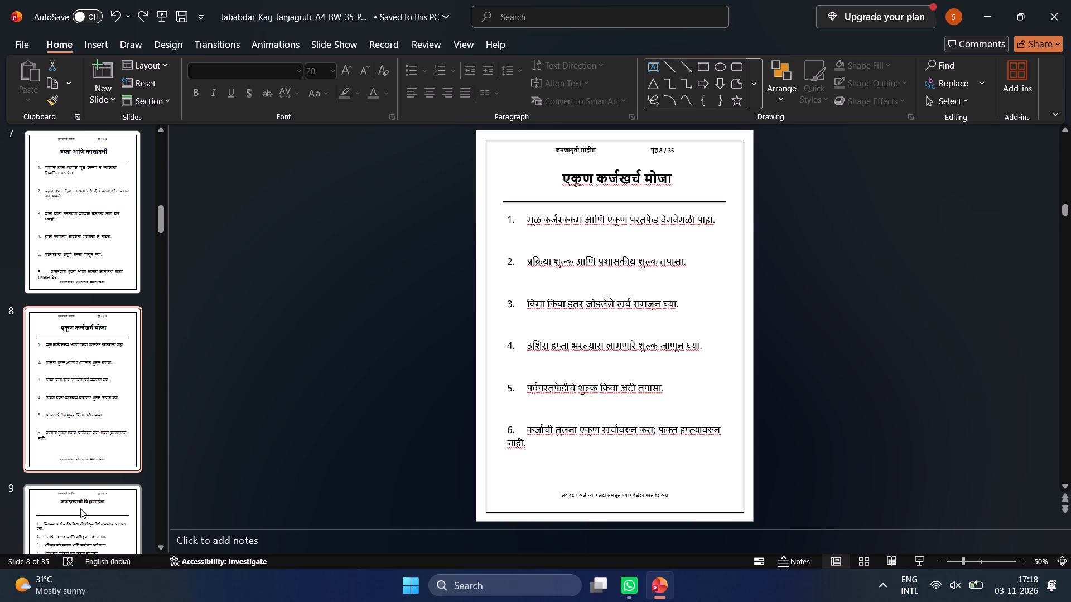
Move slide 9's title text box lower so it sits midway between the page header and the horizontal line.
click(82, 497)
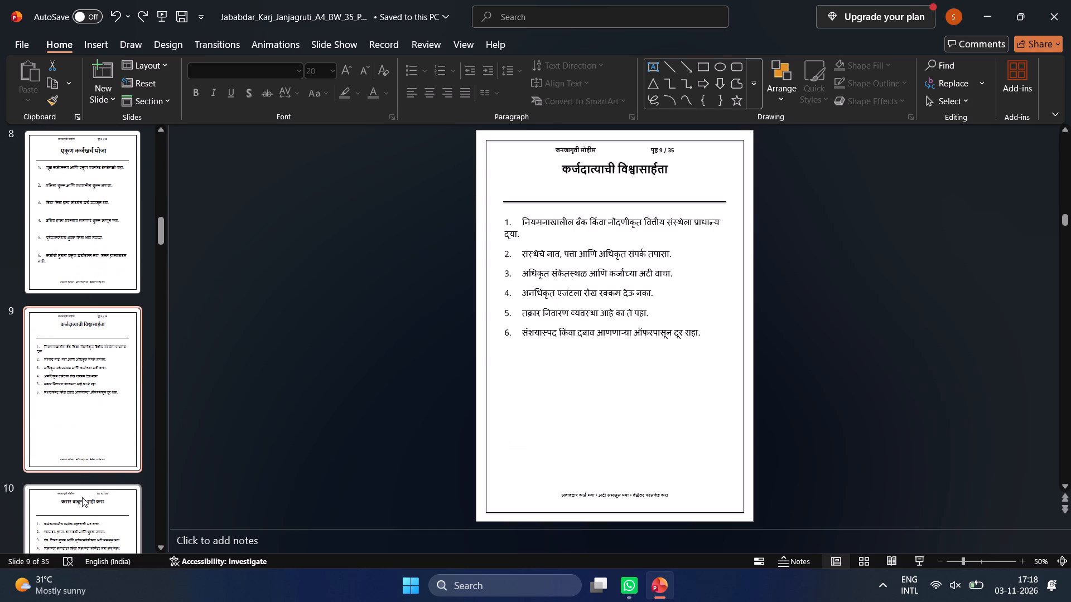
drag(571, 161, 578, 172)
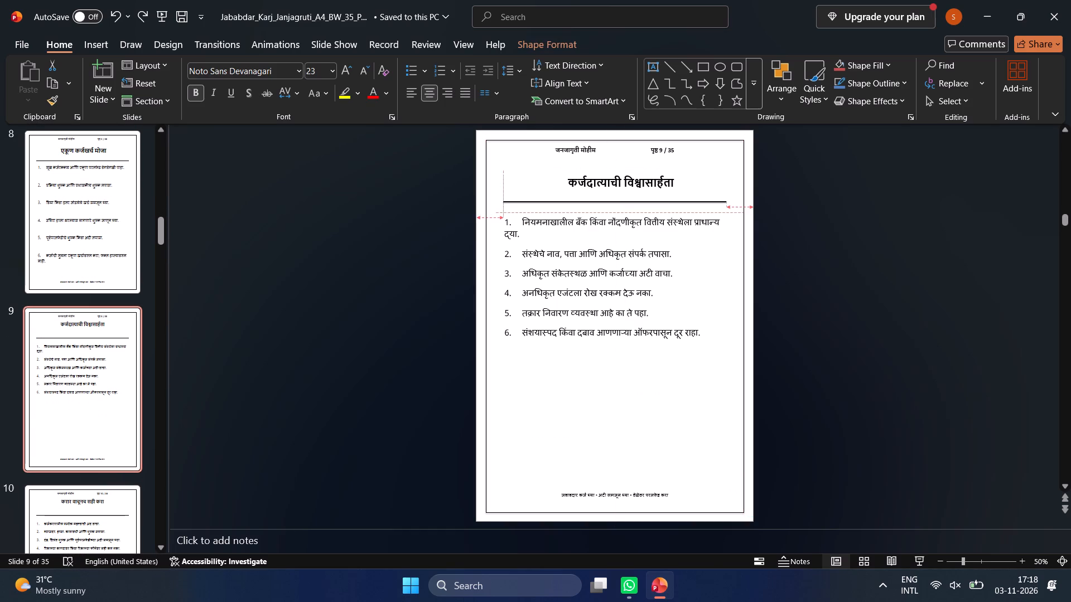
drag(578, 172, 578, 168)
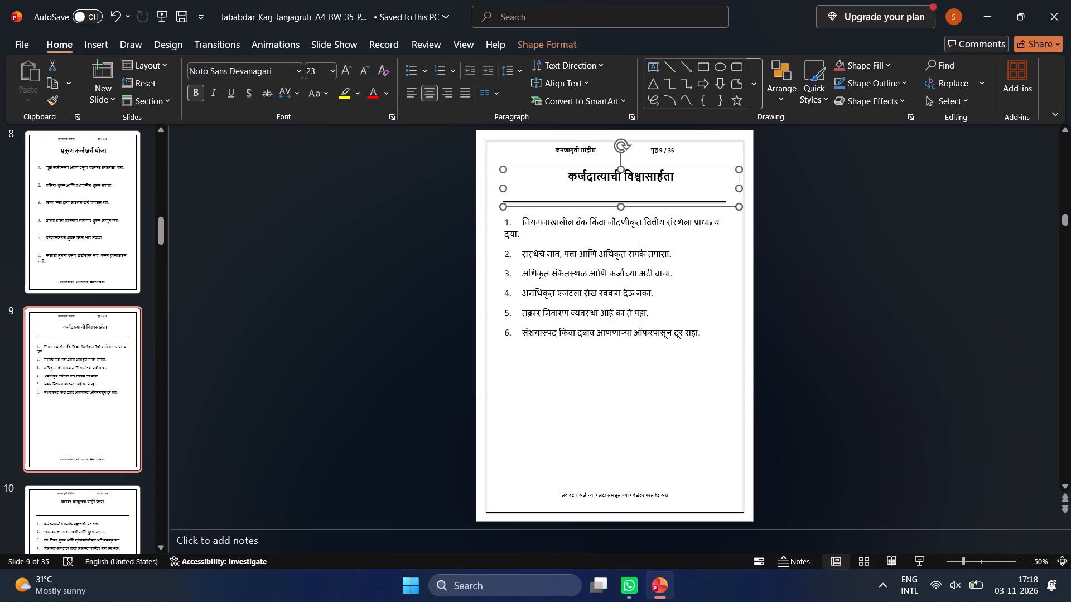
click(551, 177)
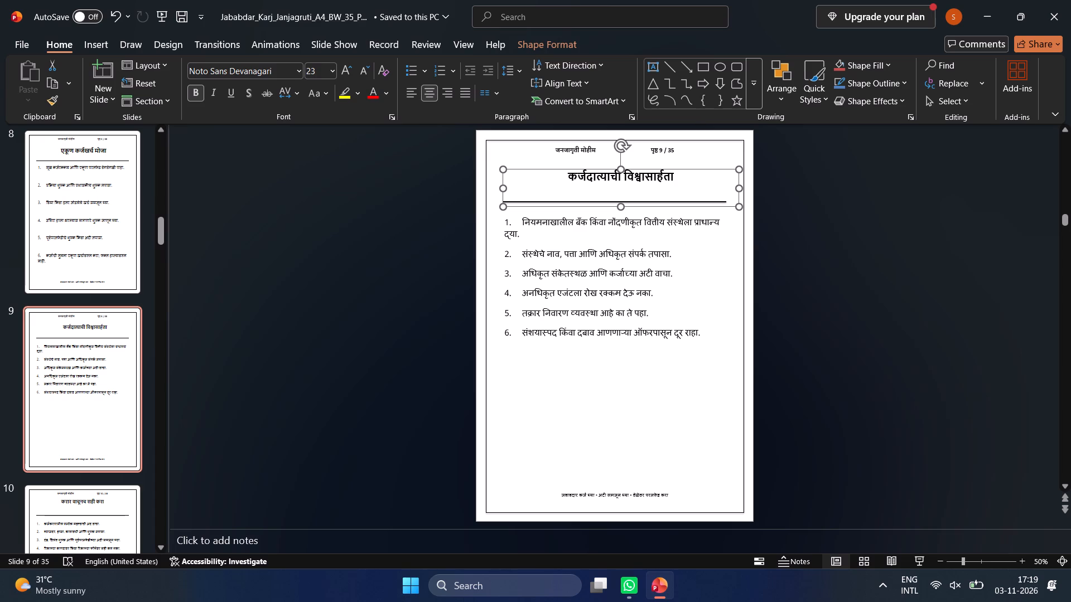
click(549, 177)
drag(558, 186, 549, 187)
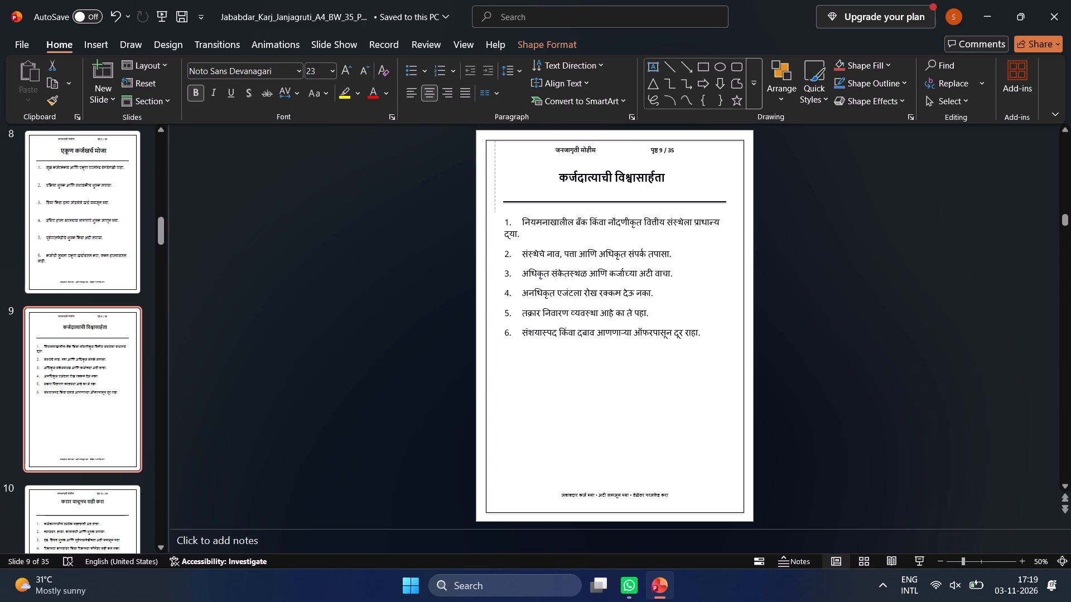
drag(549, 187, 548, 188)
click(548, 188)
drag(548, 188, 565, 185)
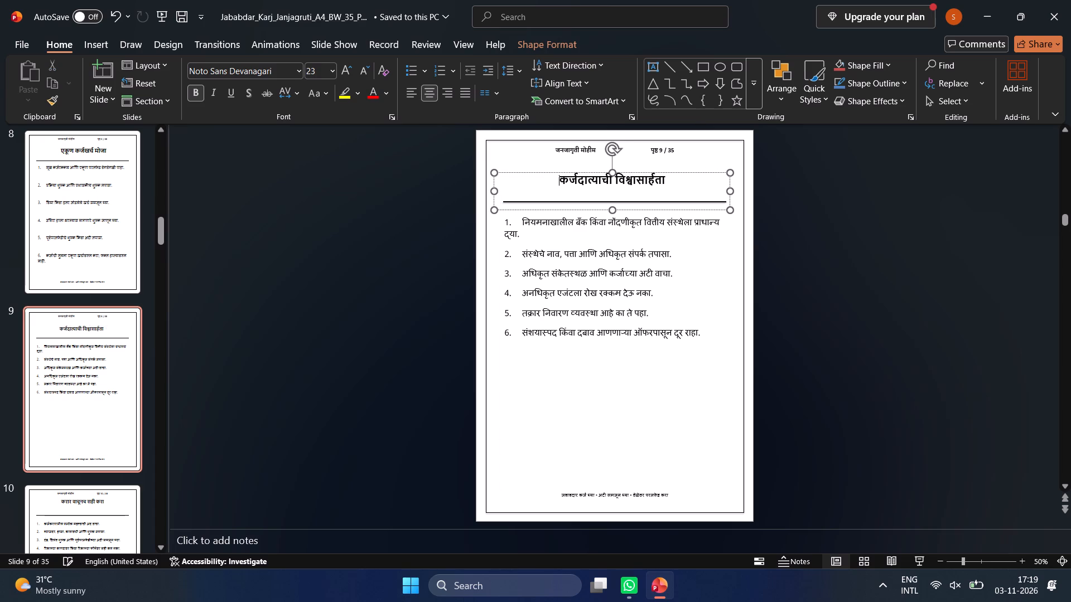
drag(565, 185, 563, 180)
Set the font size of slide 9's title to 28.
drag(559, 180, 692, 182)
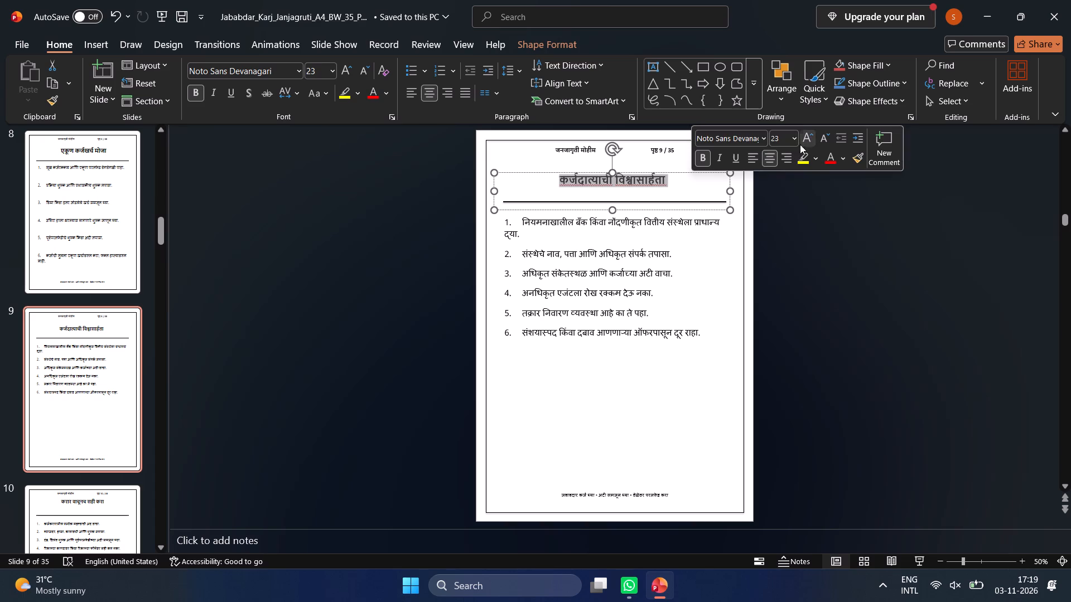
click(797, 137)
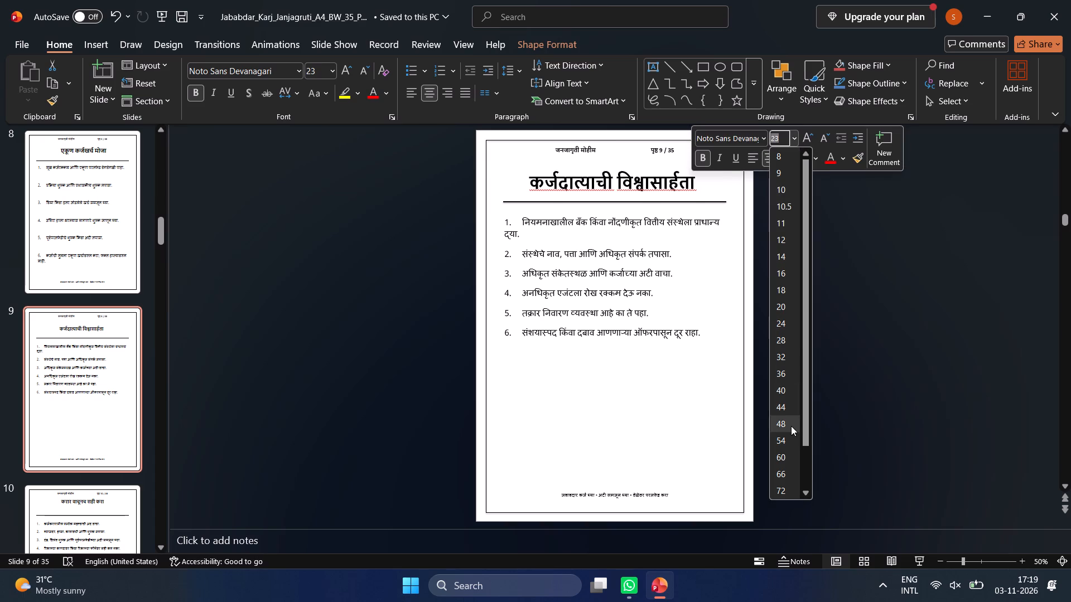
click(786, 344)
Reposition slide 9's numbered list text box slightly lower beneath the horizontal line, inside the page border.
drag(668, 419, 612, 329)
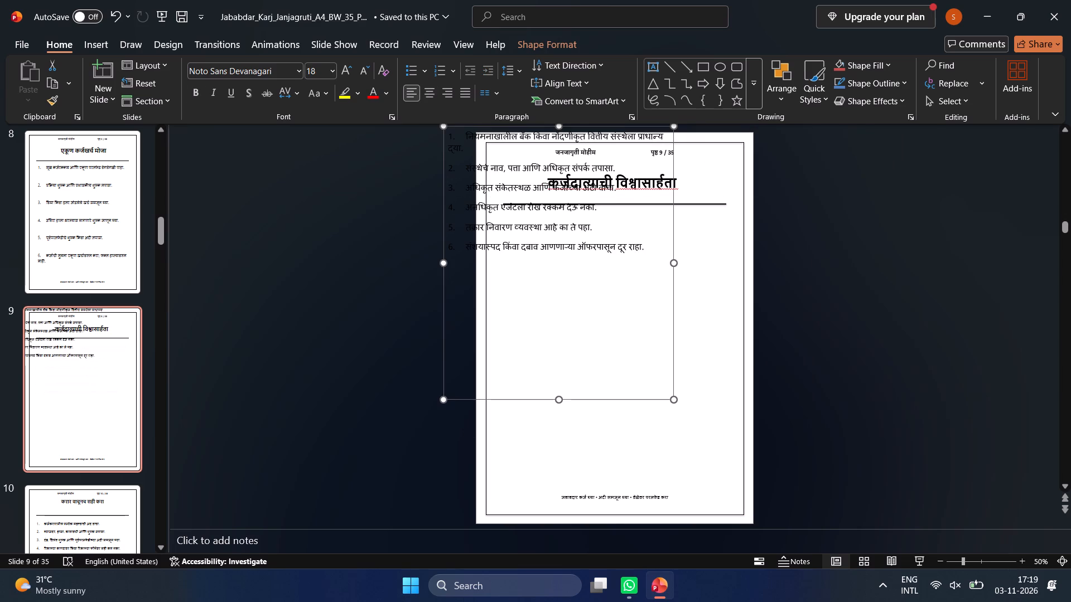
drag(622, 338, 670, 424)
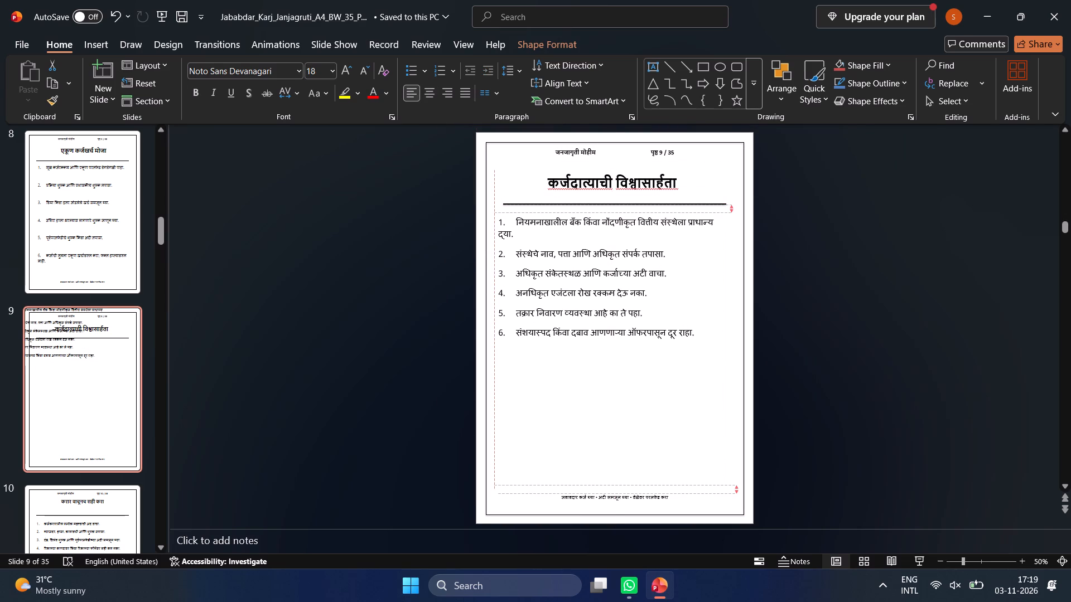
drag(670, 424, 676, 432)
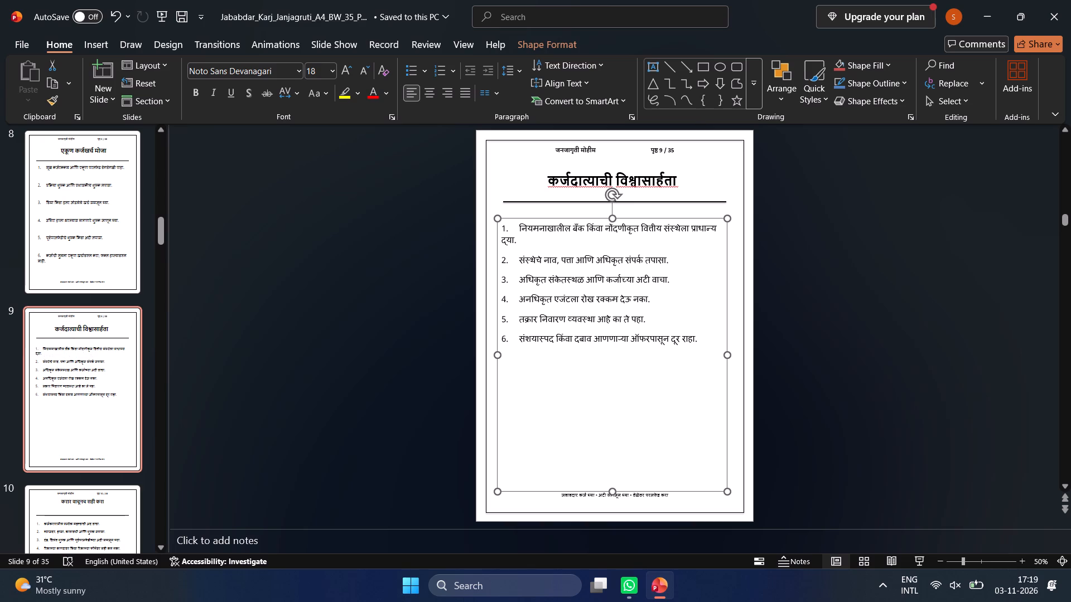
Set the font size of all six numbered points on slide 9 to 20.
drag(501, 228, 518, 229)
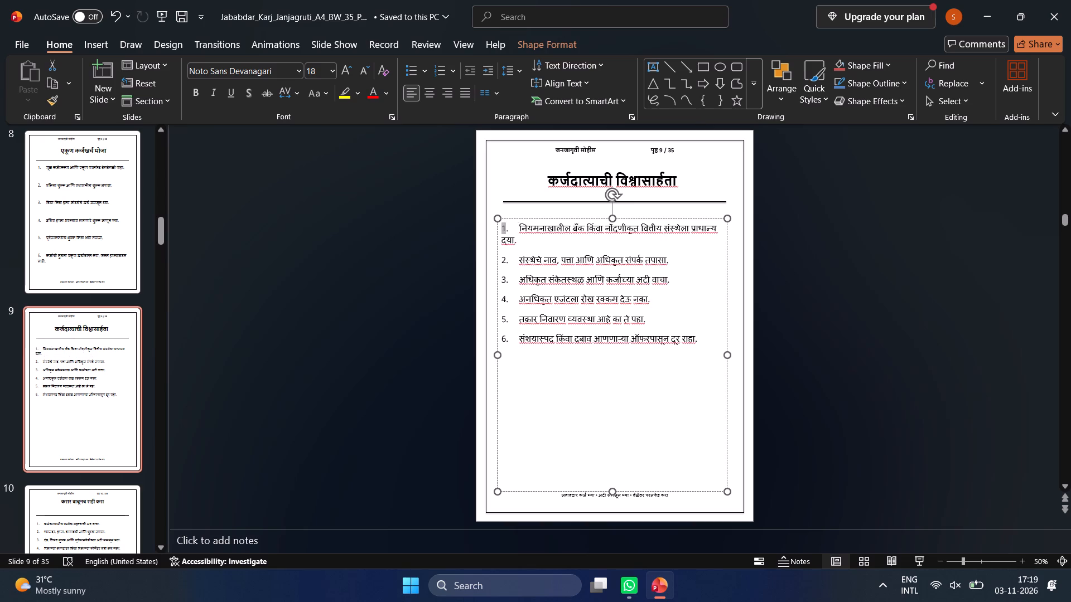
drag(518, 229, 715, 362)
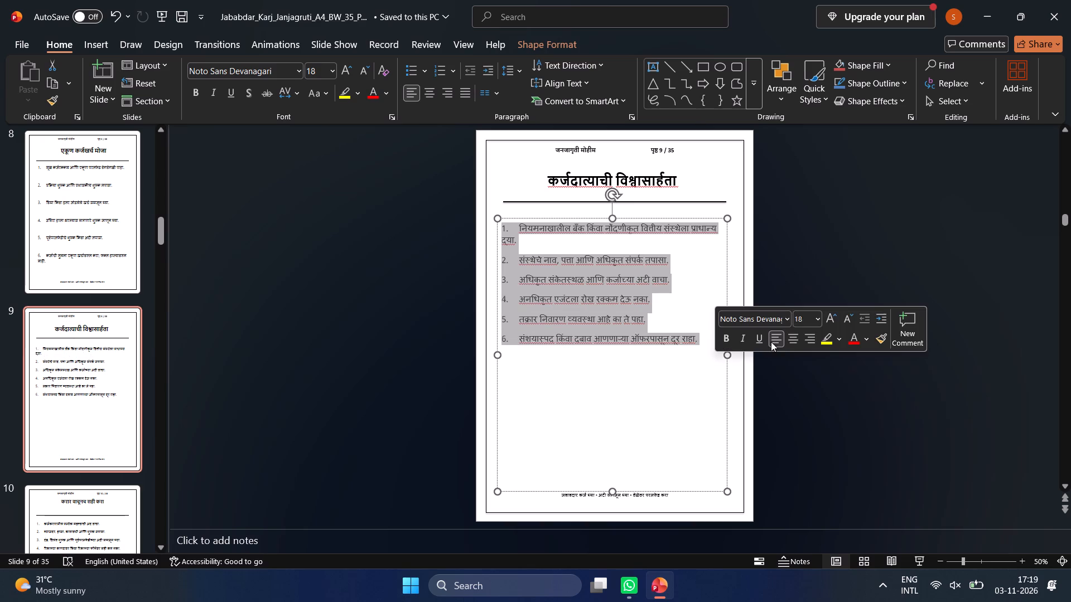
click(819, 320)
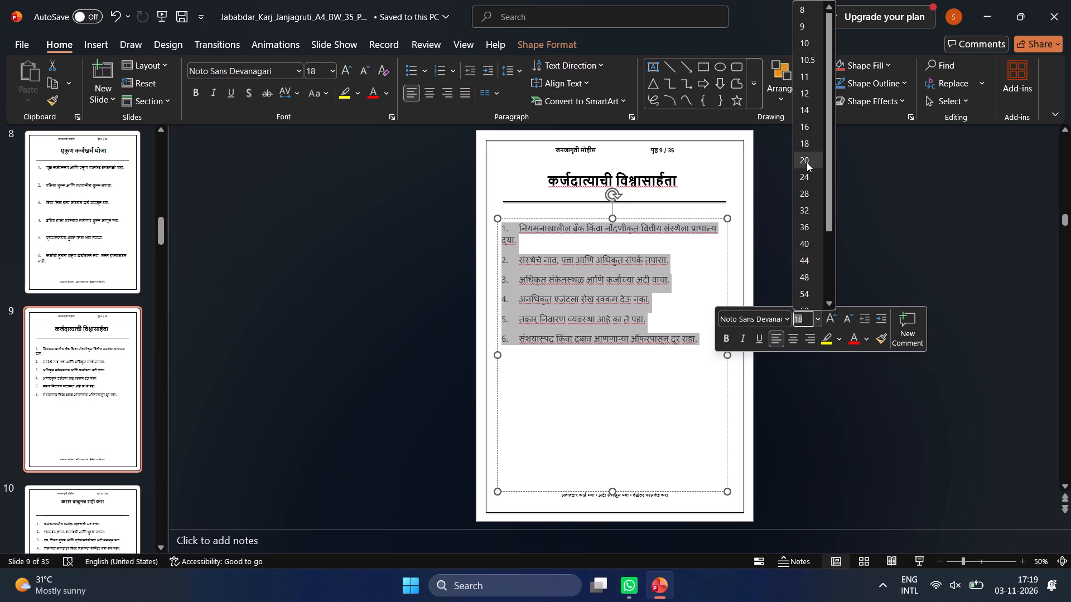
click(807, 162)
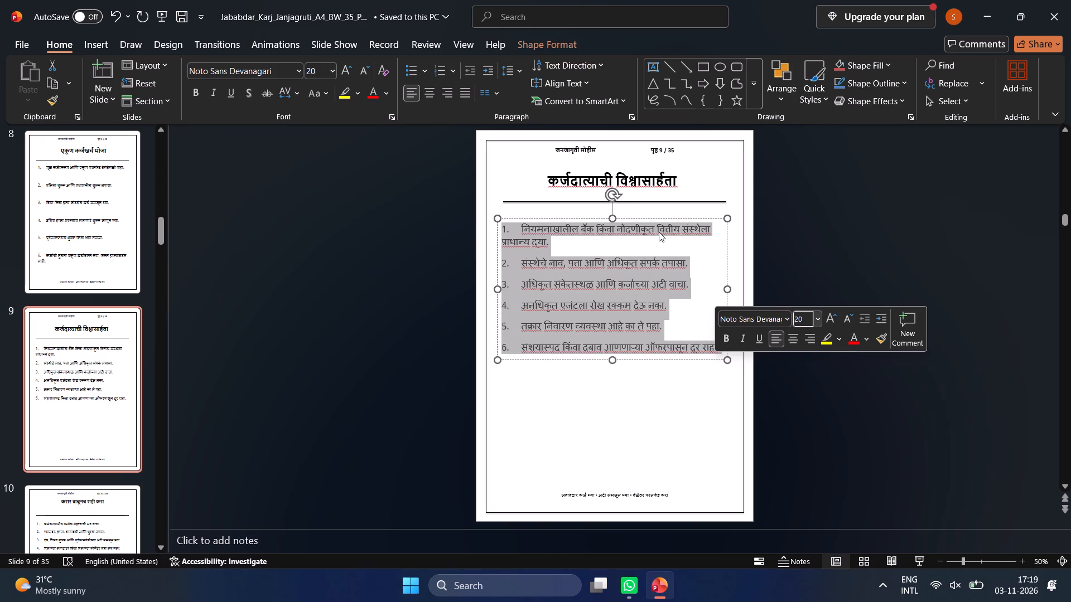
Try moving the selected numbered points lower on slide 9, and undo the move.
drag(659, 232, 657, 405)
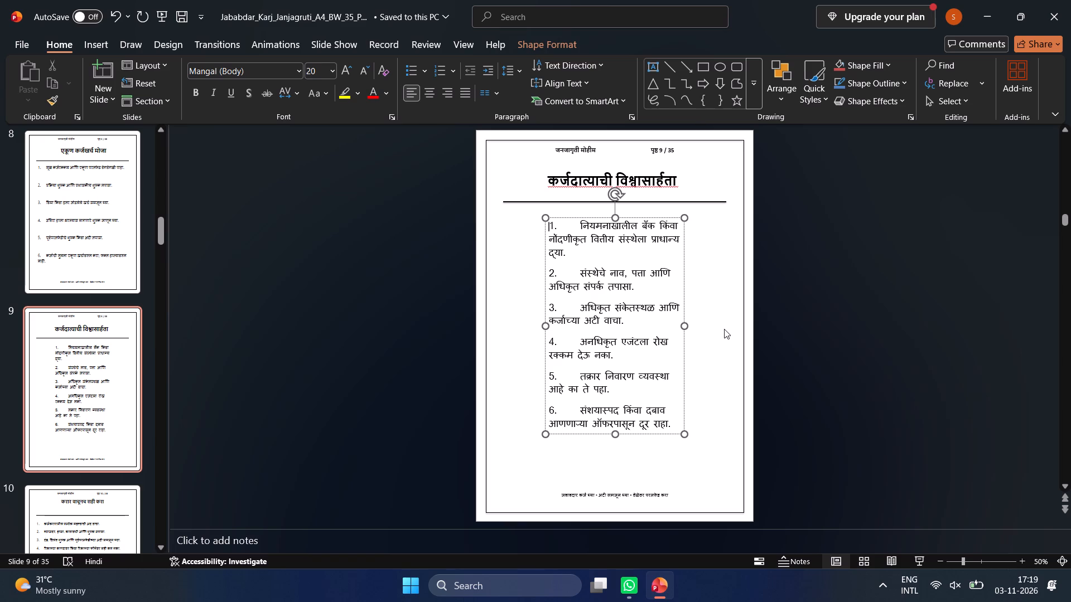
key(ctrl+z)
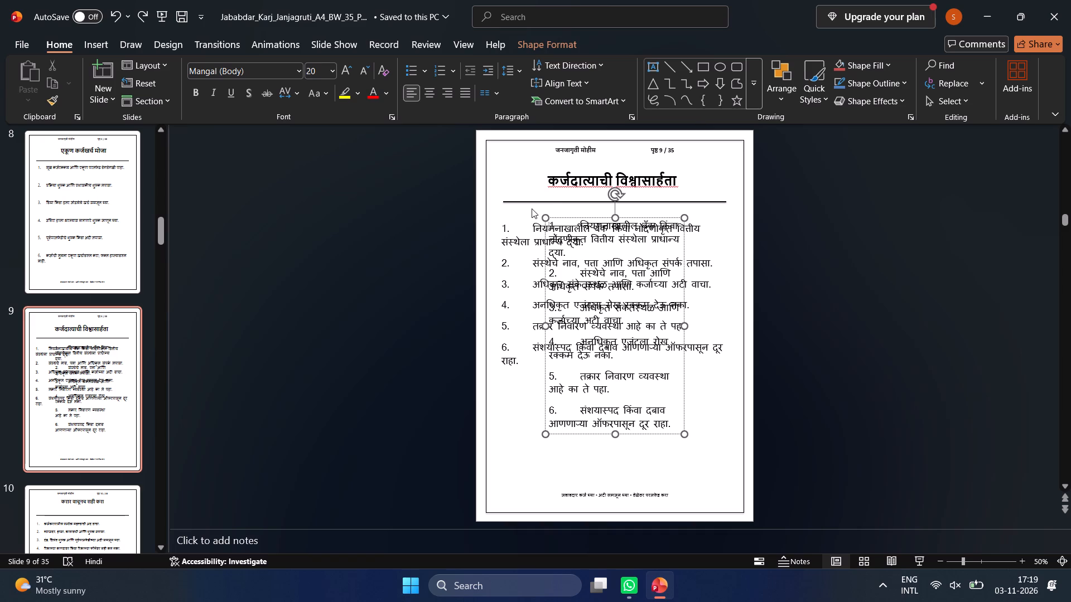
Delete all the text in the narrow duplicate text box overlapping slide 9's numbered list.
drag(553, 225, 633, 230)
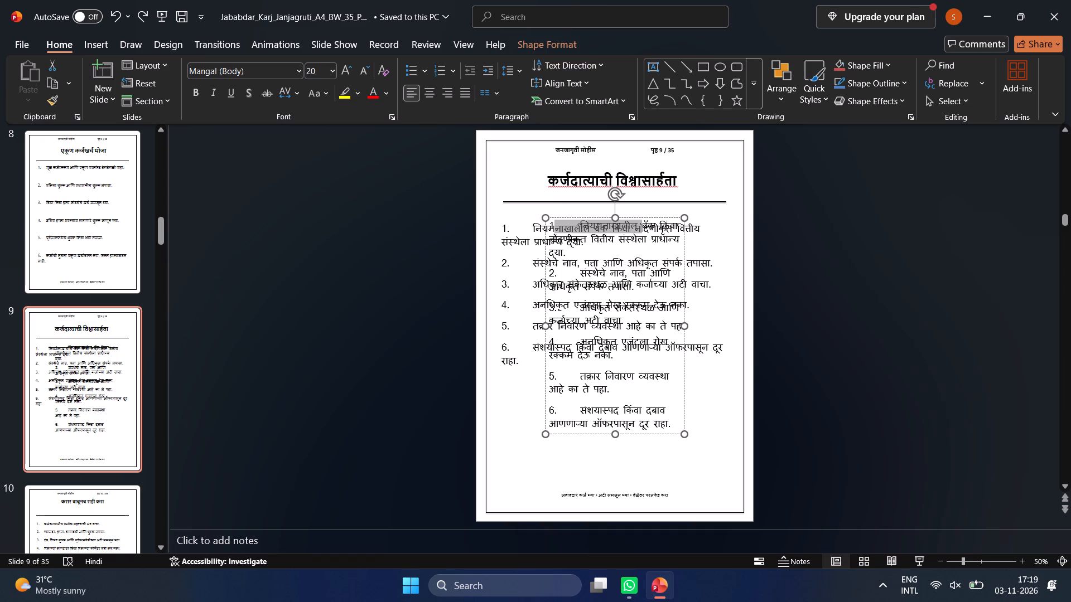
drag(633, 230, 642, 232)
drag(575, 274, 676, 474)
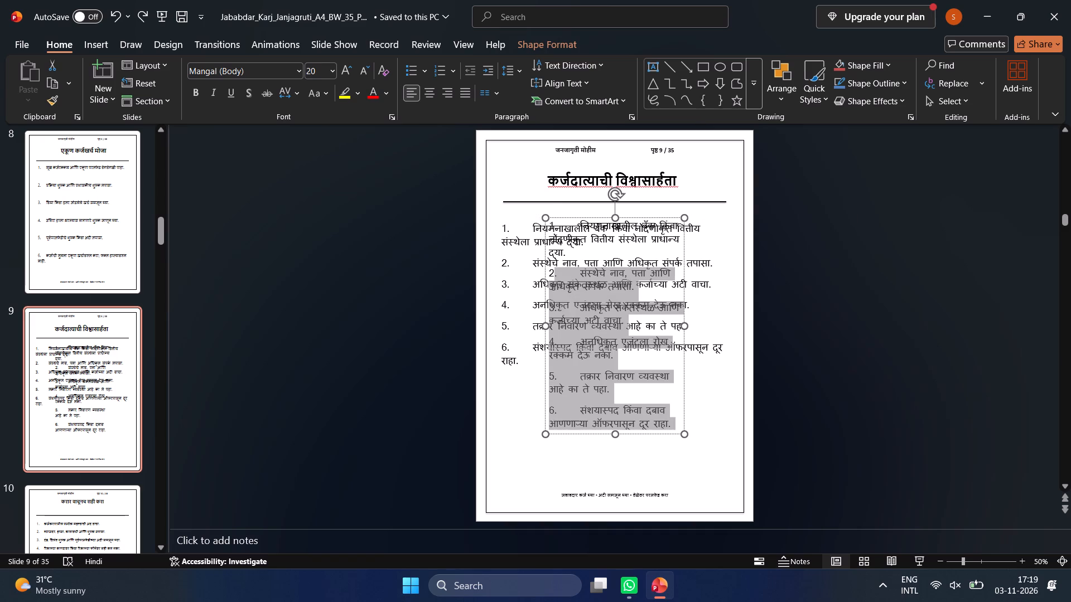
drag(676, 474, 679, 510)
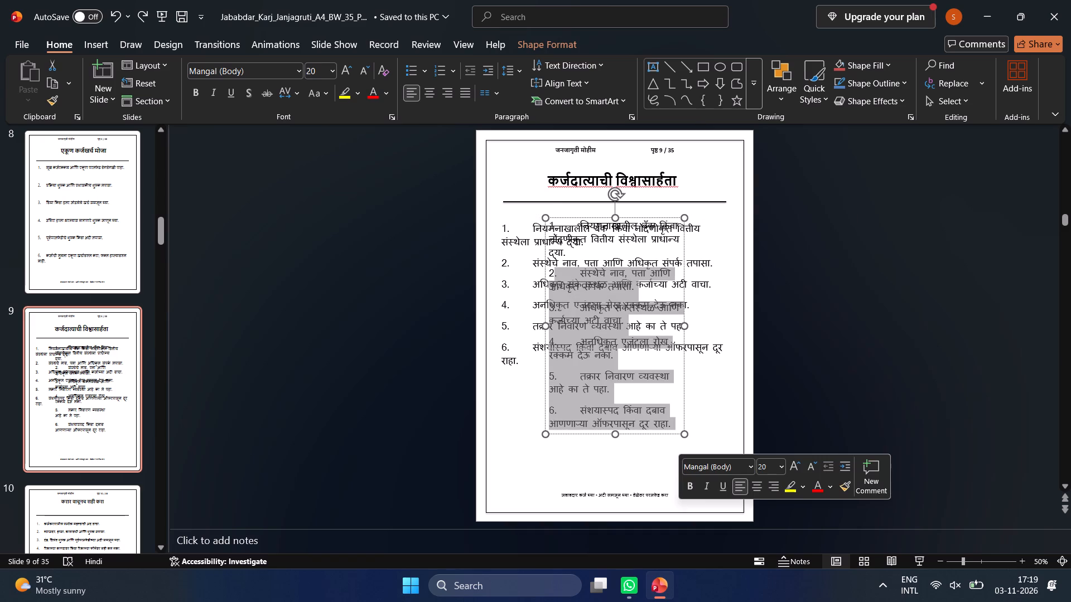
key(Delete)
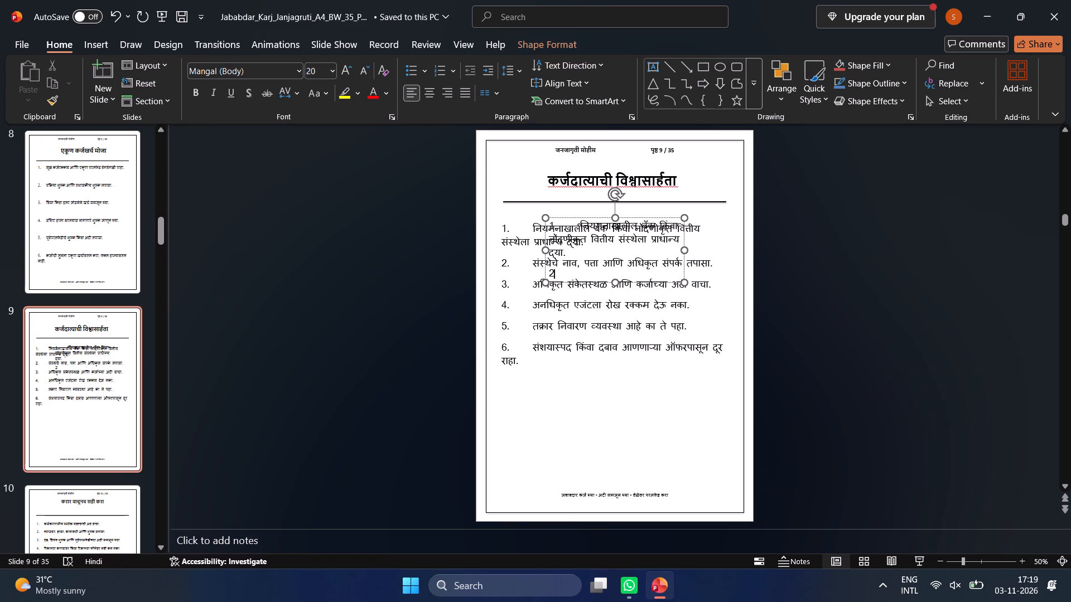
drag(549, 226, 686, 314)
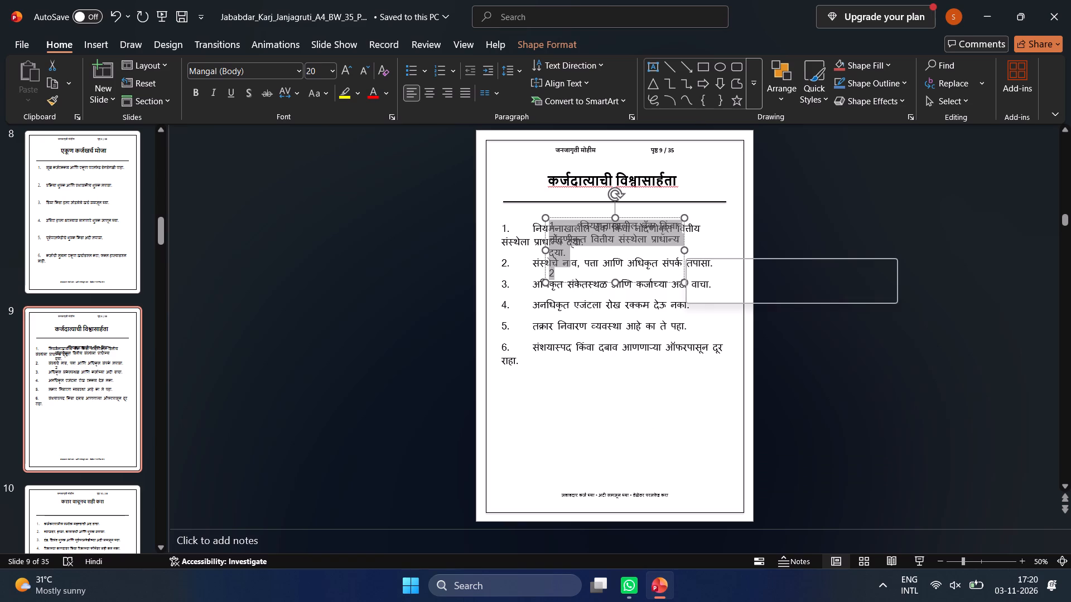
key(Delete)
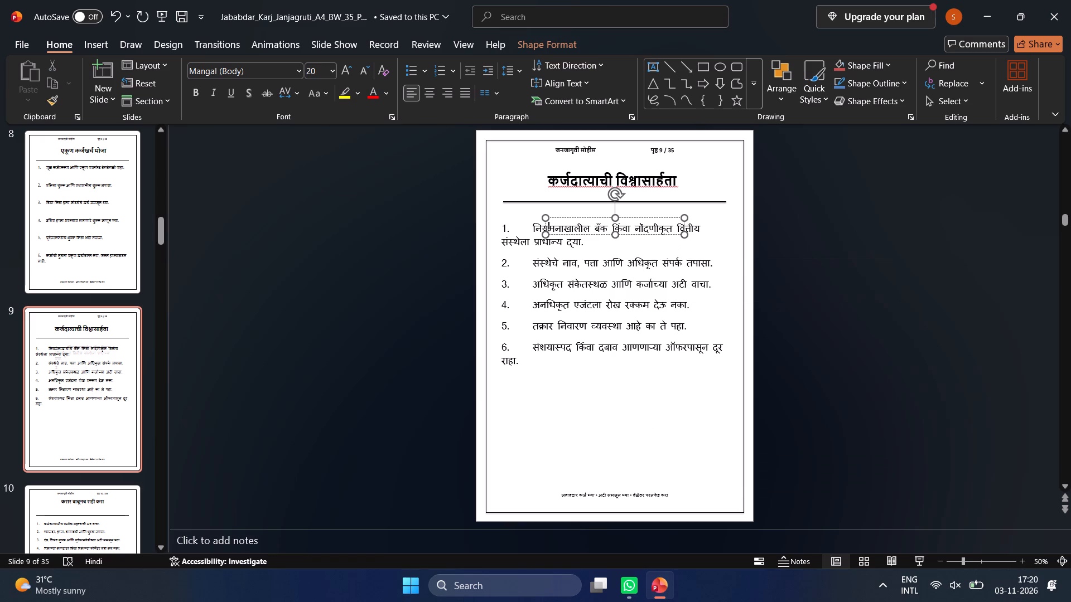
click(643, 404)
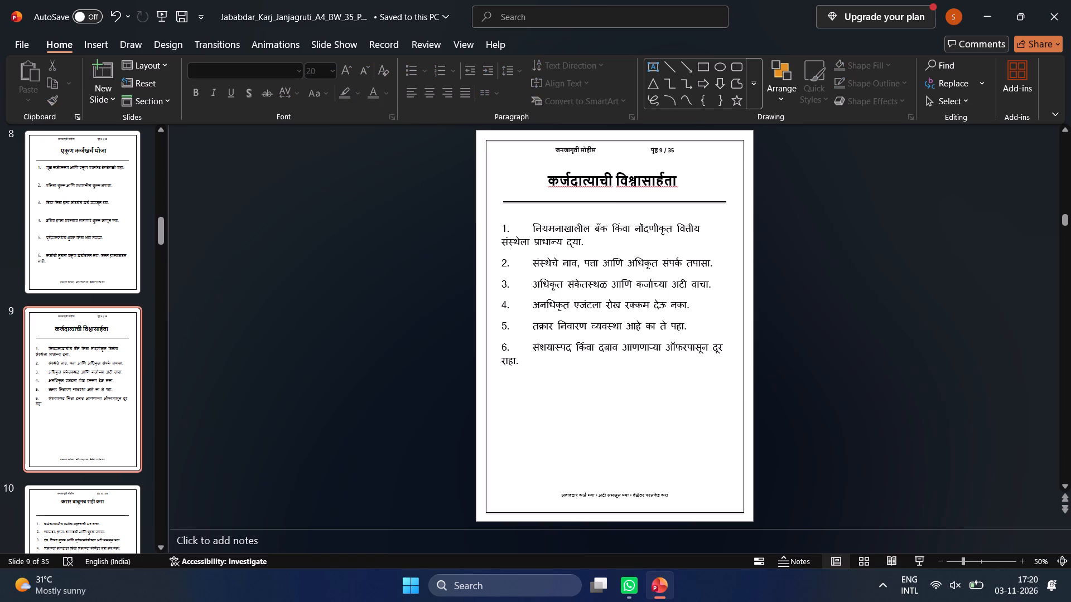
Insert a blank line after each of points 1 to 5 in slide 9's numbered list to space out the points.
drag(501, 232, 581, 246)
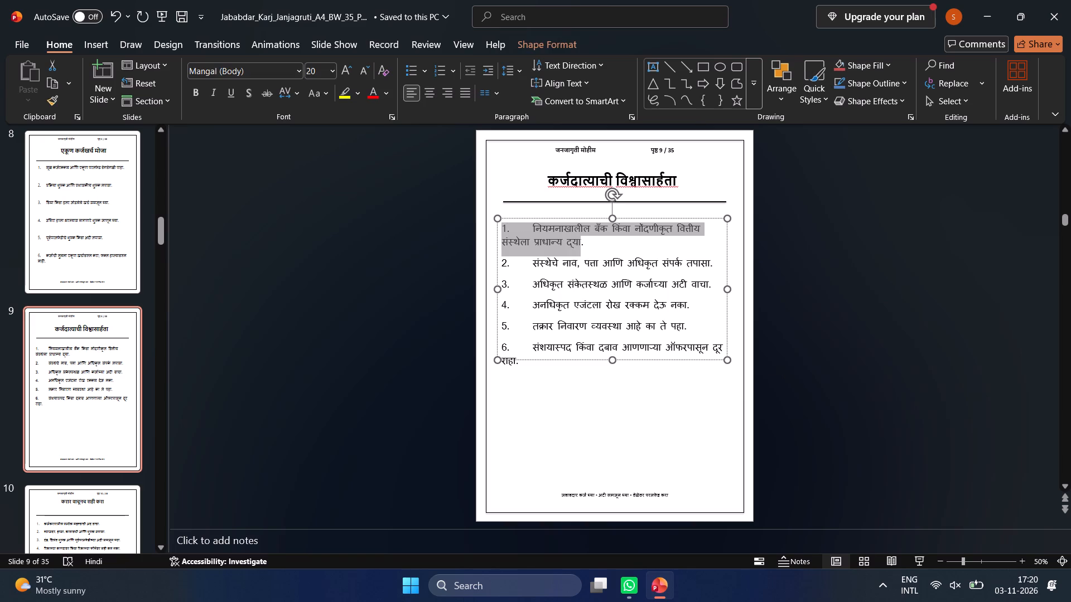
drag(581, 246, 510, 250)
click(595, 248)
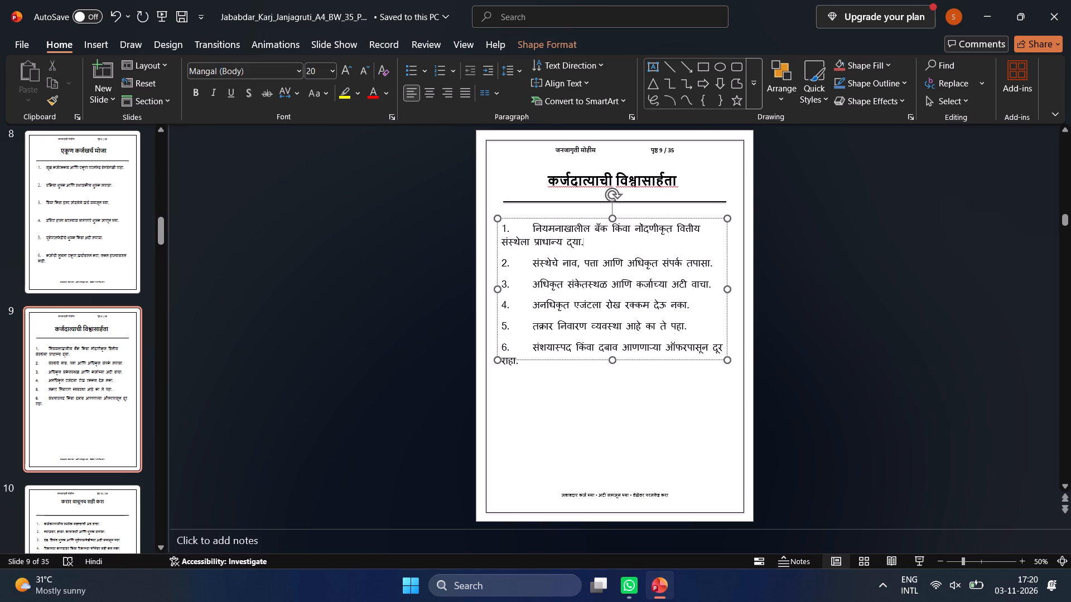
key(Return)
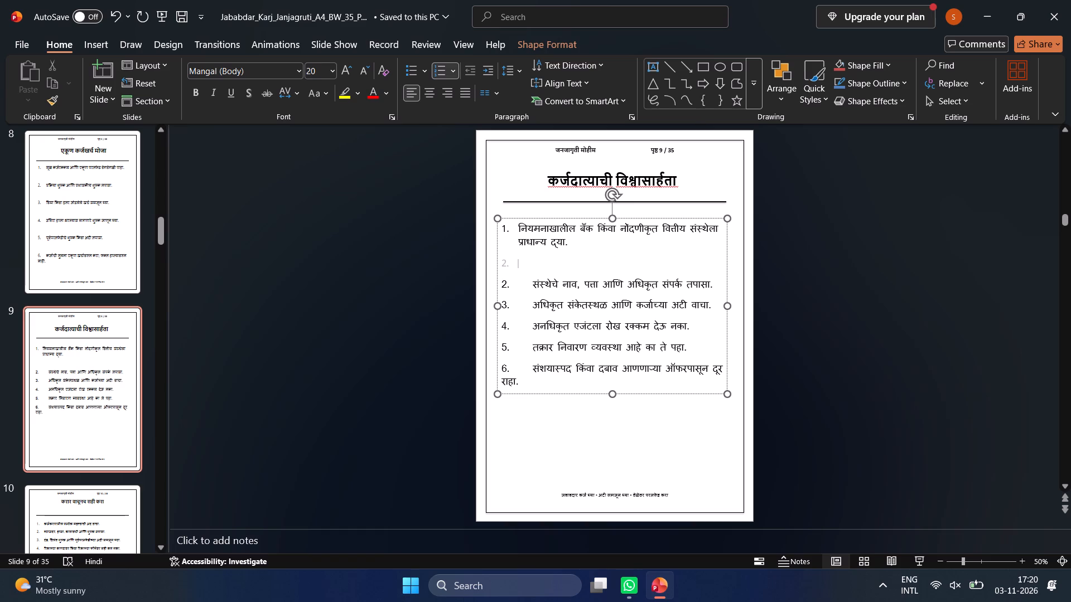
click(717, 280)
key(Return)
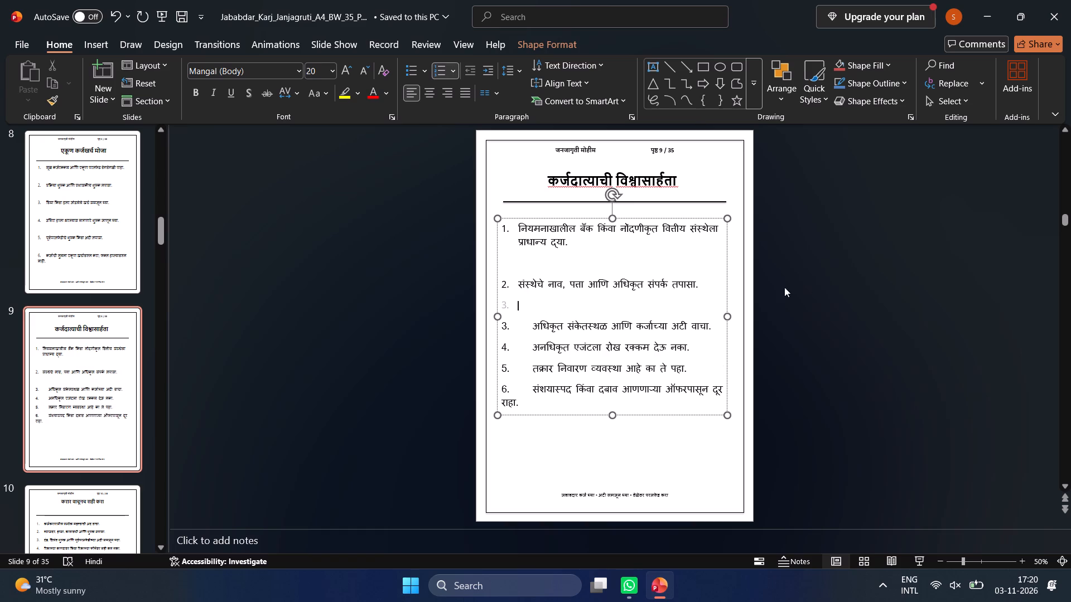
click(715, 324)
key(Return)
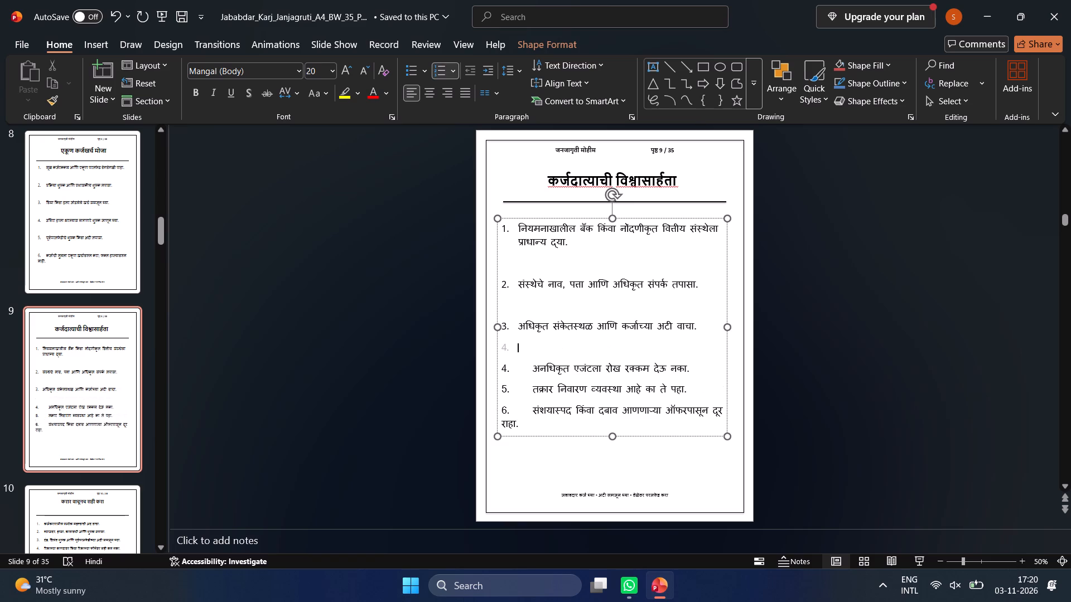
click(696, 362)
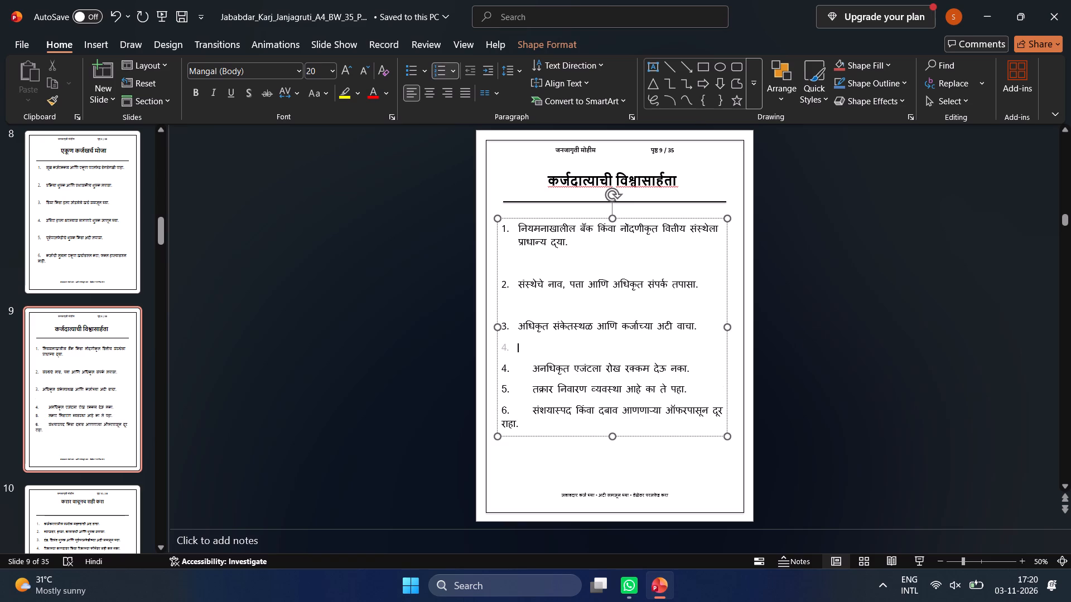
click(693, 372)
key(Return)
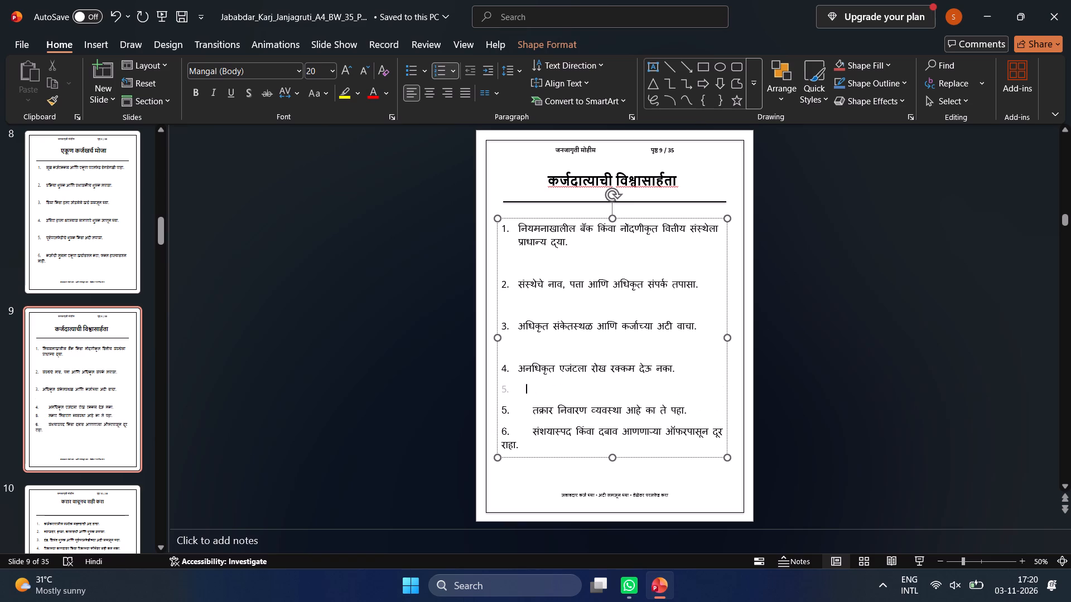
click(688, 417)
key(Return)
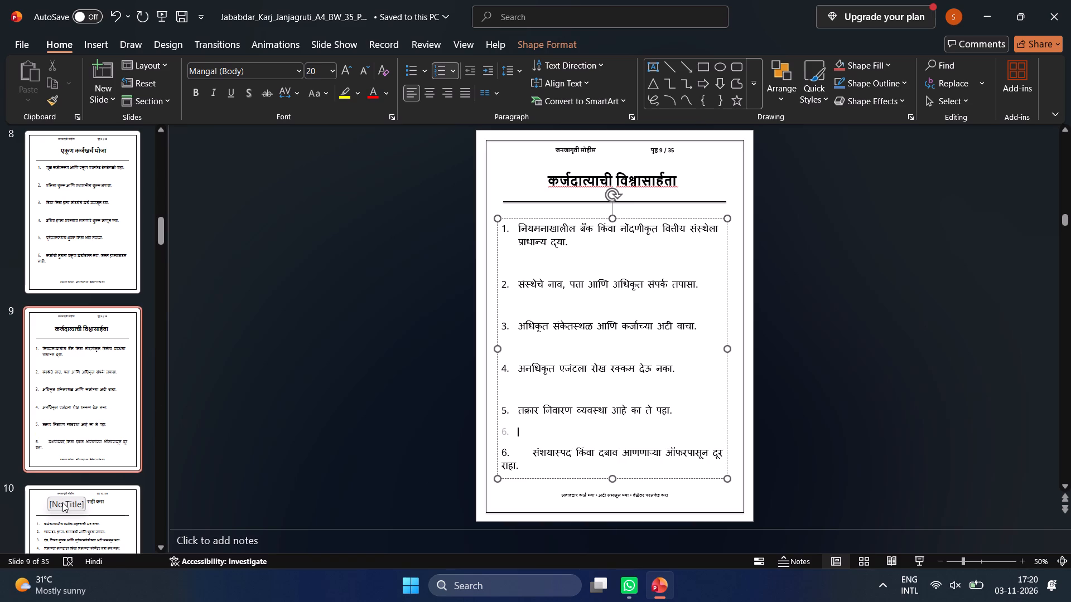
Compare slide 9's title placement and point spacing with the layout of slide 8.
drag(62, 502, 66, 414)
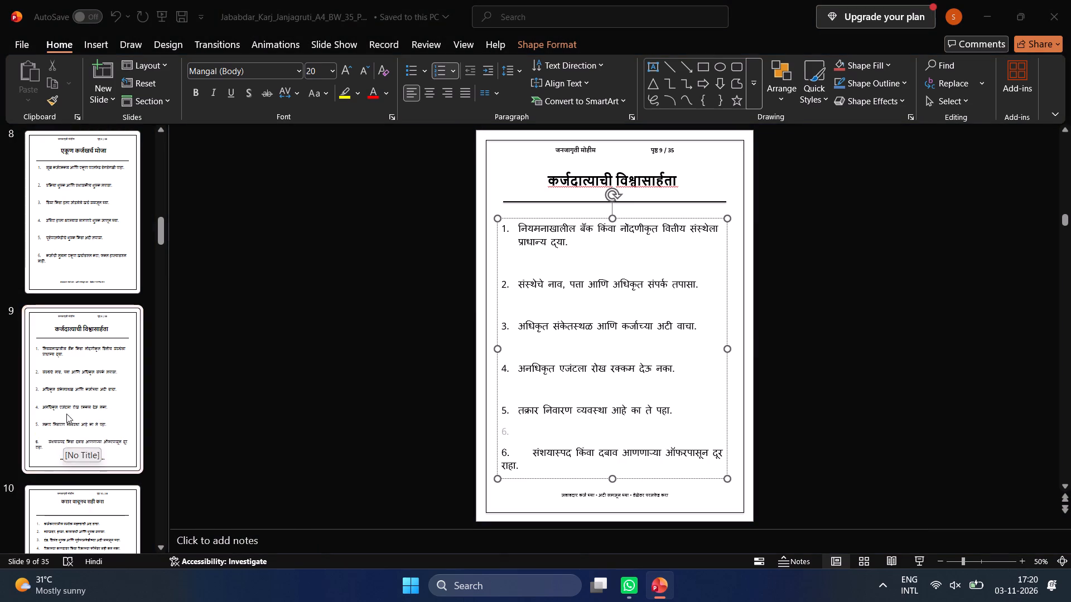
drag(66, 414, 47, 253)
click(47, 231)
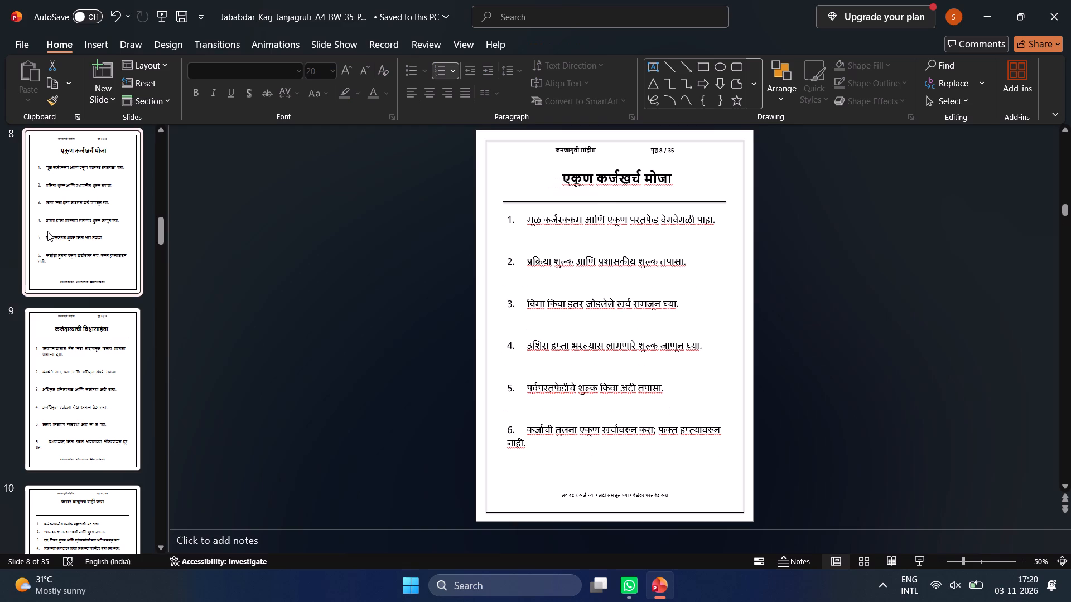
click(69, 395)
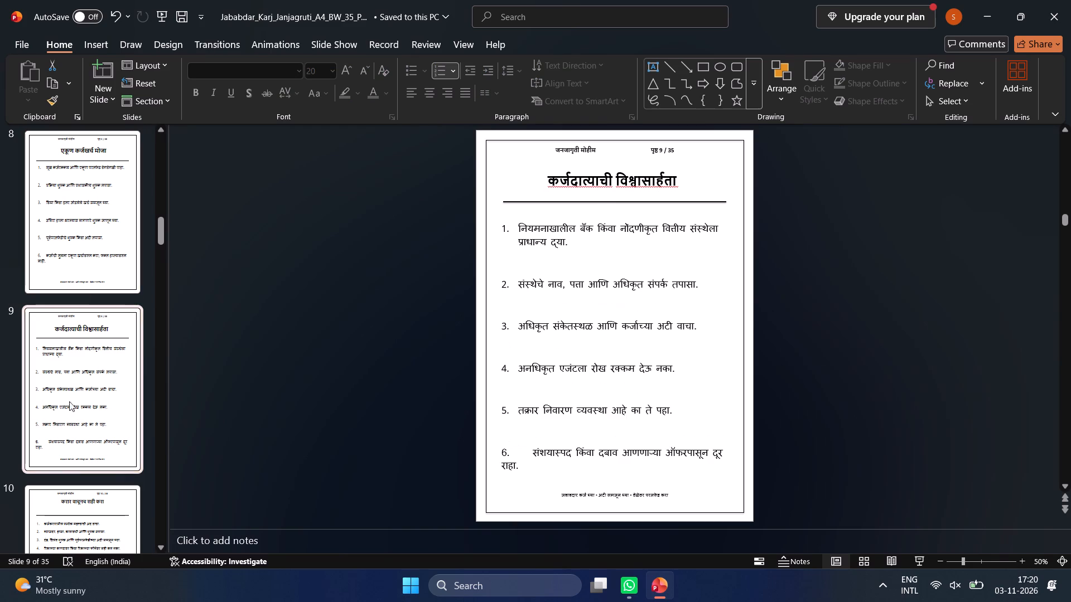
Open slide 10 for editing.
click(67, 531)
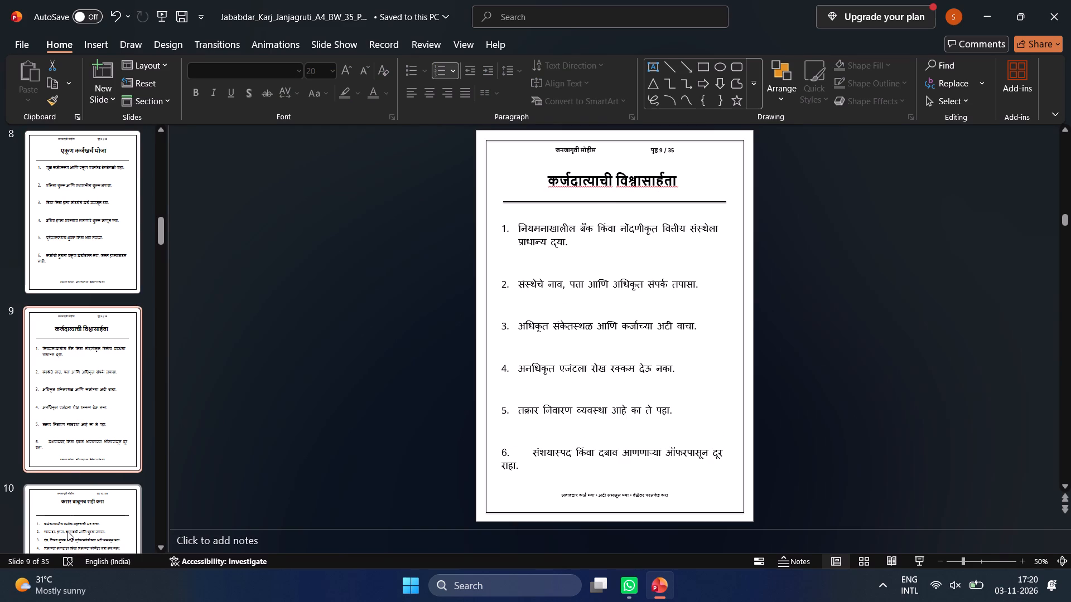